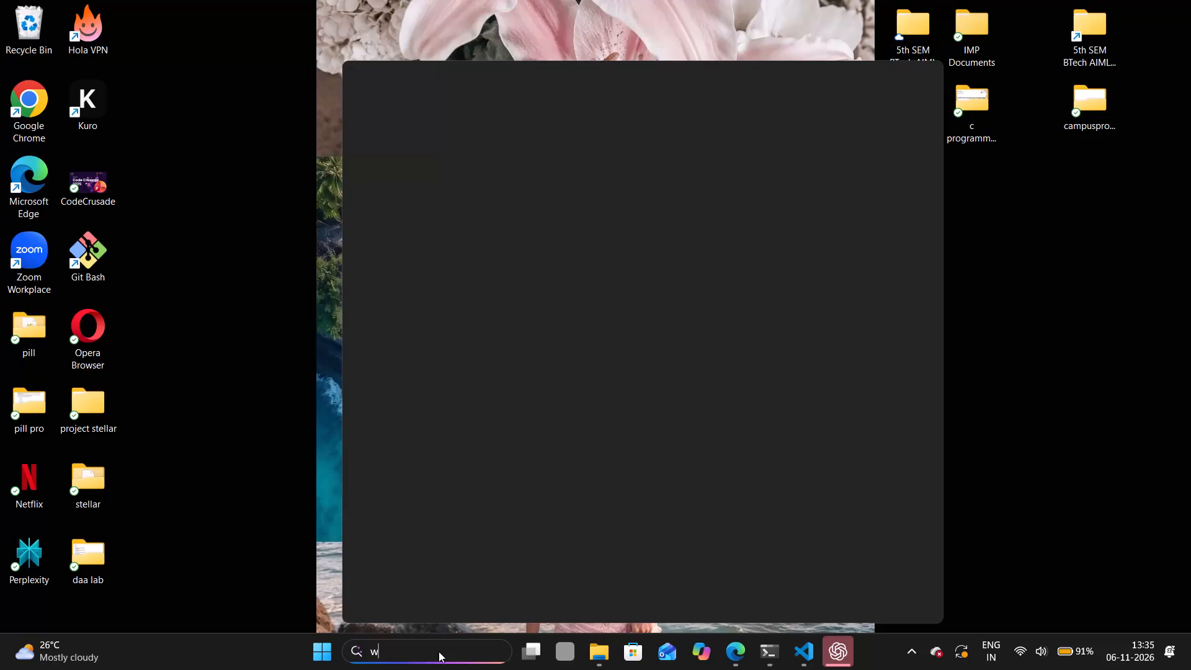
# Open Word, create a blank document and maximize its window.
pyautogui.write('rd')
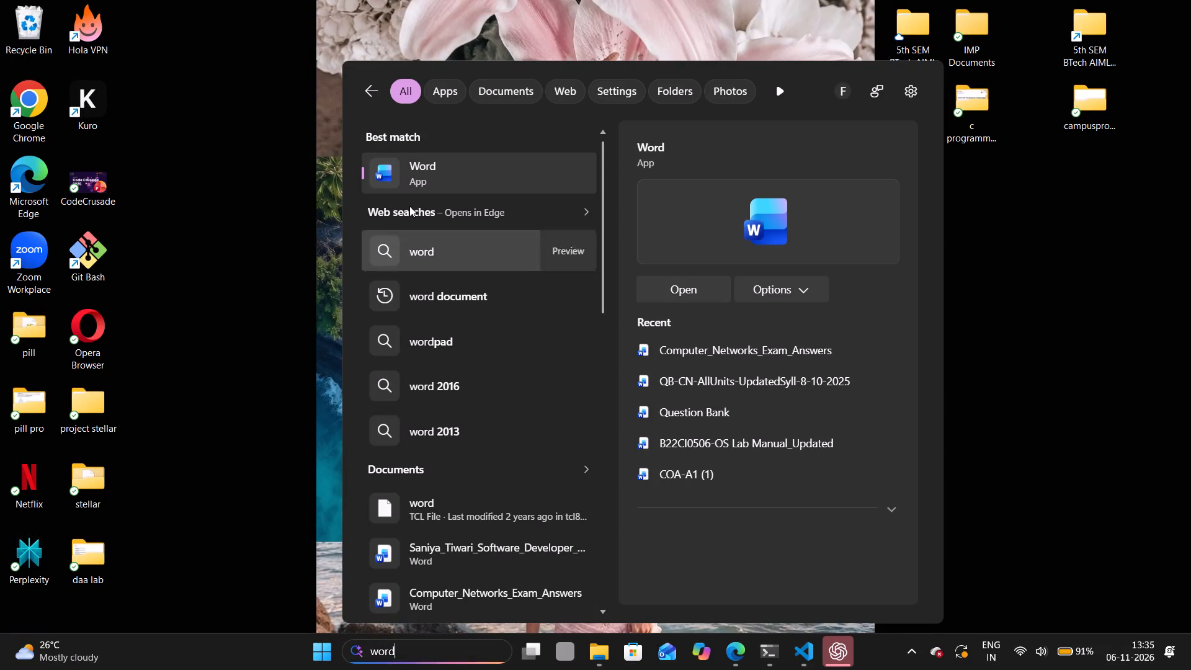
pyautogui.click(449, 164)
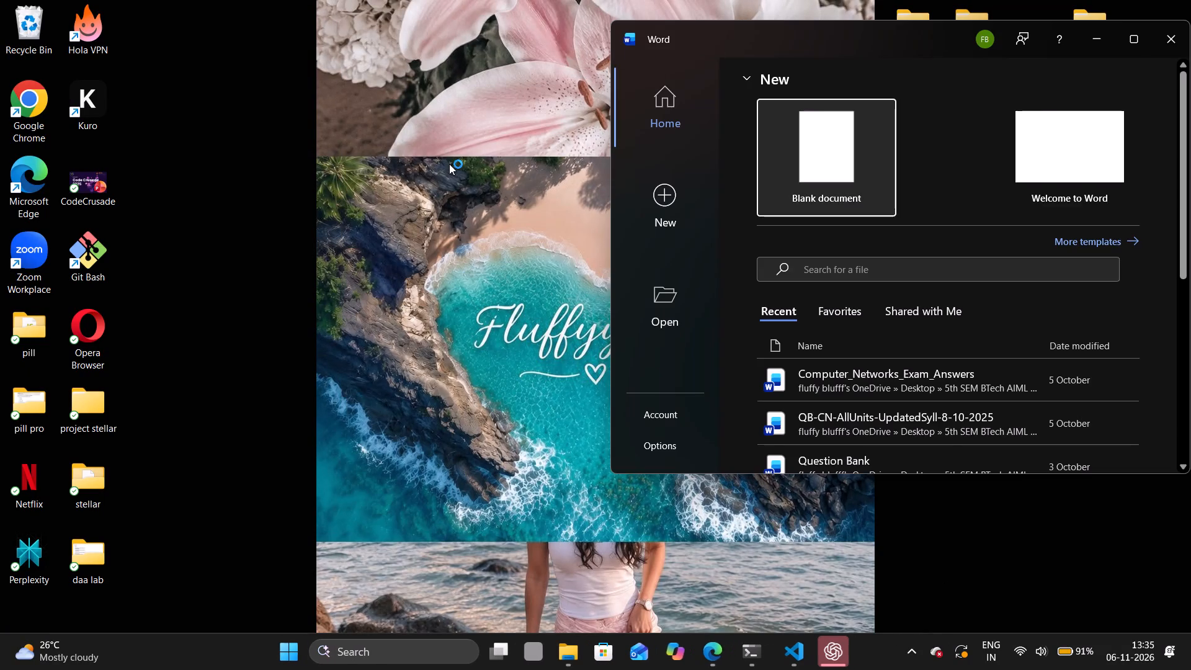
pyautogui.click(839, 140)
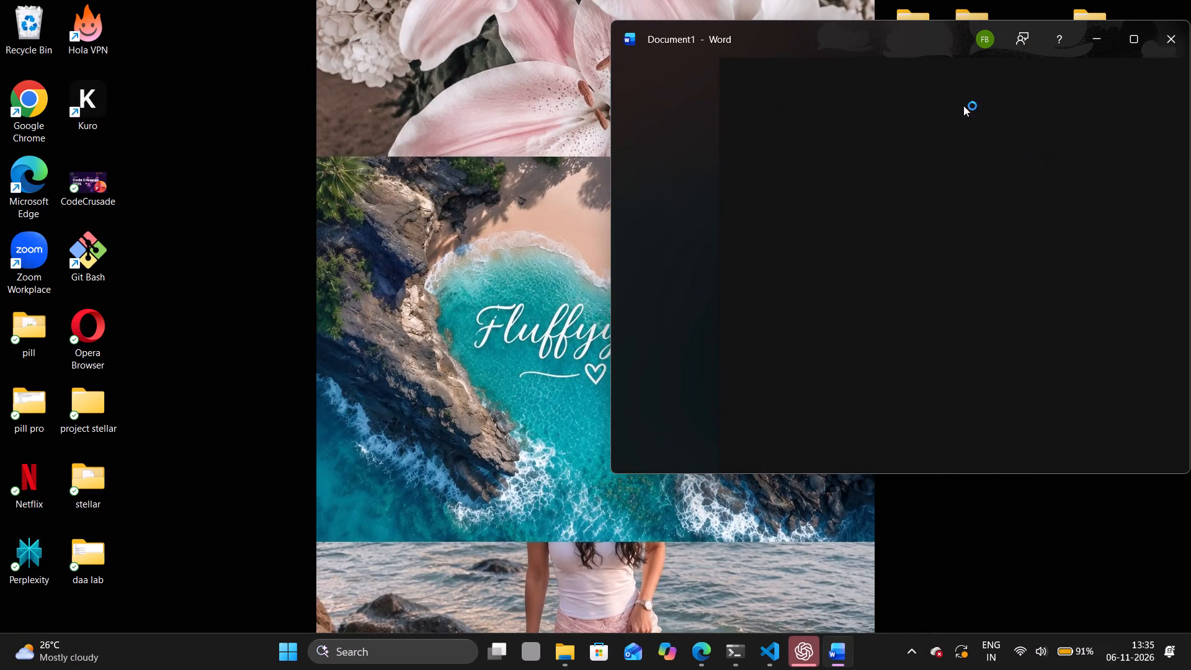
pyautogui.click(1133, 33)
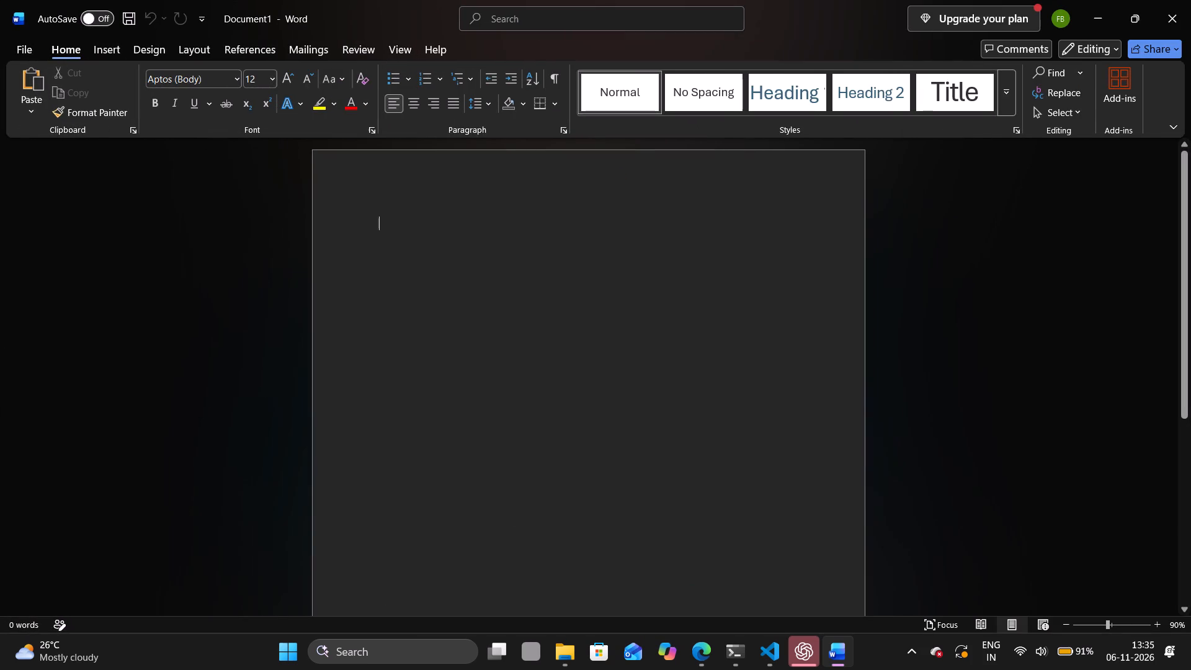
# Paste the copied permission request letter into the blank document.
pyautogui.hotkey('ctrl', 'v')
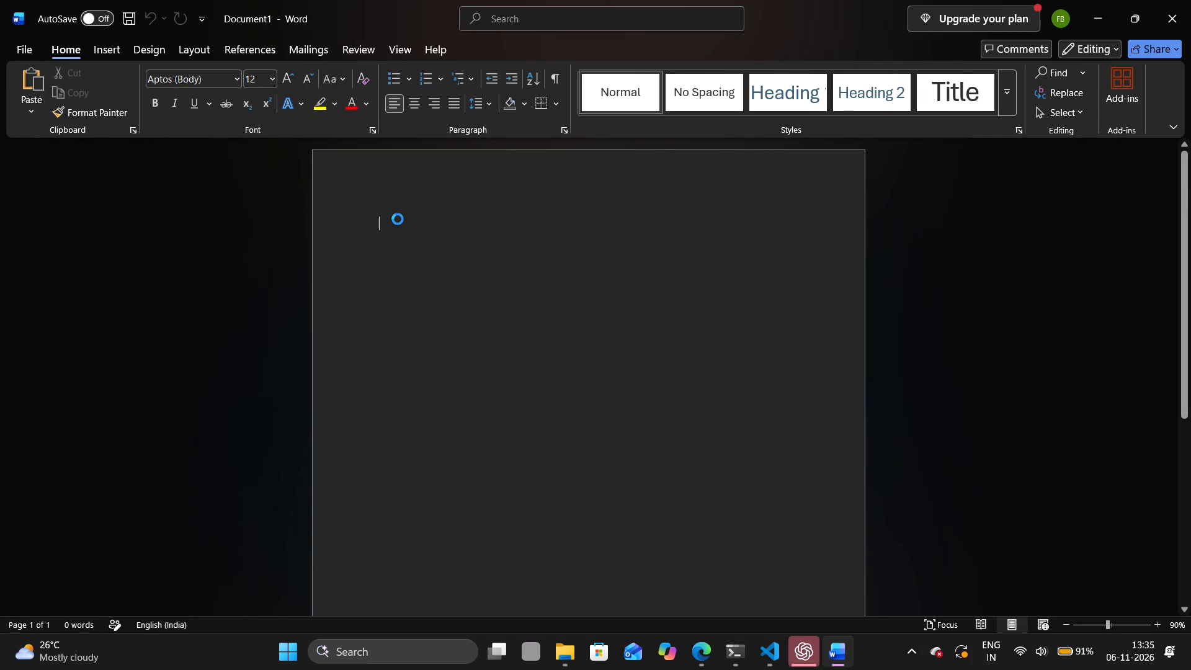
# Change the addressee line "The Directors" to read "The Director of Architecture".
pyautogui.scroll(1, 398, 219)
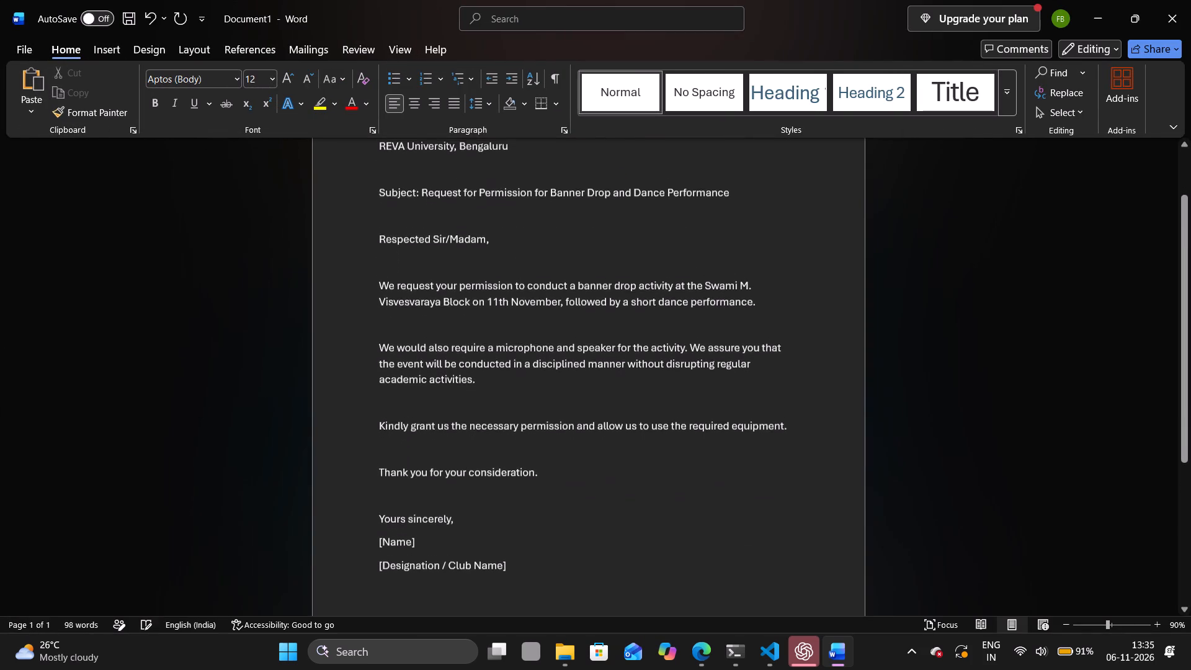
pyautogui.scroll(1, 398, 219)
pyautogui.scroll(-1, 398, 219)
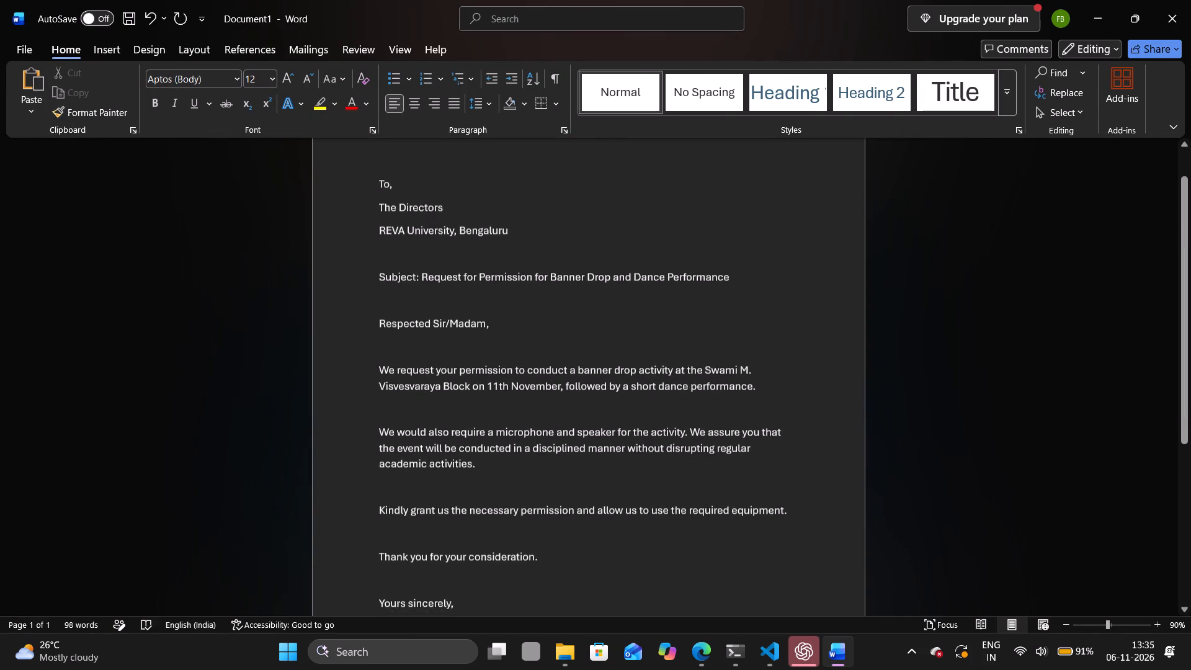
pyautogui.scroll(-1, 398, 219)
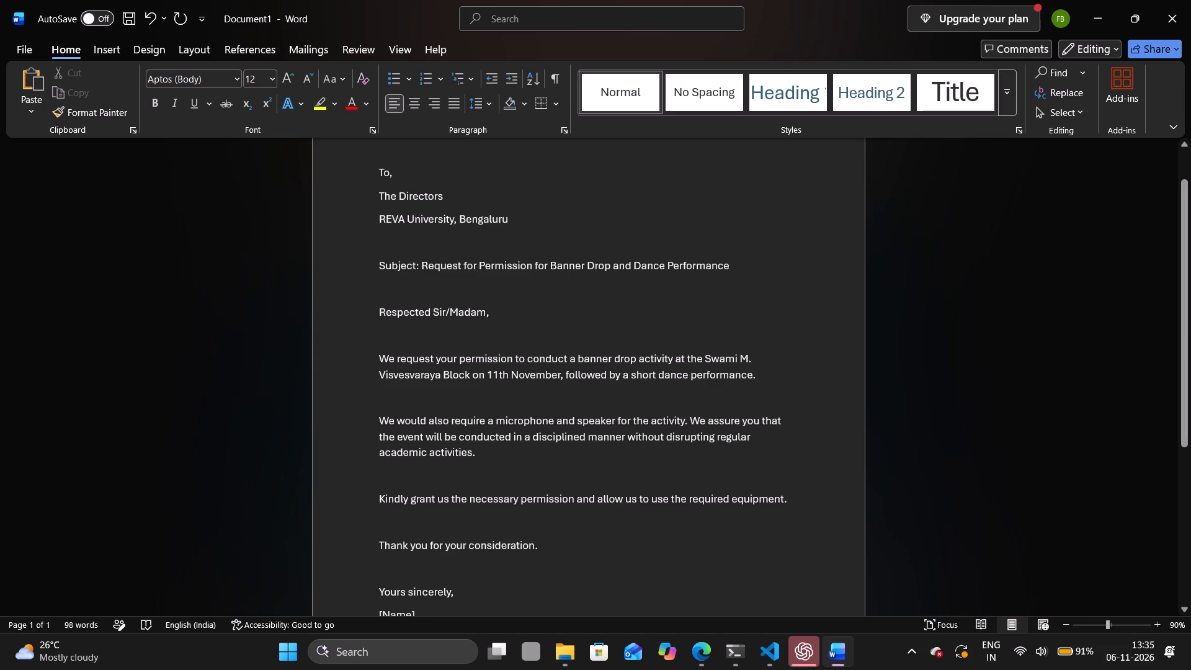
pyautogui.click(448, 197)
pyautogui.press('BackSpace')
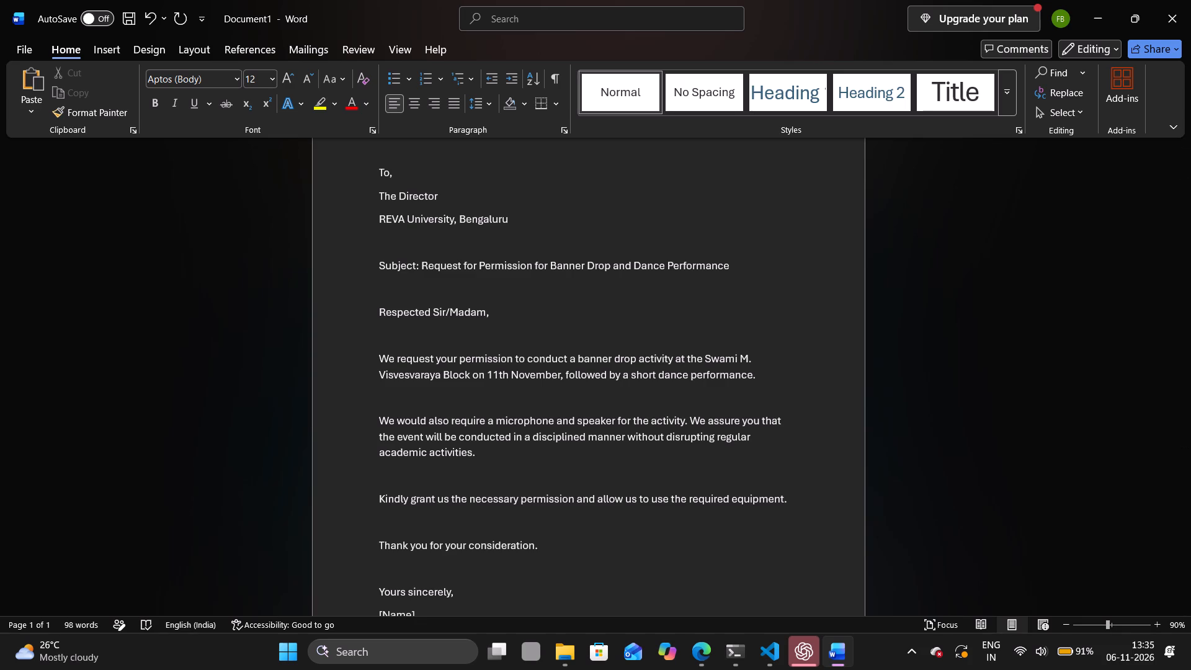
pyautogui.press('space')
pyautogui.press('BackSpace')
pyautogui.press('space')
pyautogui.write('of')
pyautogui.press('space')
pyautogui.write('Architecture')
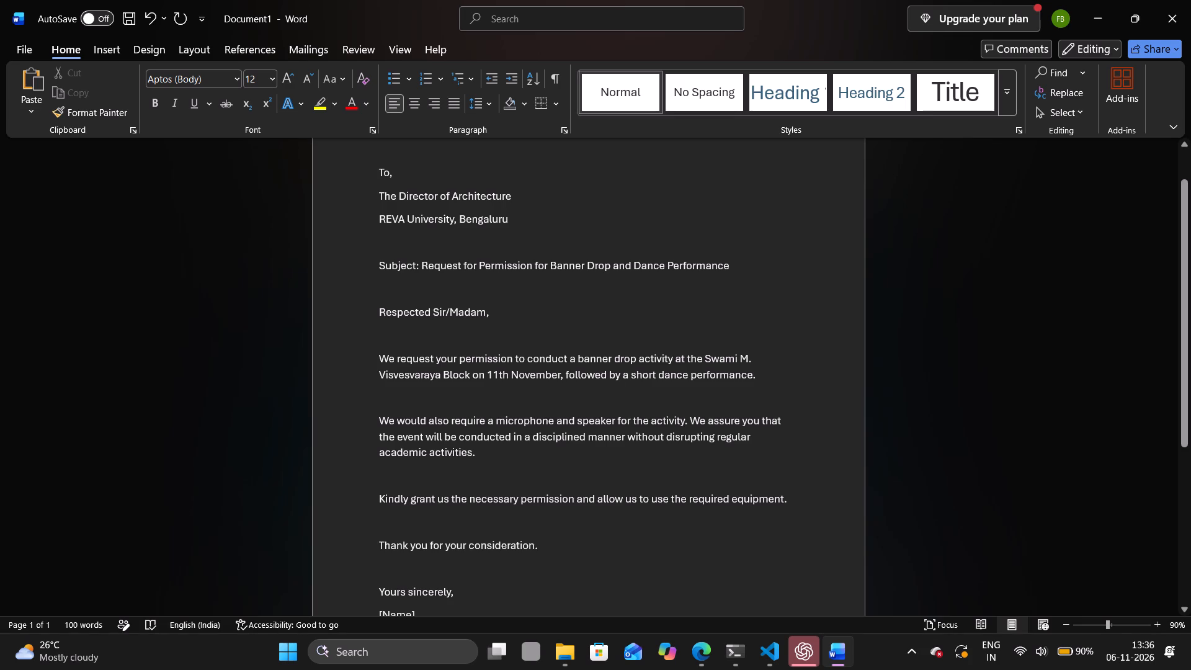
# Replace the [Name] placeholder under "Yours sincerely," with the signatory's full name.
pyautogui.moveTo(486, 326); pyautogui.dragTo(494, 292)
pyautogui.moveTo(494, 292); pyautogui.dragTo(514, 243)
pyautogui.click(539, 424)
pyautogui.scroll(-1, 539, 424)
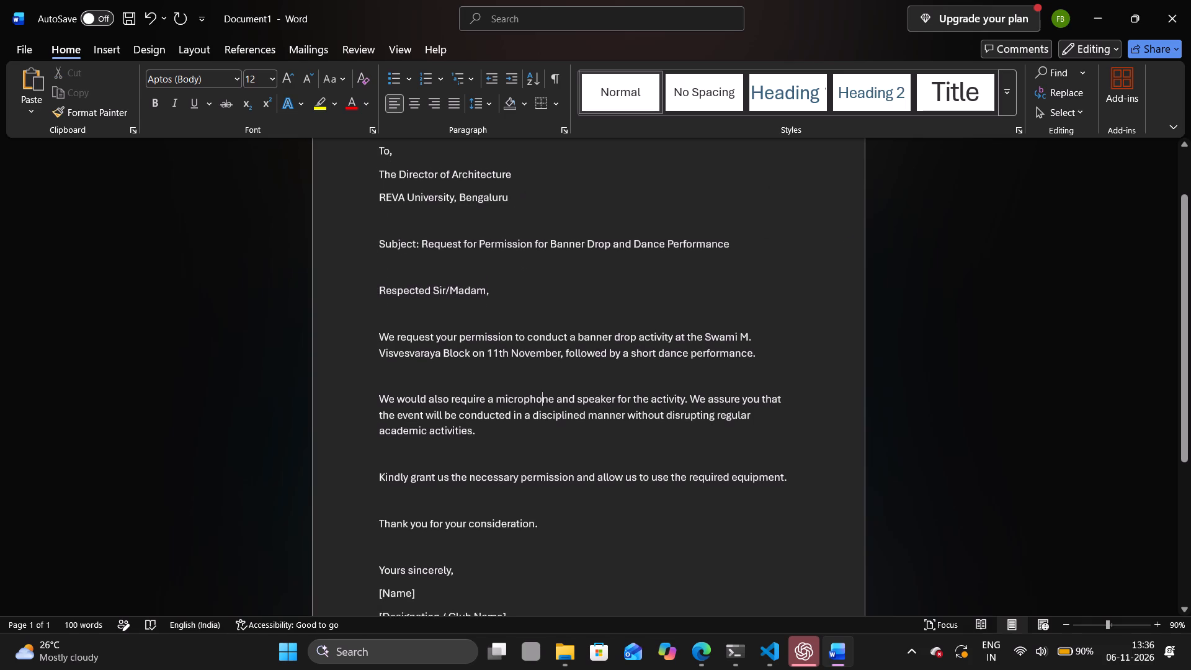
pyautogui.scroll(-2, 539, 424)
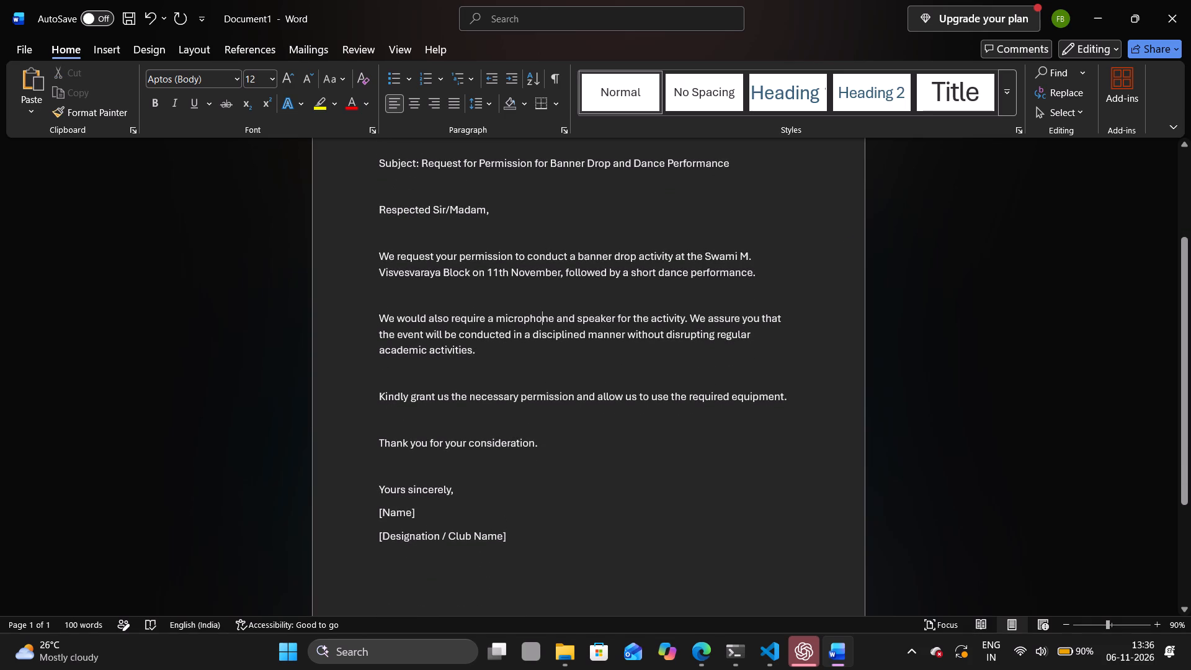
pyautogui.click(421, 512)
pyautogui.press('BackSpace')
pyautogui.press('BackSpace')
pyautogui.press('BackSpace')
pyautogui.press('BackSpace')
pyautogui.press('BackSpace')
pyautogui.press('BackSpace')
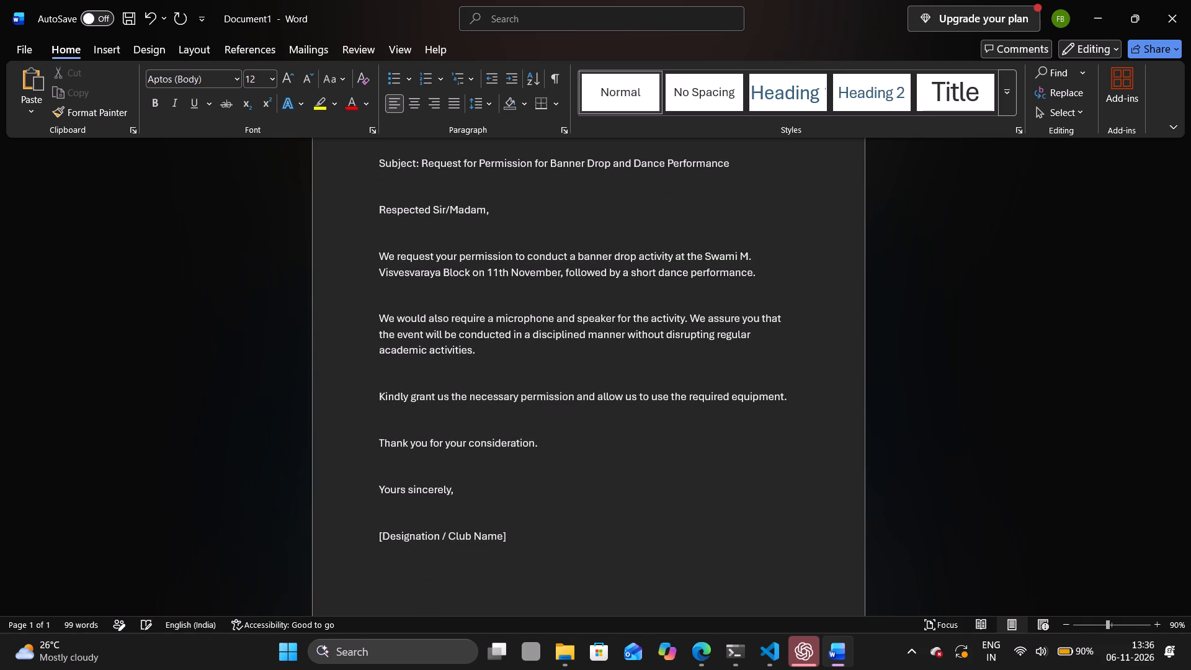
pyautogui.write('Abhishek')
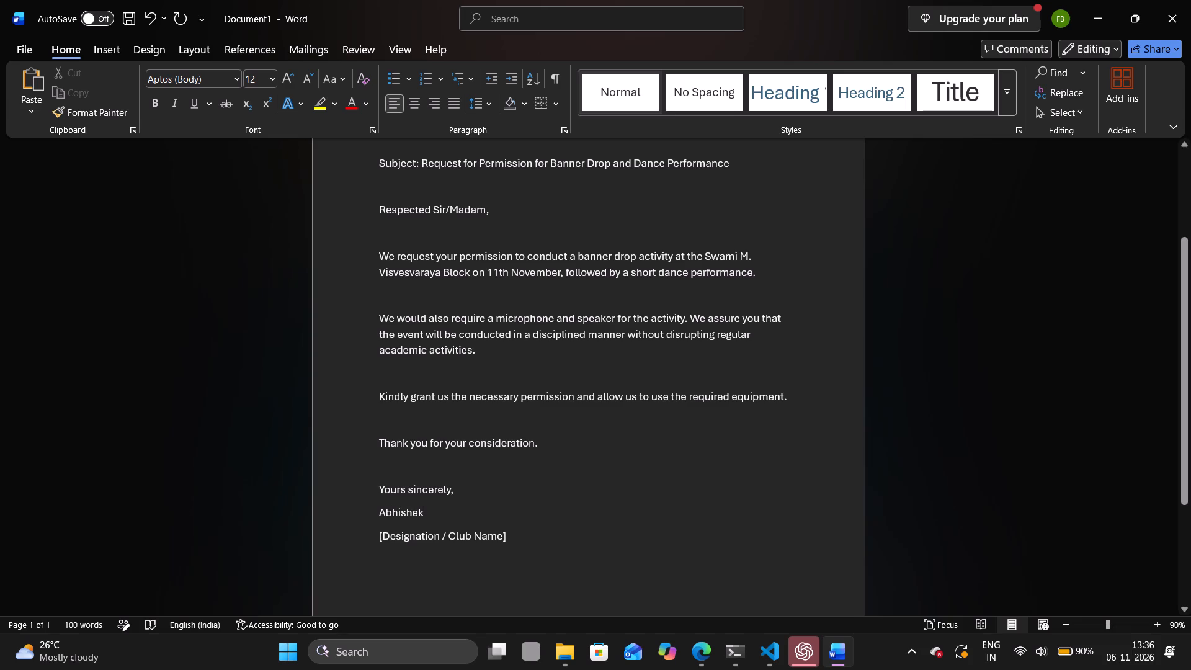
pyautogui.click(438, 540)
pyautogui.click(424, 520)
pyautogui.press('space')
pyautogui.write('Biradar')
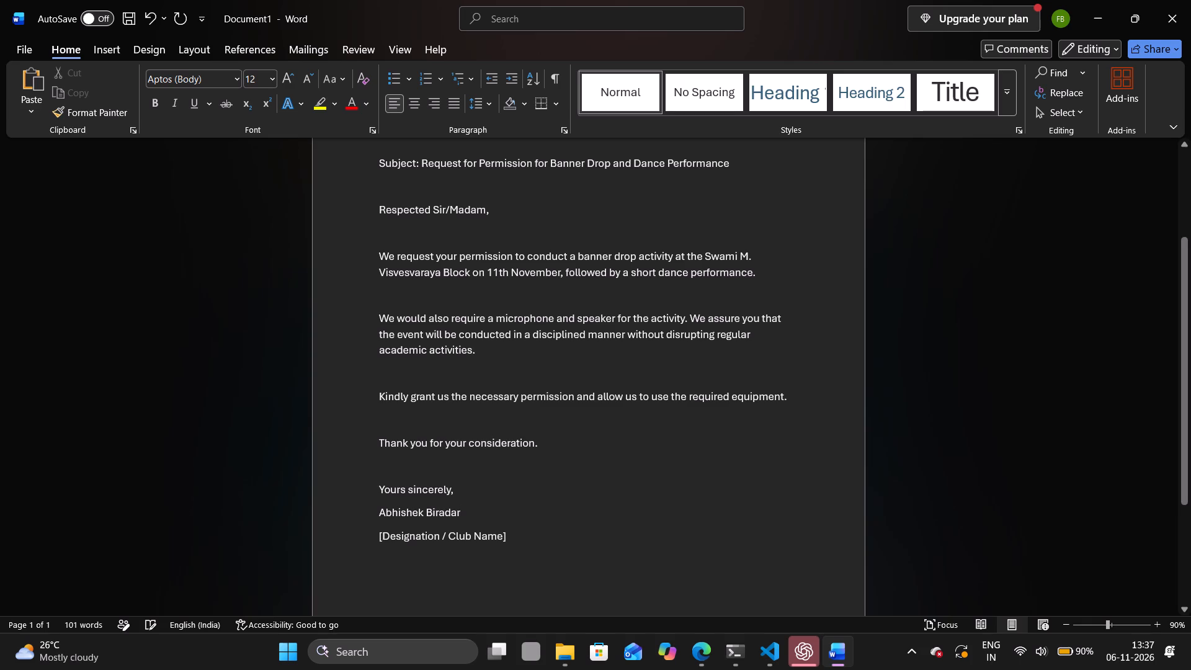
# Replace "Designation /" in the last signature line with "President-", keeping the opening bracket.
pyautogui.click(440, 537)
pyautogui.moveTo(440, 537); pyautogui.dragTo(395, 538)
pyautogui.press('BackSpace')
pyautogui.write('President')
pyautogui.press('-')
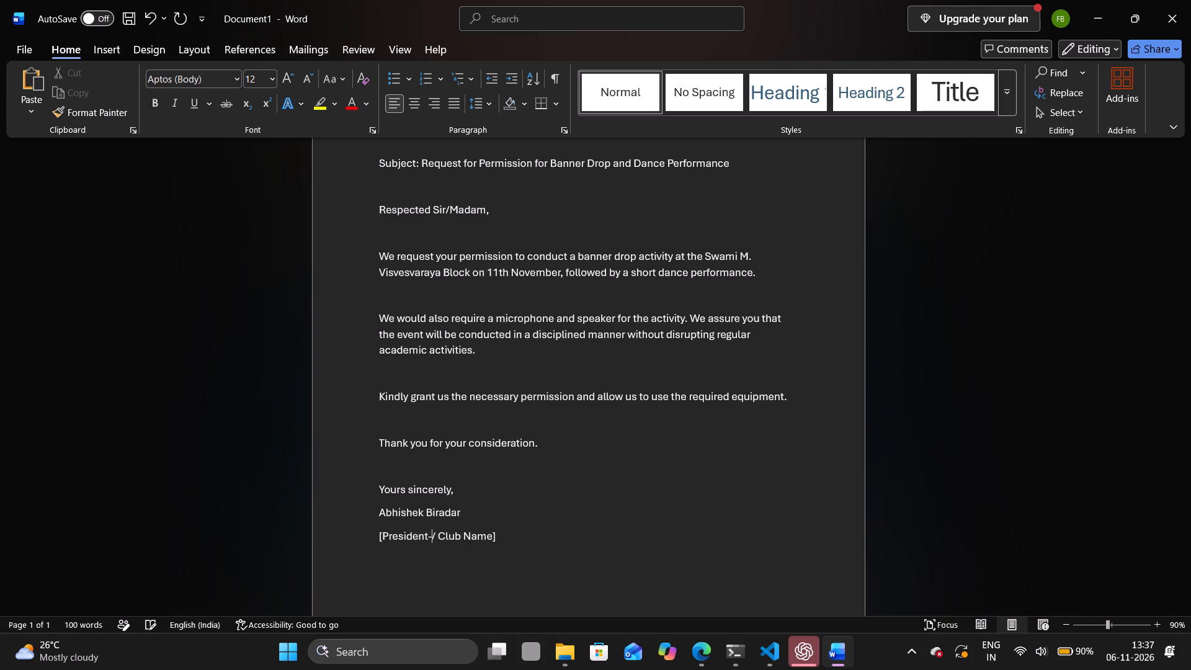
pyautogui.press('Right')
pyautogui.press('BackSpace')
# Change "Club Name" in the last signature line to "Orion Club", keeping the closing bracket.
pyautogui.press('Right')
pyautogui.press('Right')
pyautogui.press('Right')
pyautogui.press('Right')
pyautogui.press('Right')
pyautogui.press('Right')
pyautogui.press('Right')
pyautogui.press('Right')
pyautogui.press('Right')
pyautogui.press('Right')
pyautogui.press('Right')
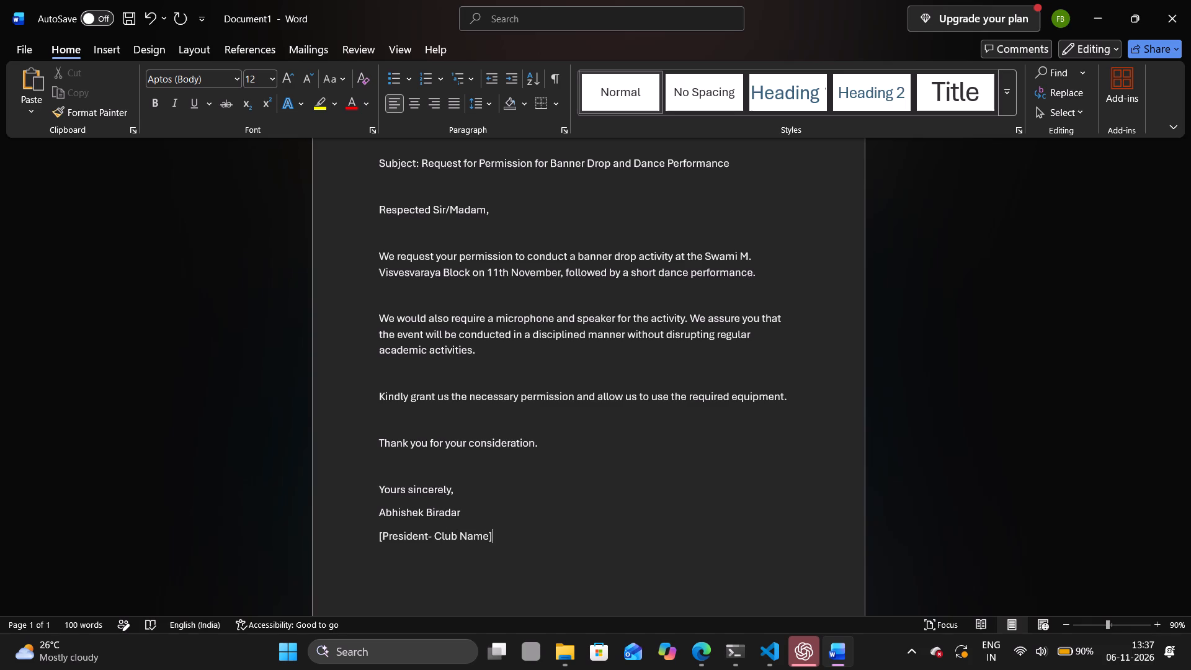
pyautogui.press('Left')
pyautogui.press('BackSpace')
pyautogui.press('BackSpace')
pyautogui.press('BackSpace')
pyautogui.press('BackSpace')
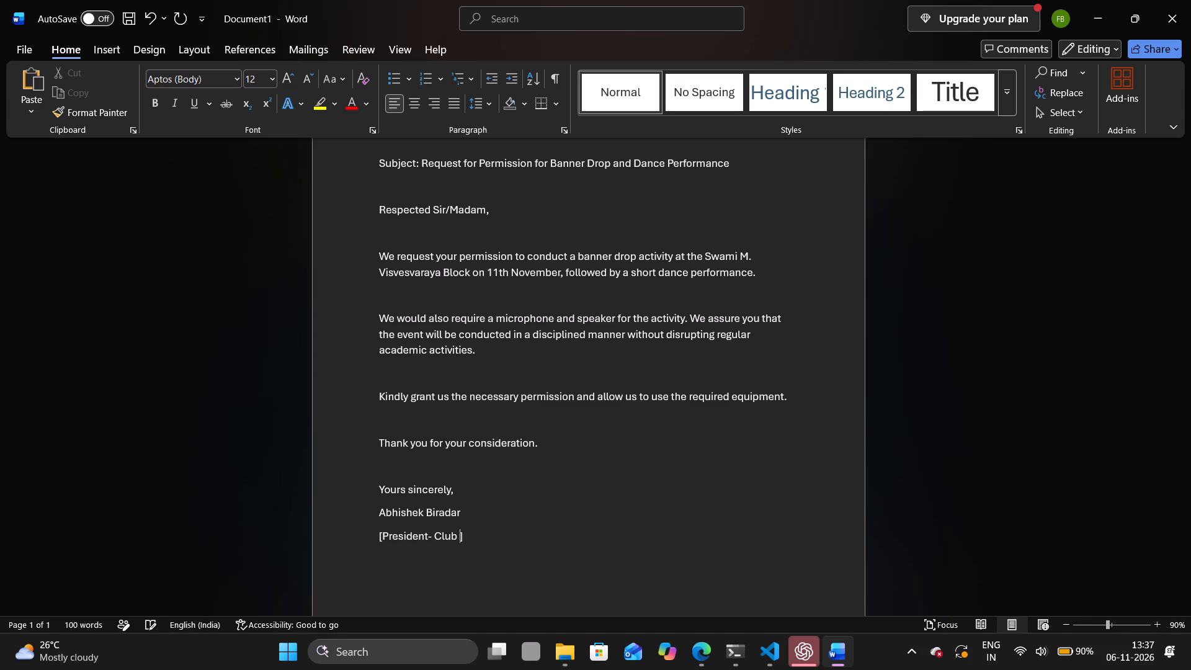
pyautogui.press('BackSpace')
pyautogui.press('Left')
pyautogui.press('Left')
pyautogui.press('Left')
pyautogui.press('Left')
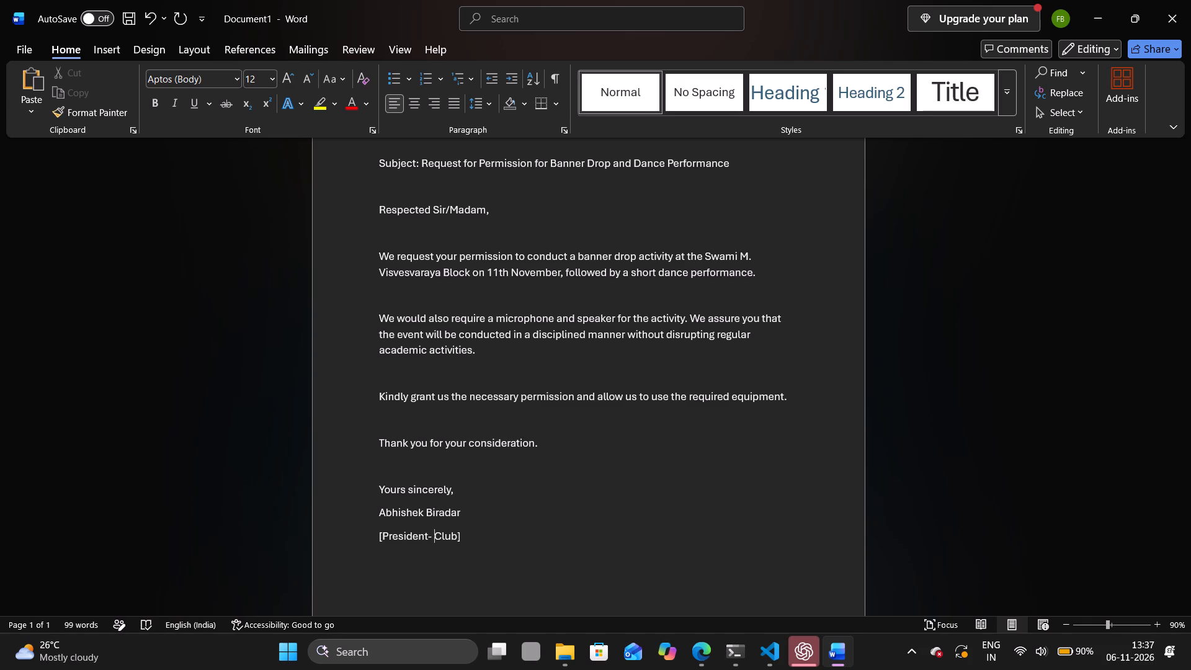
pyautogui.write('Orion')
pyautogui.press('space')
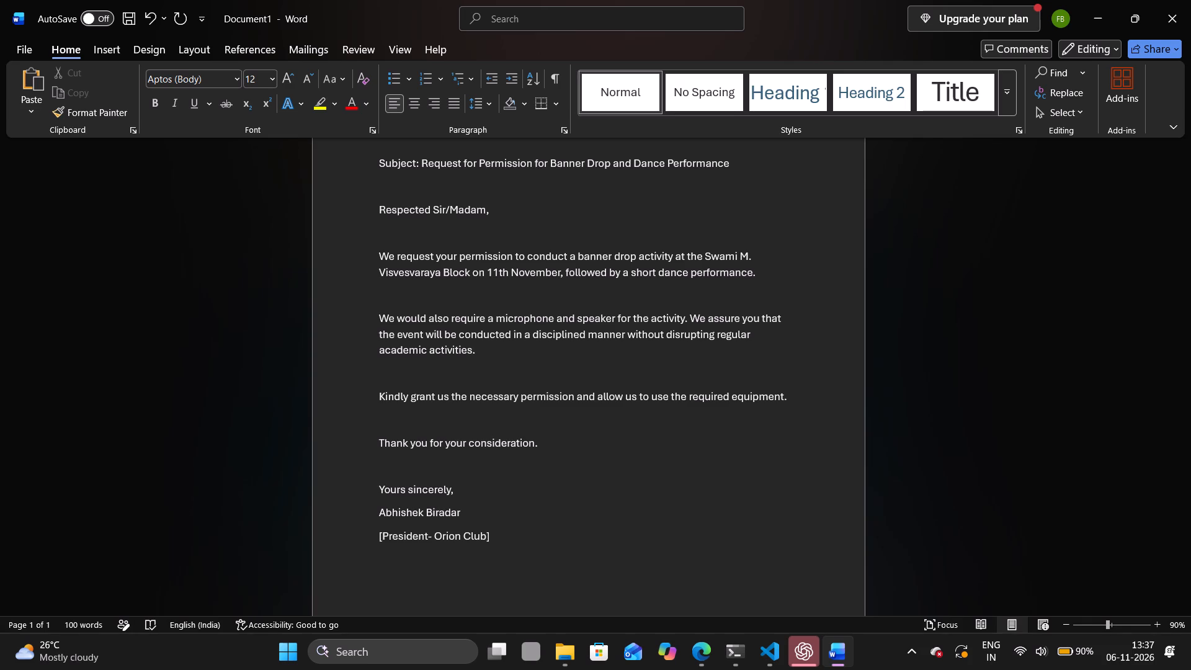
# Enclose the whole subject line of the letter in square brackets.
pyautogui.scroll(1, 427, 428)
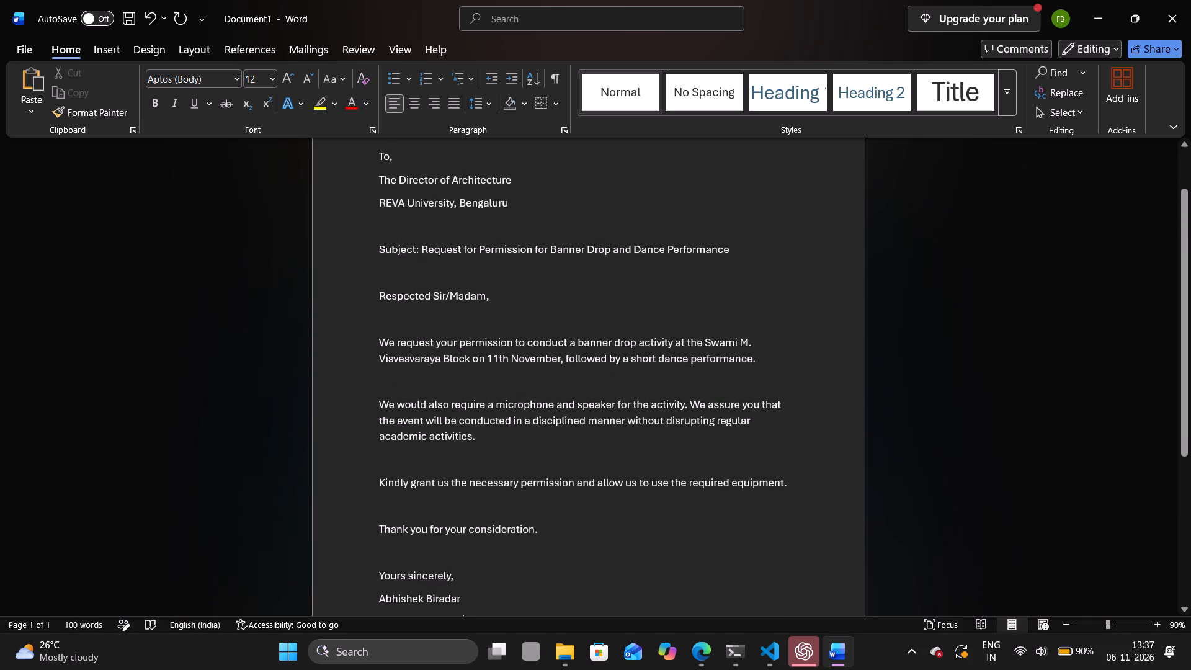
pyautogui.scroll(1, 427, 428)
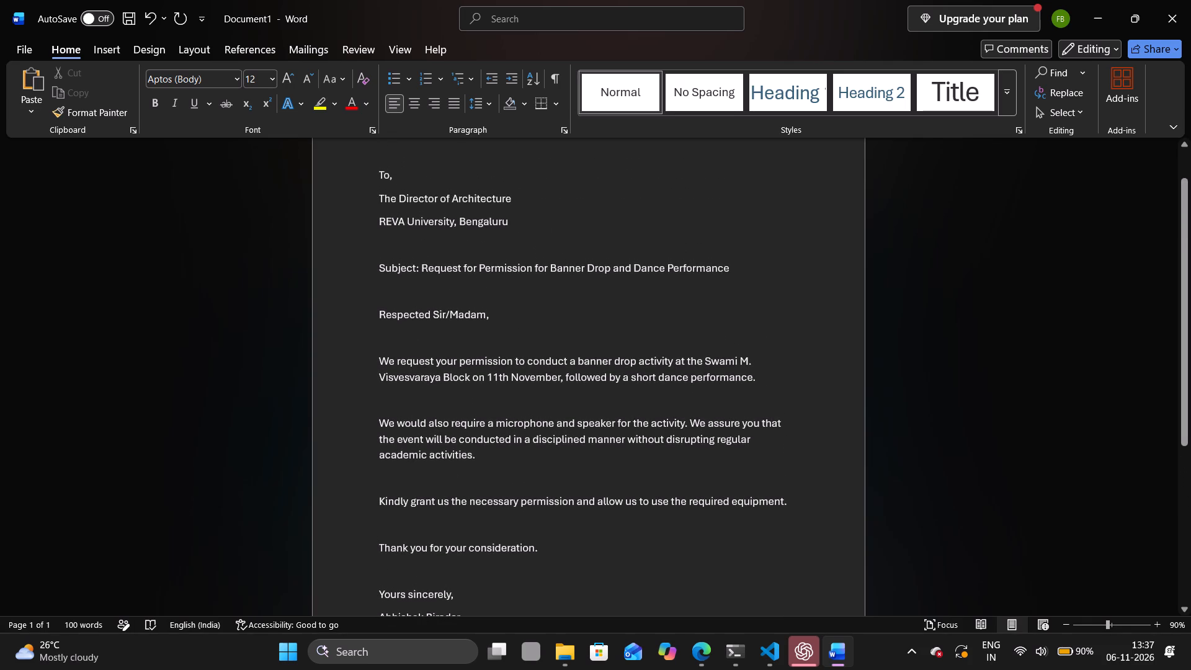
pyautogui.click(376, 264)
pyautogui.hotkey('shift', '{')
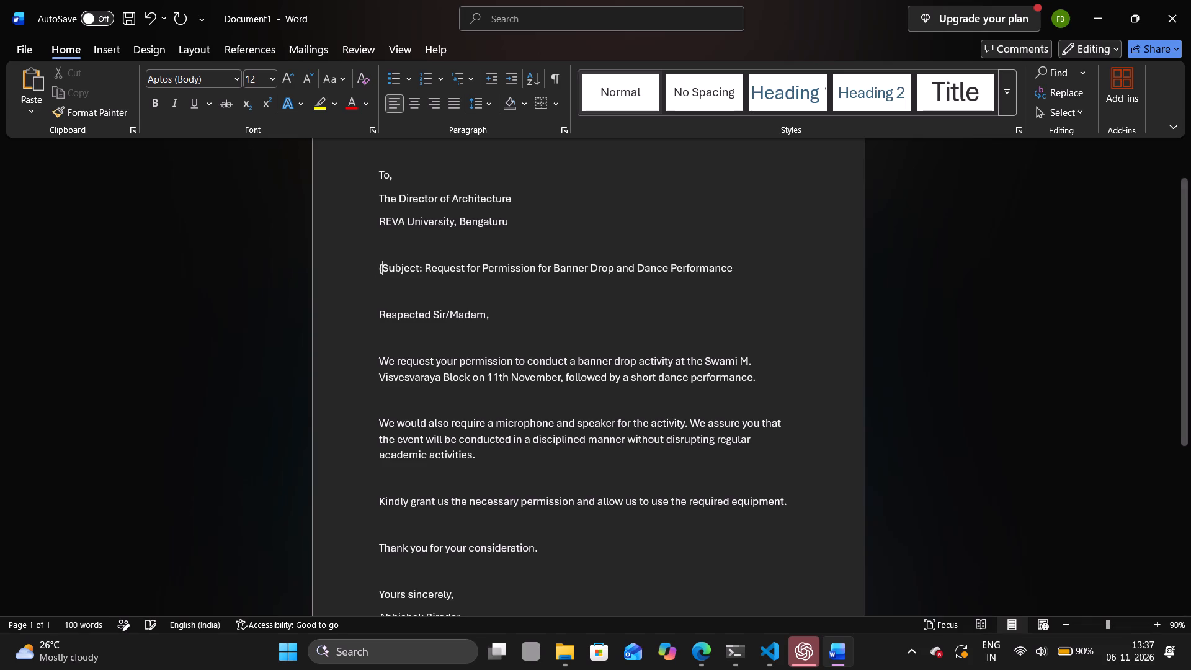
pyautogui.press('BackSpace')
pyautogui.press('[')
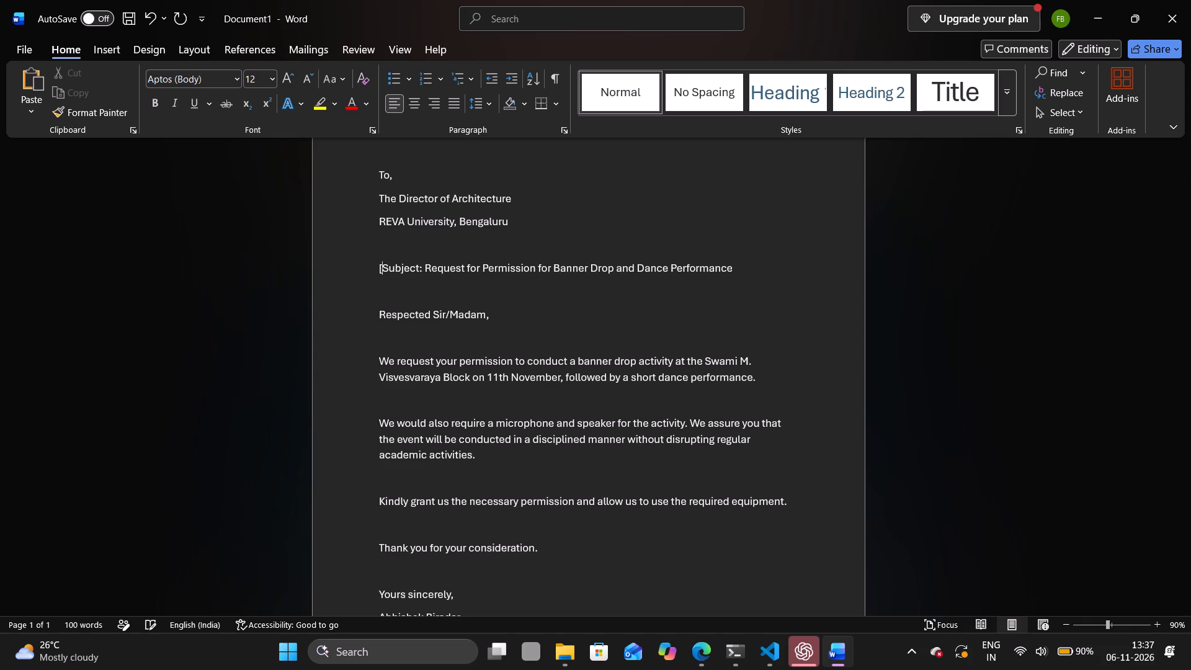
pyautogui.click(737, 274)
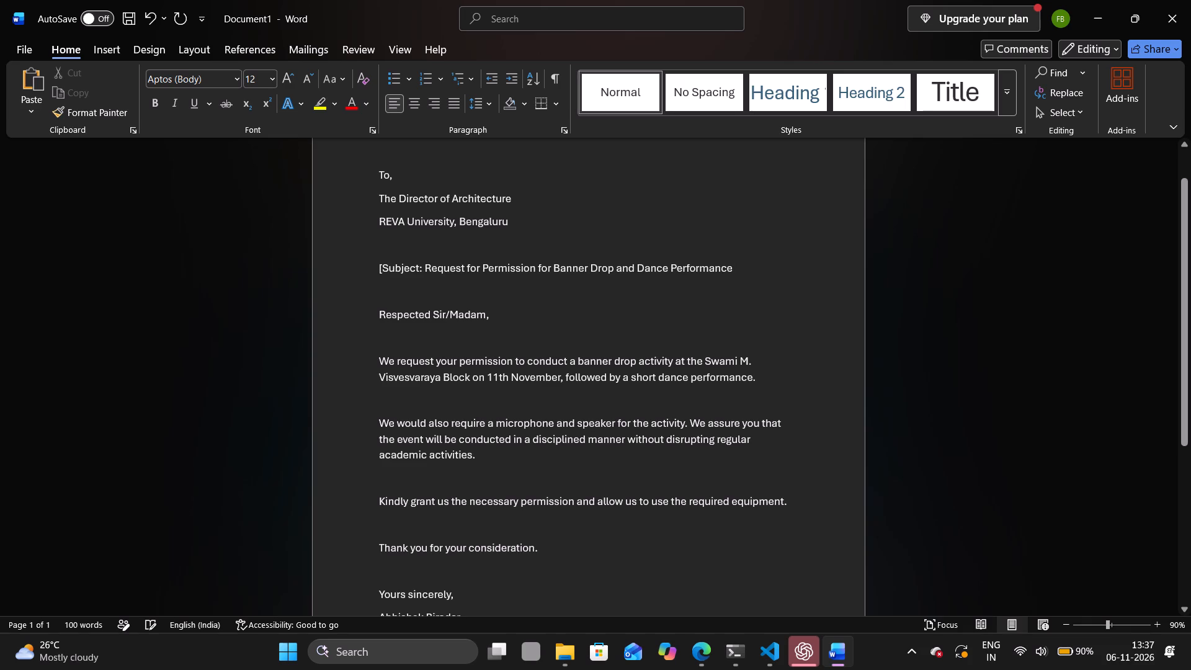
pyautogui.press(']')
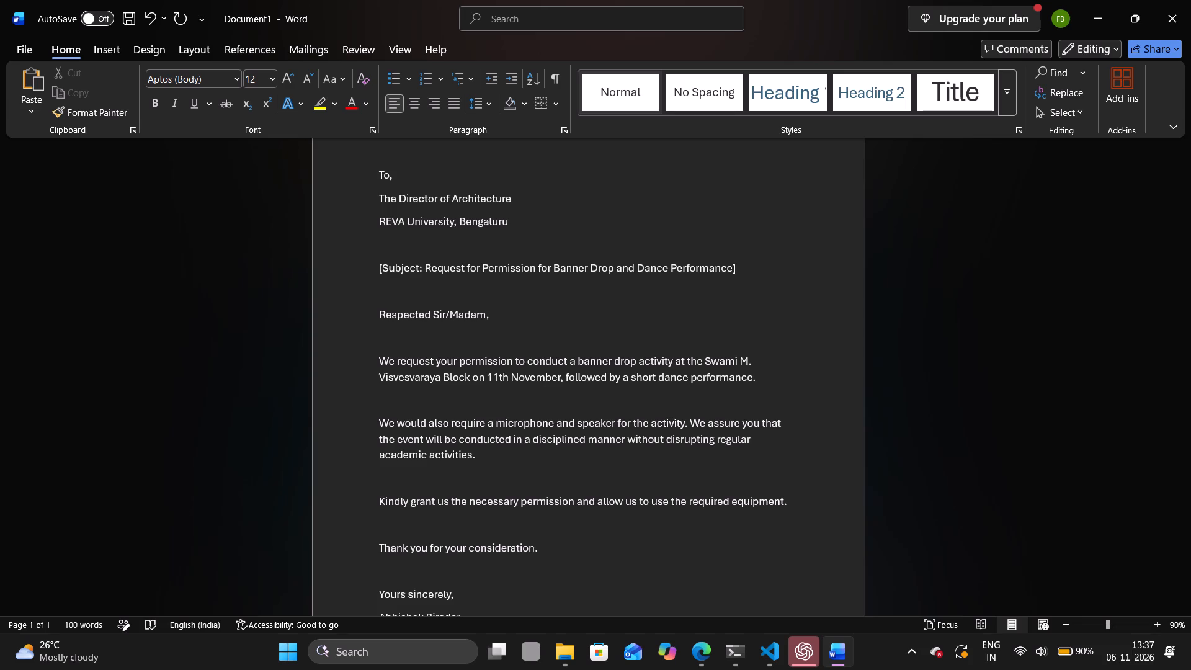
# Review the whole letter from the recipient address down to the signature lines.
pyautogui.scroll(-1, 727, 321)
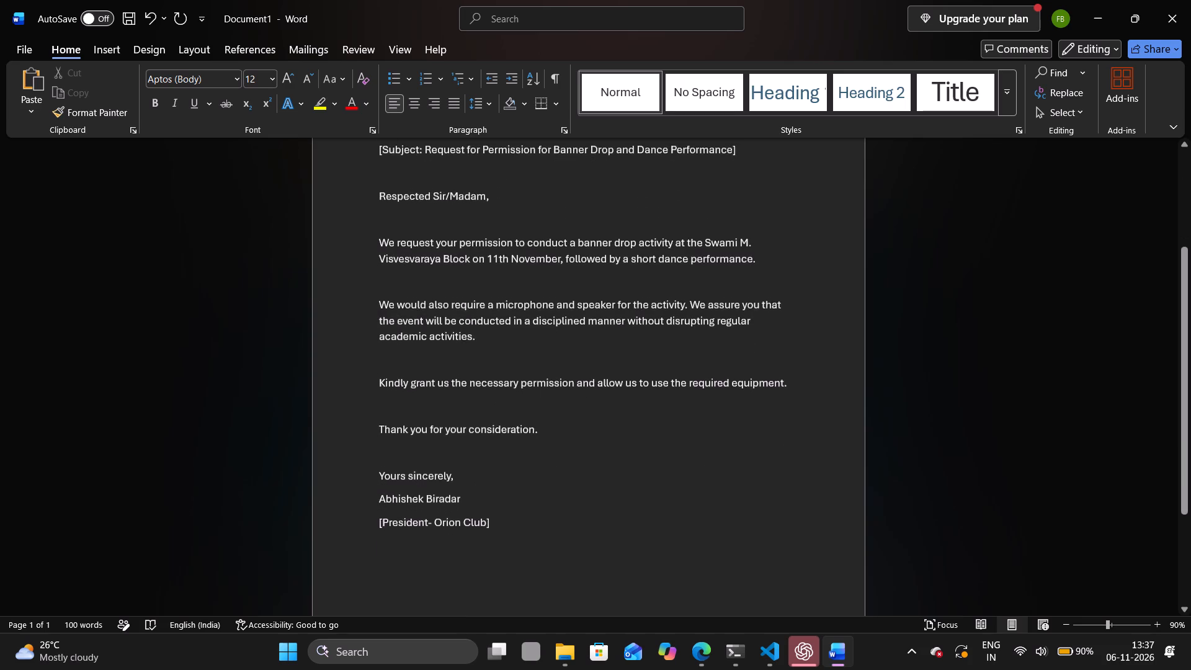
pyautogui.scroll(-1, 727, 321)
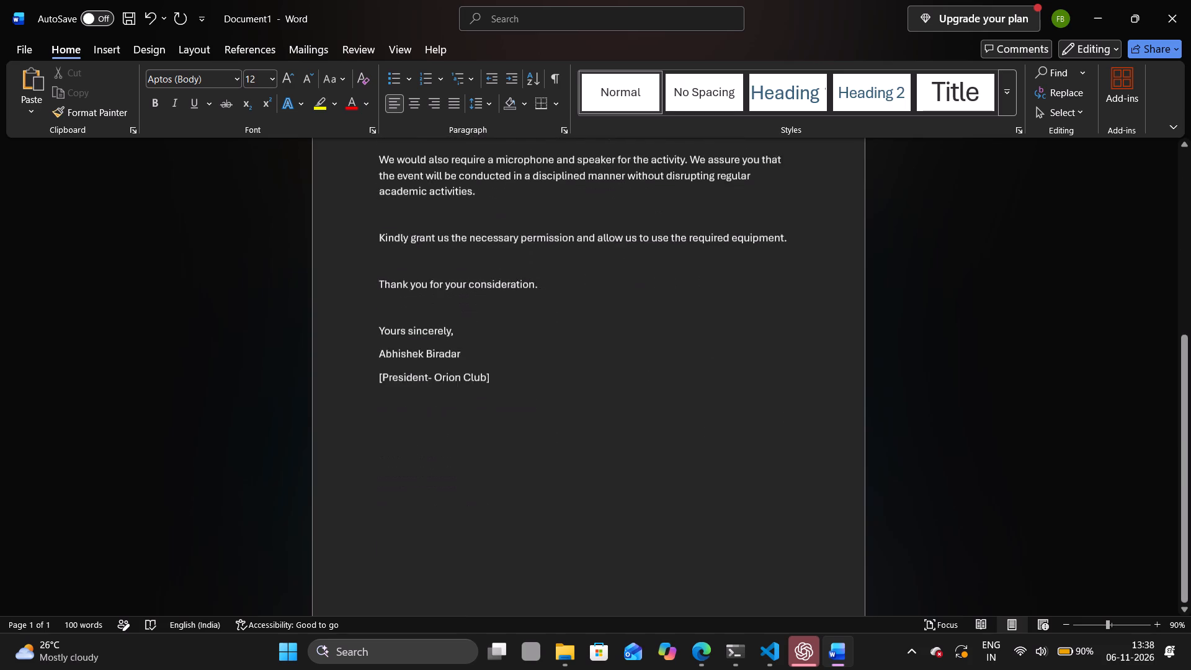
pyautogui.scroll(2, 559, 359)
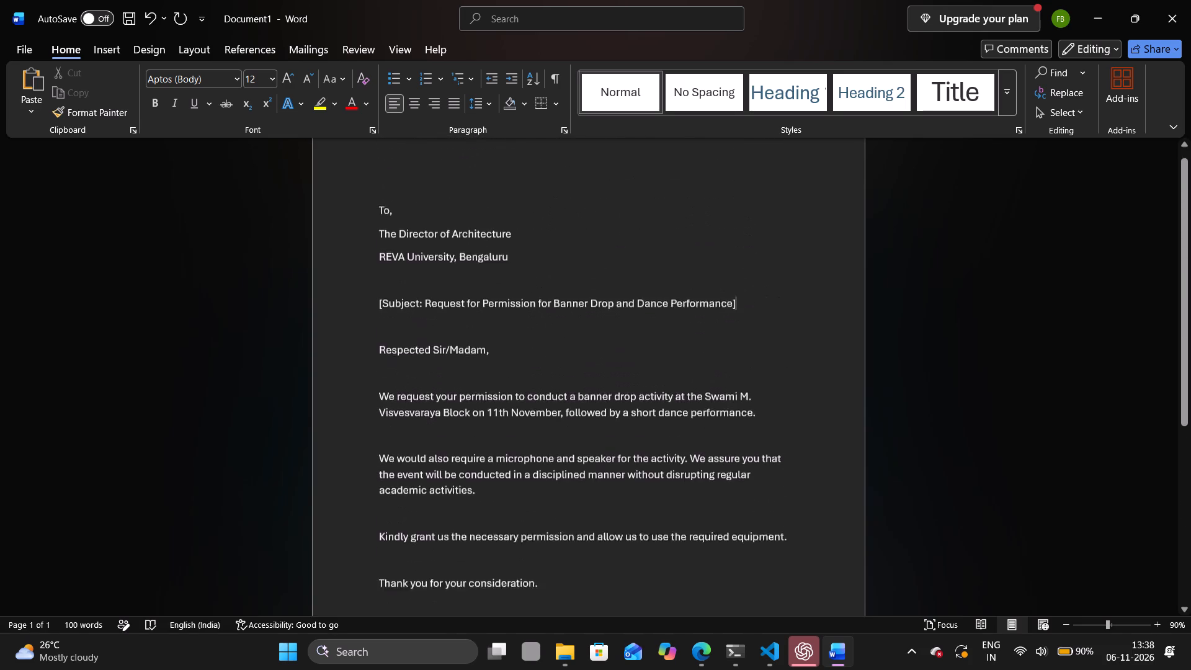
pyautogui.scroll(1, 556, 416)
pyautogui.scroll(-1, 556, 416)
pyautogui.scroll(1, 556, 416)
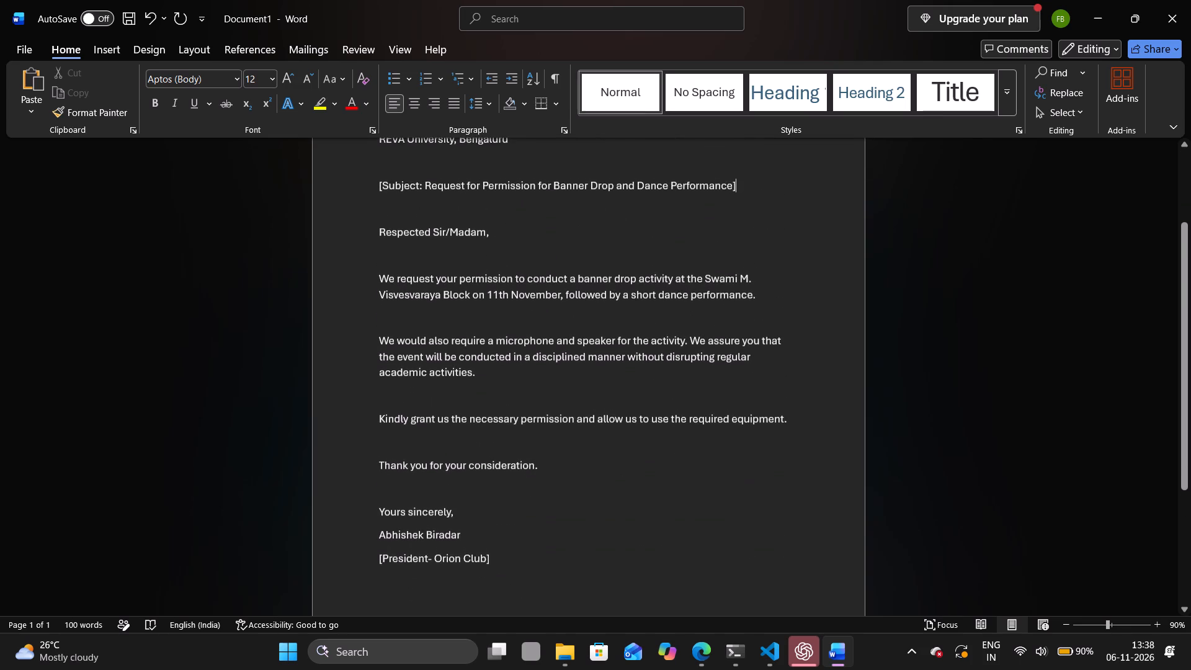
pyautogui.scroll(1, 556, 416)
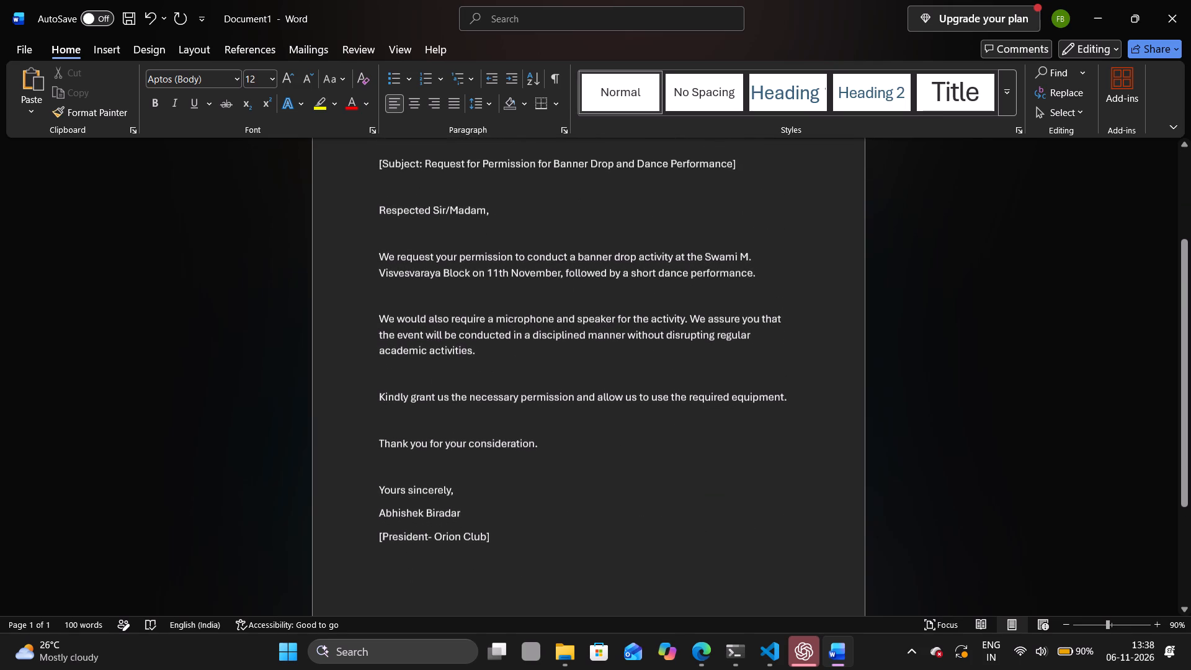
pyautogui.scroll(1, 473, 267)
pyautogui.scroll(-2, 473, 267)
pyautogui.scroll(-1, 463, 322)
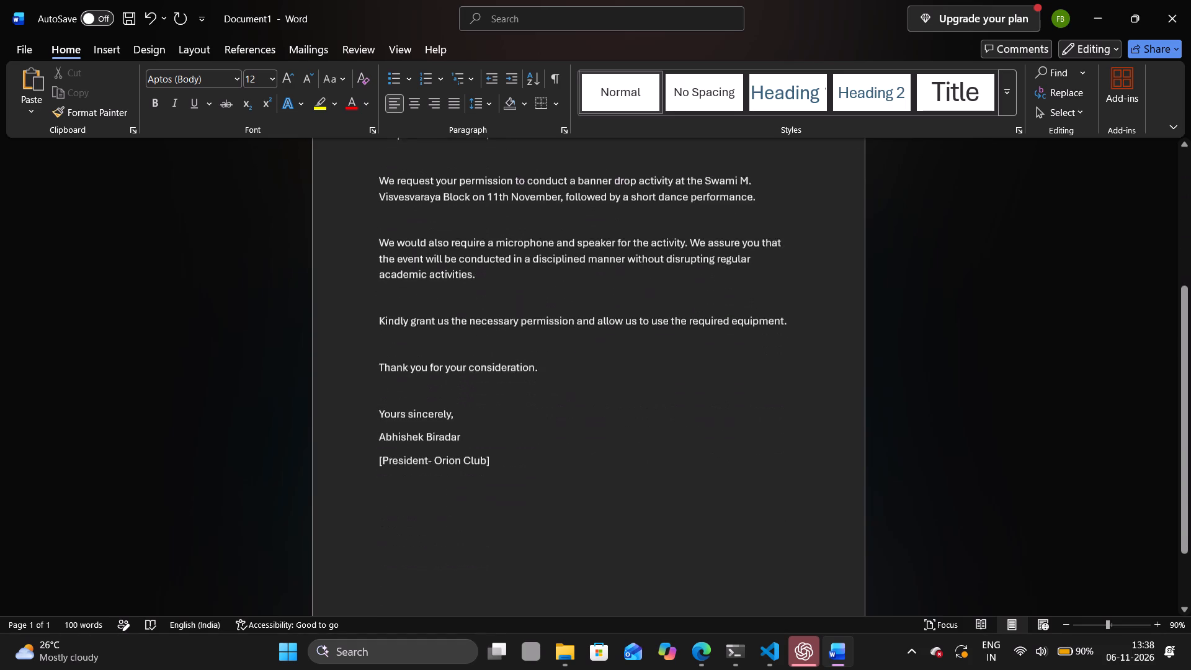
pyautogui.scroll(-1, 463, 322)
pyautogui.scroll(3, 463, 322)
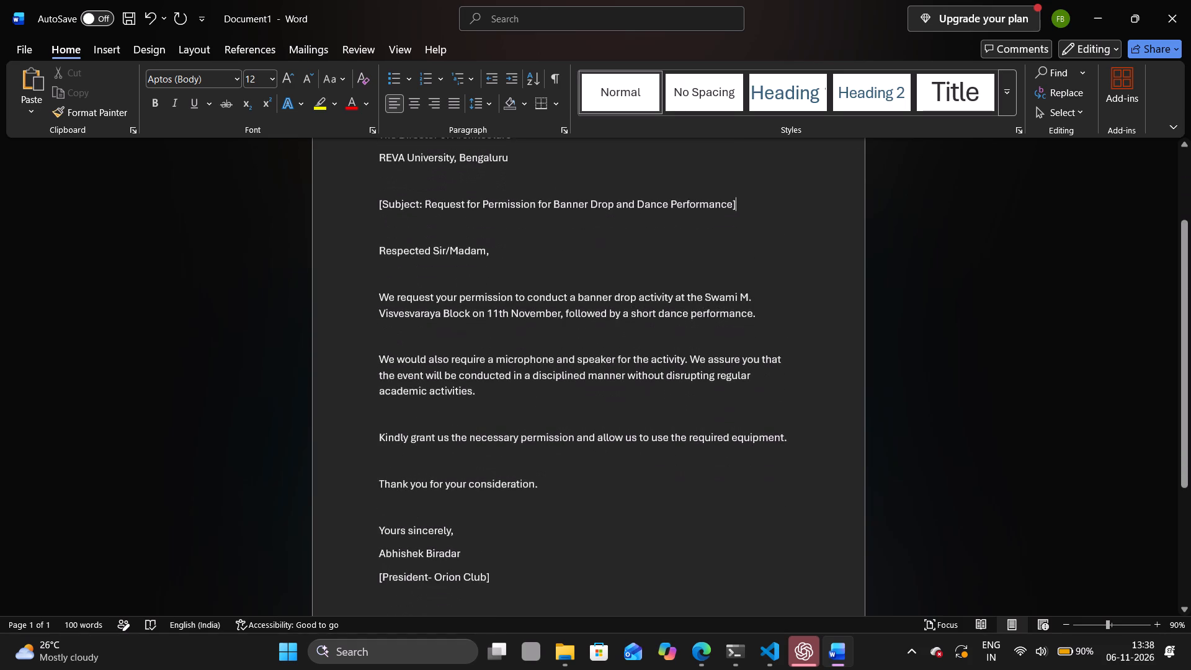
pyautogui.scroll(1, 463, 322)
# Copy the entire text of the letter to the clipboard.
pyautogui.hotkey('ctrl', 'a')
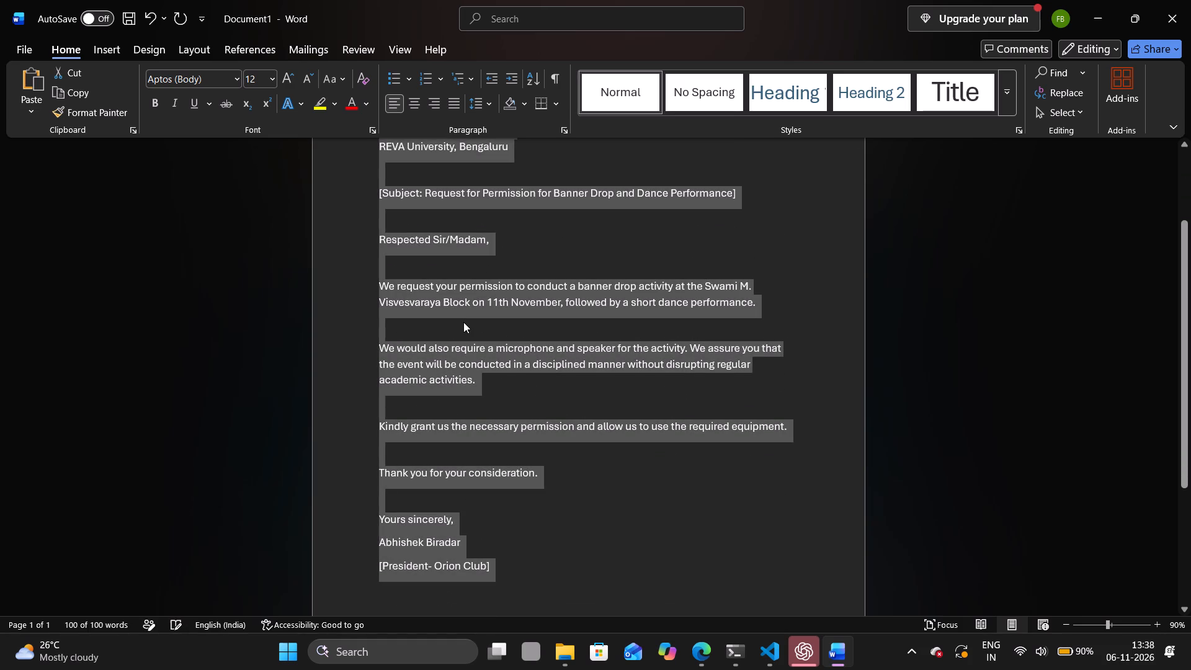
pyautogui.hotkey('ctrl', 'c')
pyautogui.click(588, 245)
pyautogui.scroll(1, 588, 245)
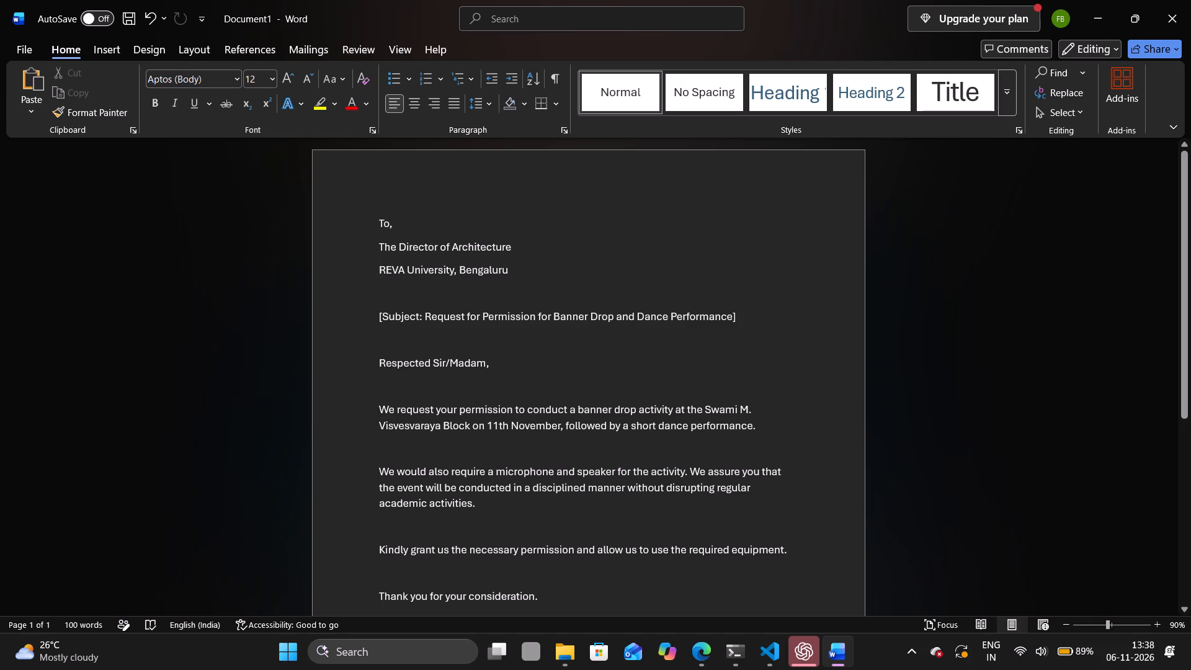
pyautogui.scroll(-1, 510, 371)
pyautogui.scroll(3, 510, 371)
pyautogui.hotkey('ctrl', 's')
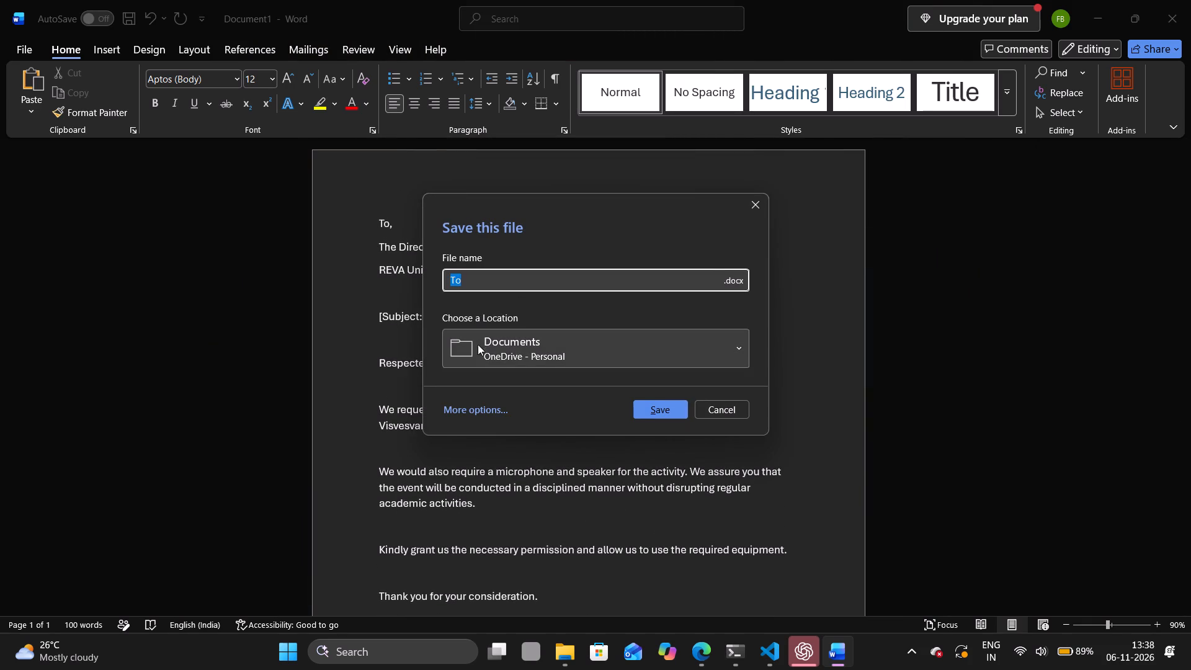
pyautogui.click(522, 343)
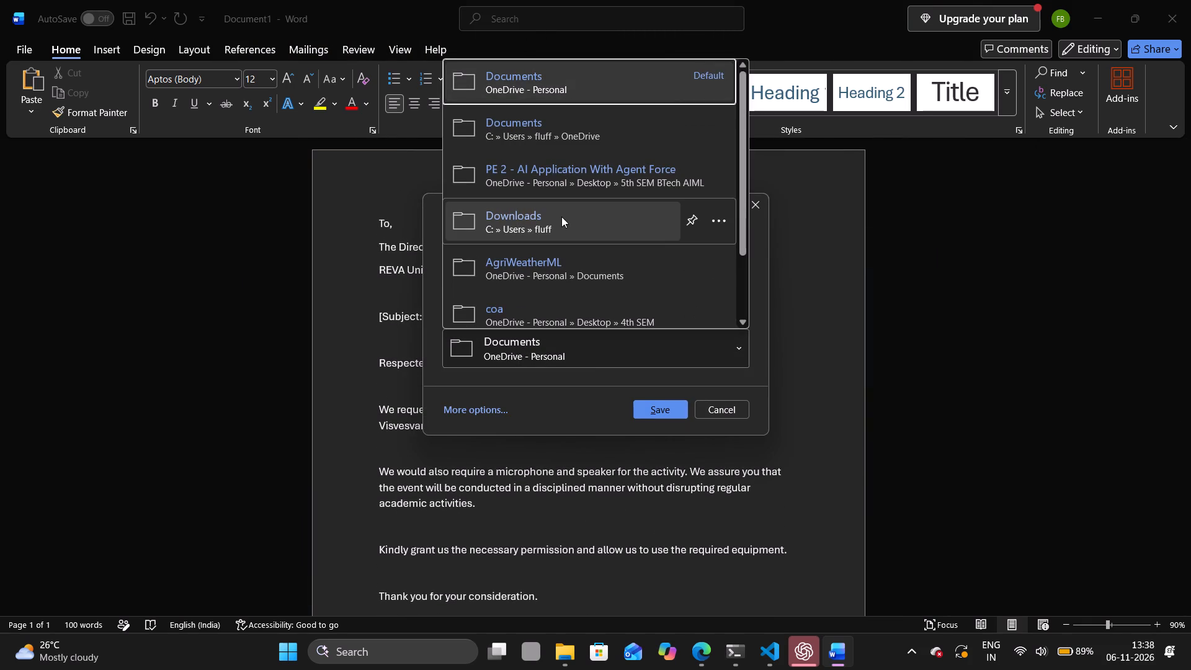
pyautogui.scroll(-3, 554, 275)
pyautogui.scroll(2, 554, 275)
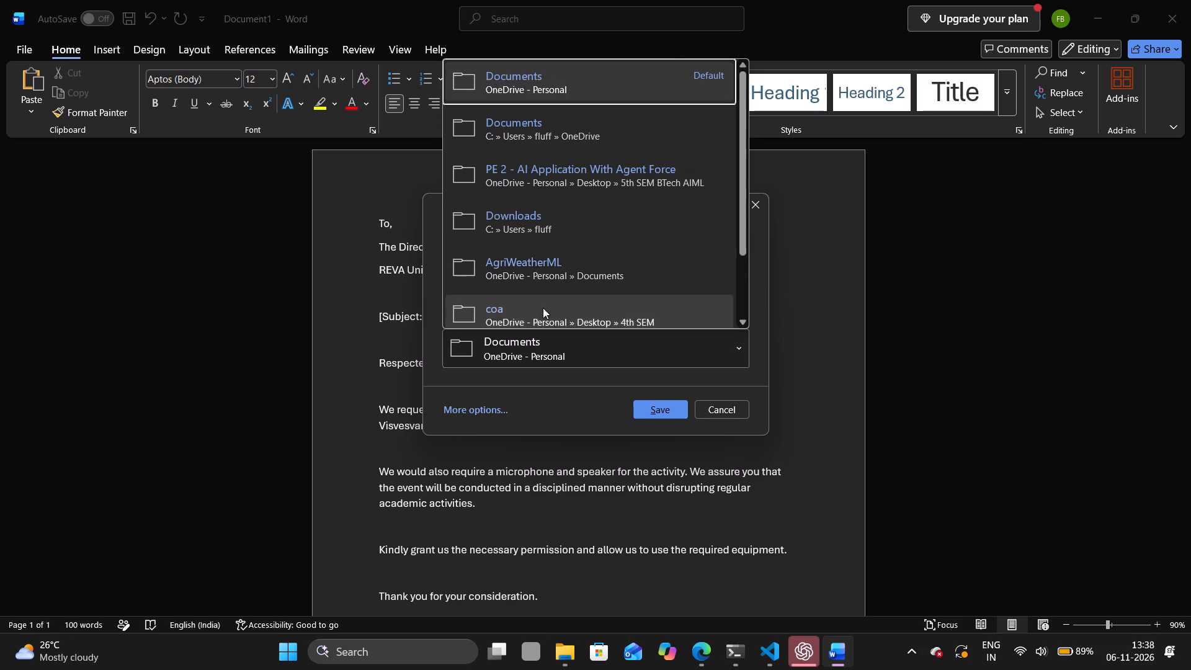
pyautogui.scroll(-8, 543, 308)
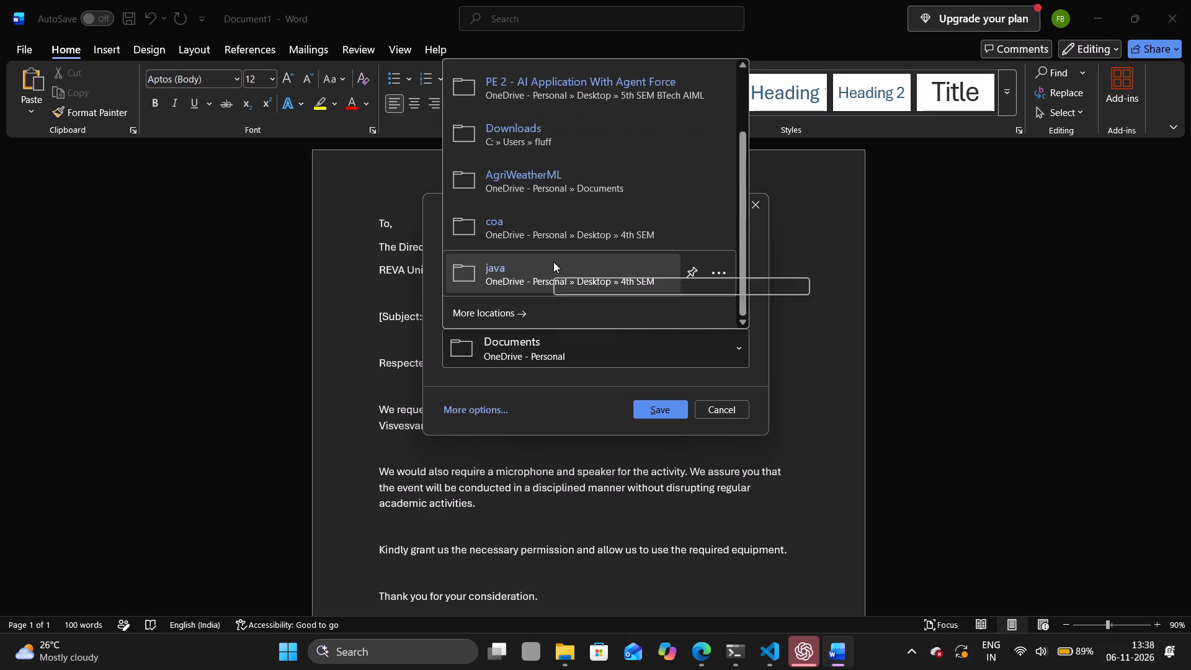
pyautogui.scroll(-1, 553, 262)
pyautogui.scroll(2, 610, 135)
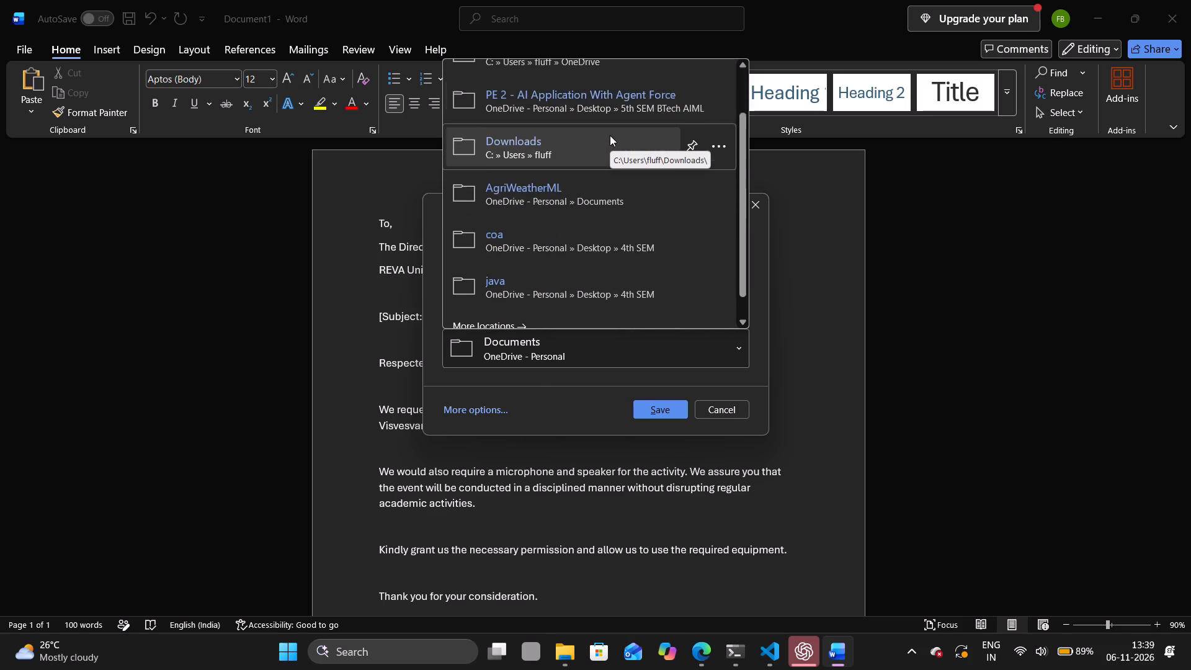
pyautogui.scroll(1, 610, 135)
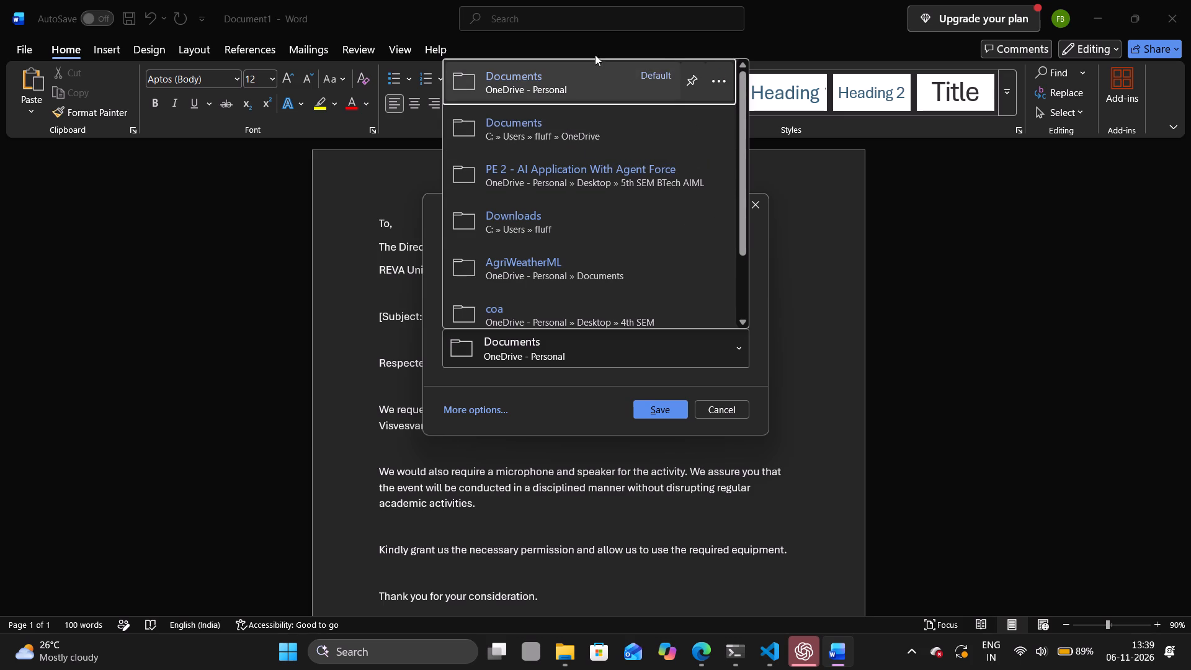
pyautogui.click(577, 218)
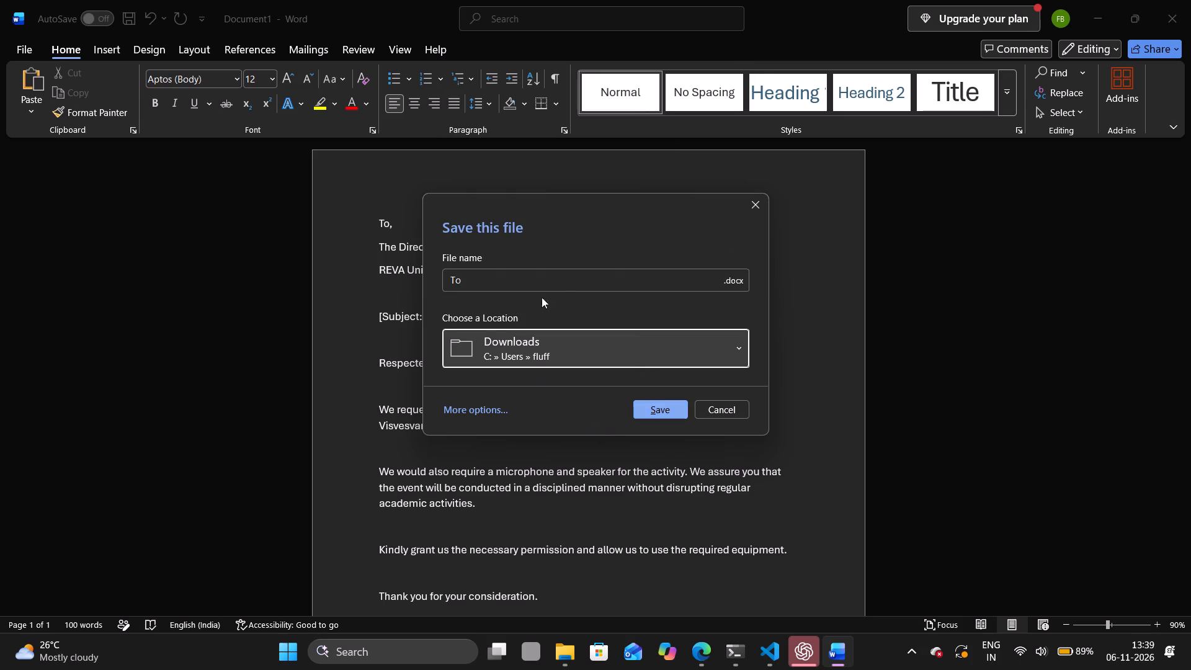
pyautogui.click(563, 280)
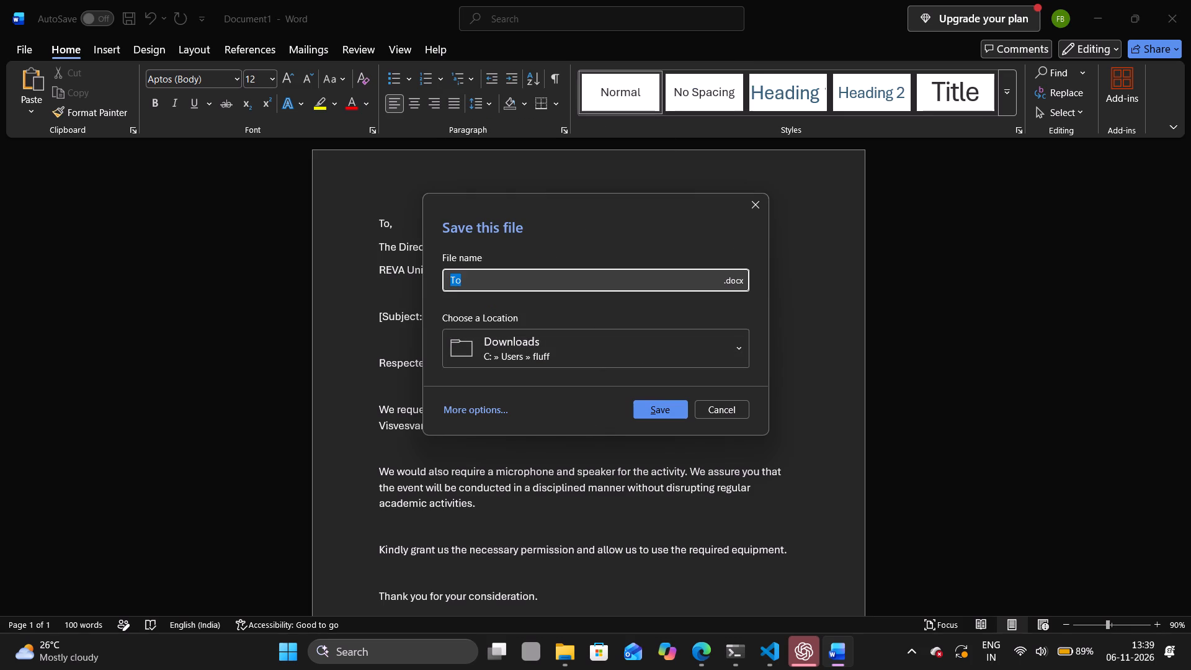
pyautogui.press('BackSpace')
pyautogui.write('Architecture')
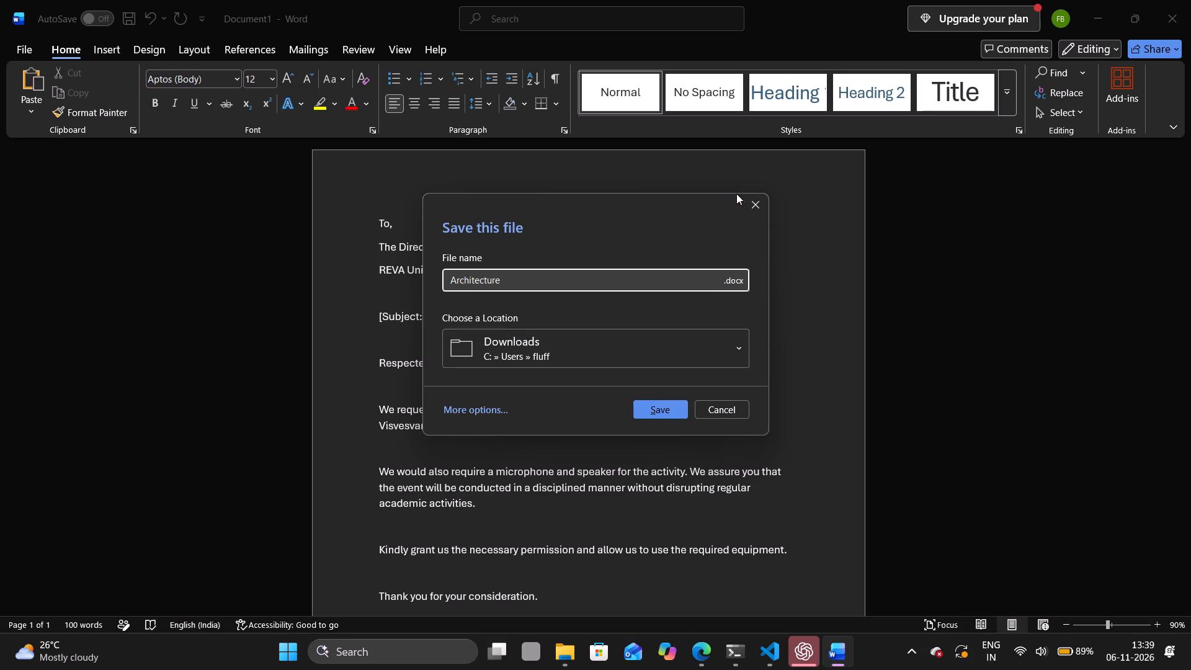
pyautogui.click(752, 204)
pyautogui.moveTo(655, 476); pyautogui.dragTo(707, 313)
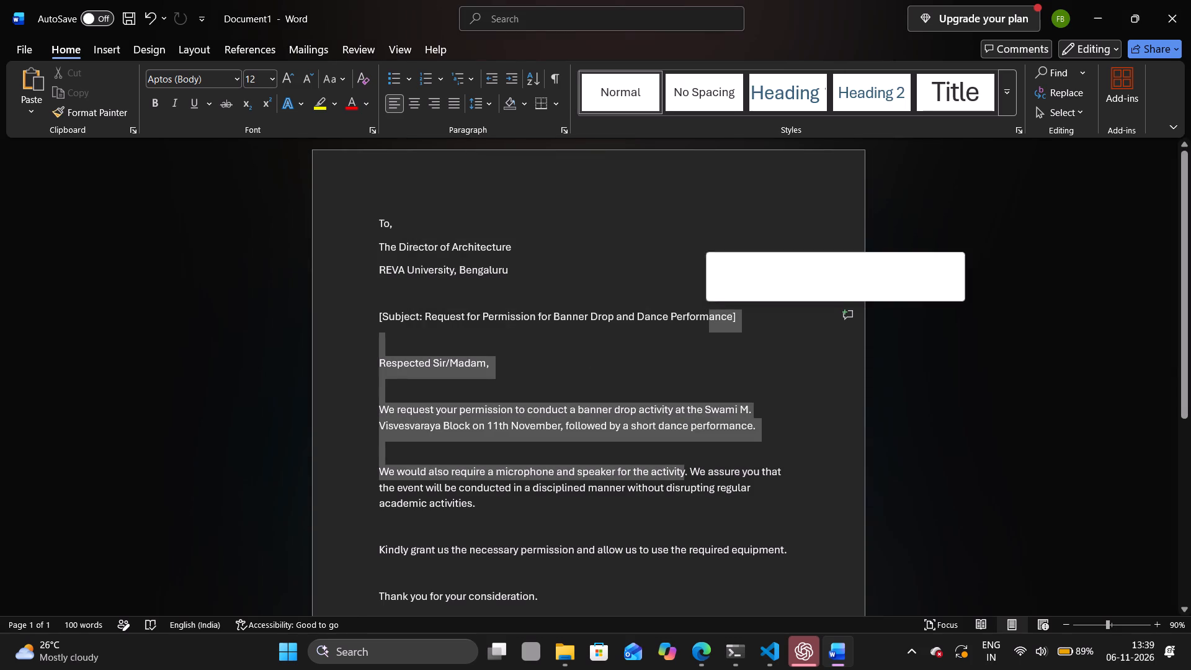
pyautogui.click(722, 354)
# Add two new empty paragraphs after the "[President- Orion Club]" line at the end of the letter.
pyautogui.scroll(-4, 722, 354)
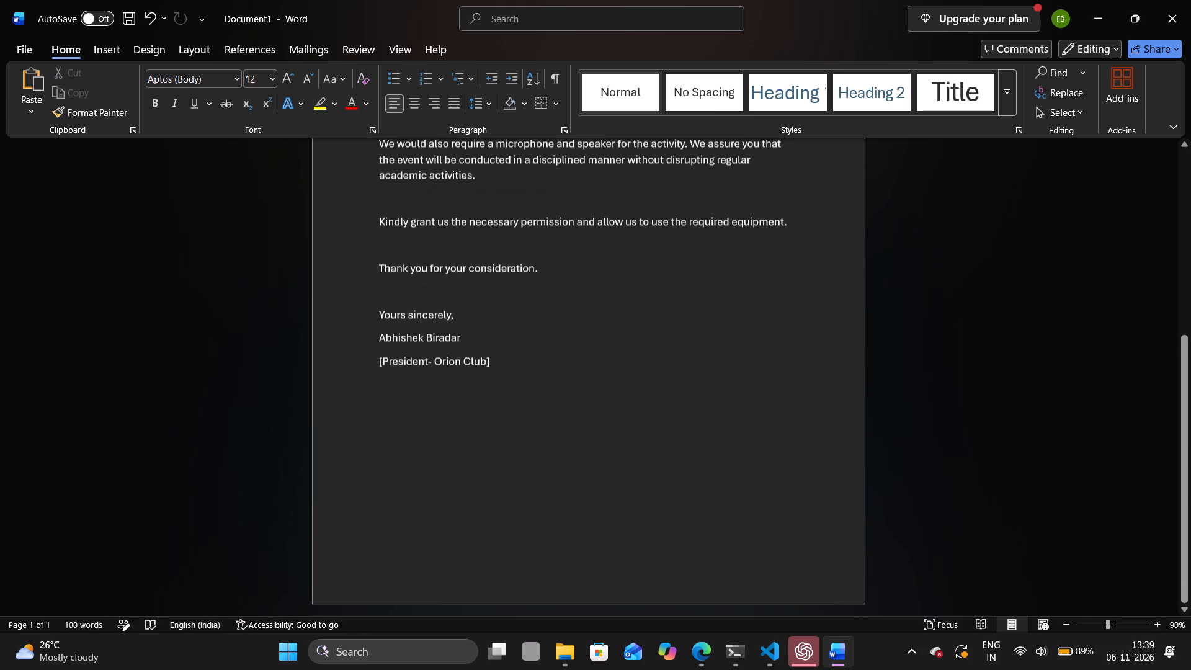
pyautogui.click(377, 439)
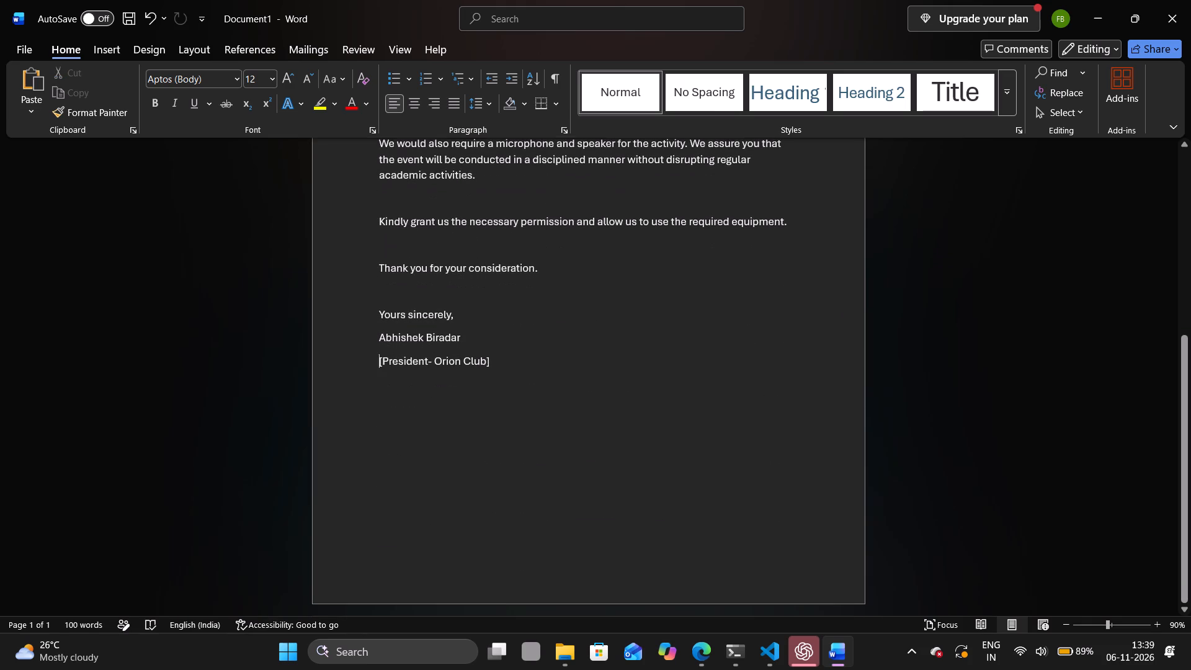
pyautogui.click(493, 358)
pyautogui.press('Return')
pyautogui.press('Return')
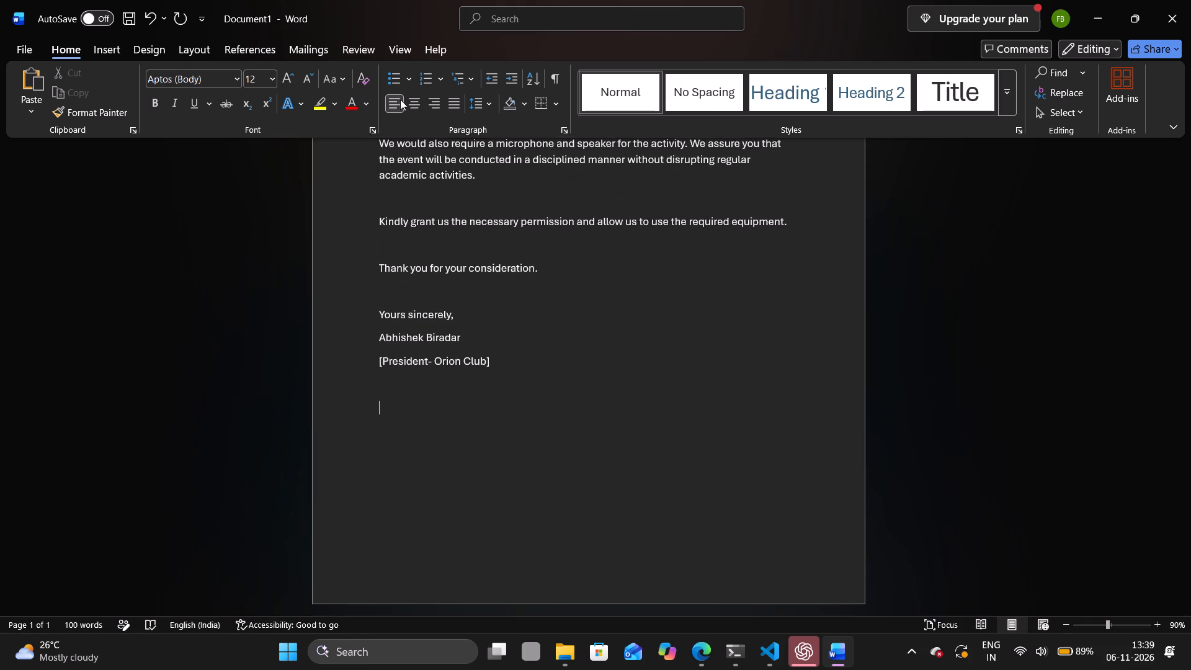
# Draw a short, downward-sloping straight line below the signature block, about 1.3 cm wide and 0.8 cm high.
pyautogui.click(154, 53)
pyautogui.click(112, 48)
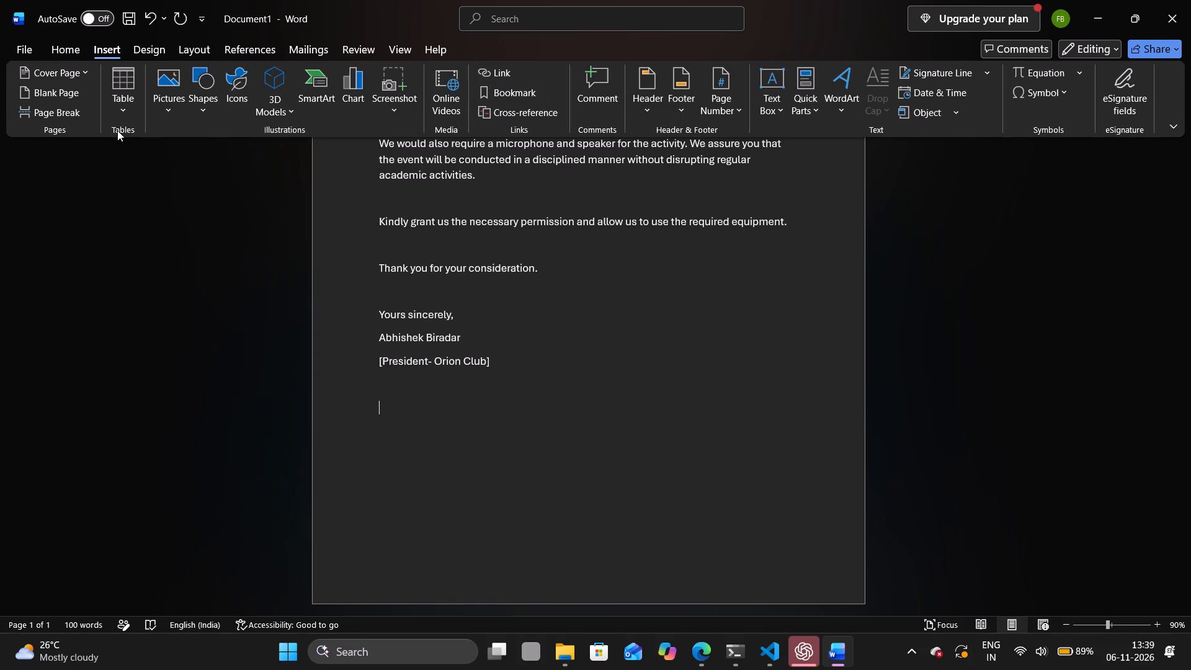
pyautogui.click(194, 104)
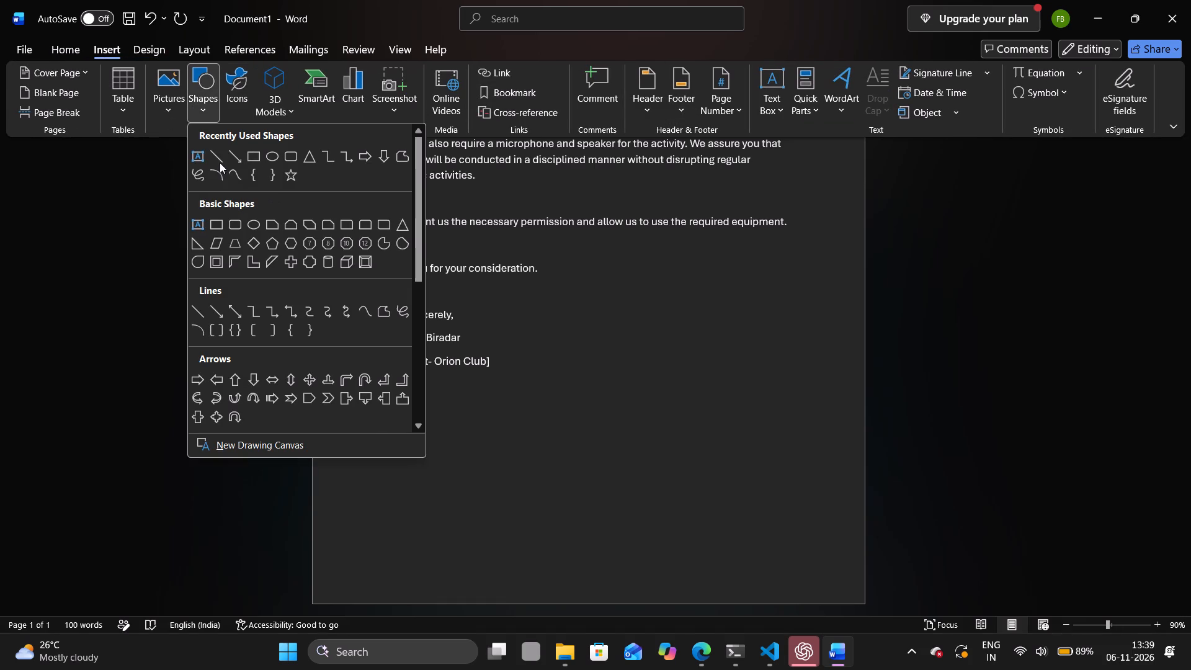
pyautogui.click(220, 162)
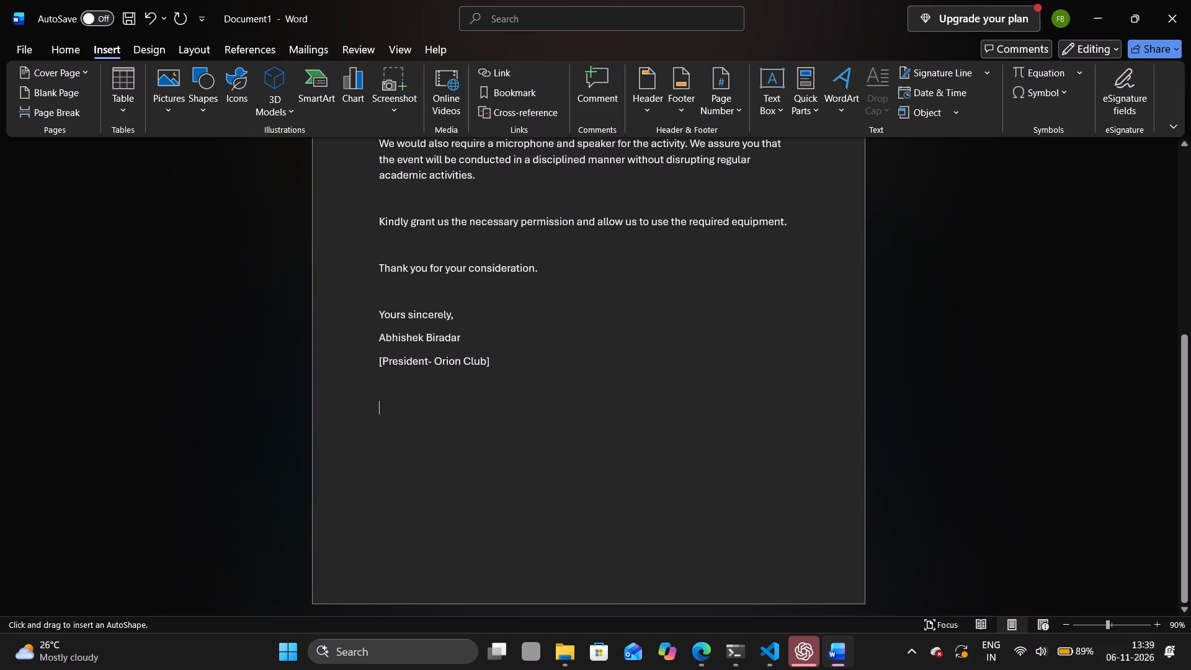
pyautogui.moveTo(379, 424); pyautogui.dragTo(440, 422)
pyautogui.moveTo(440, 422); pyautogui.dragTo(455, 427)
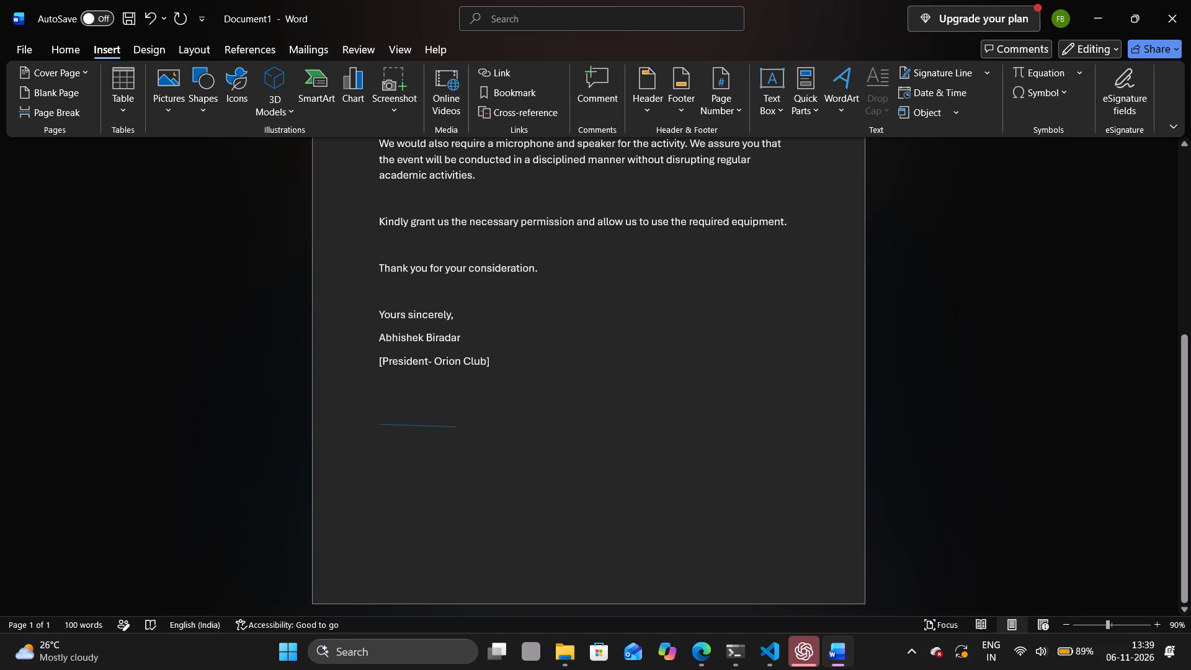
pyautogui.moveTo(455, 427); pyautogui.dragTo(521, 421)
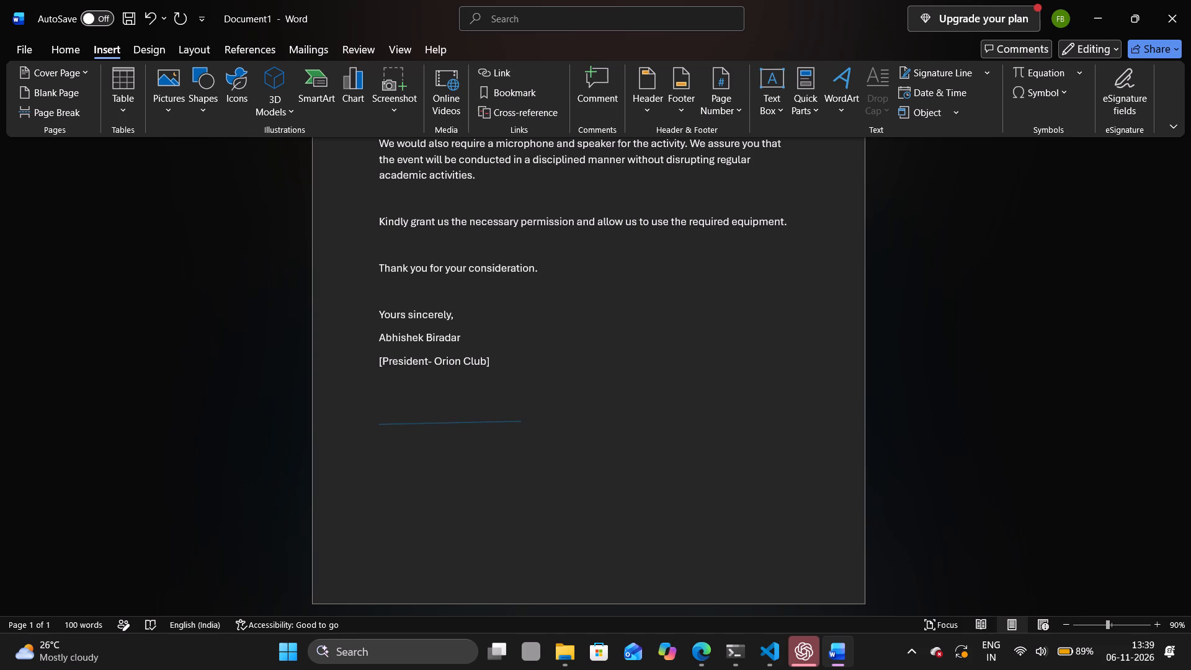
pyautogui.moveTo(521, 421); pyautogui.dragTo(522, 422)
pyautogui.moveTo(522, 422); pyautogui.dragTo(523, 424)
pyautogui.moveTo(523, 424); pyautogui.dragTo(505, 424)
pyautogui.moveTo(505, 424); pyautogui.dragTo(380, 426)
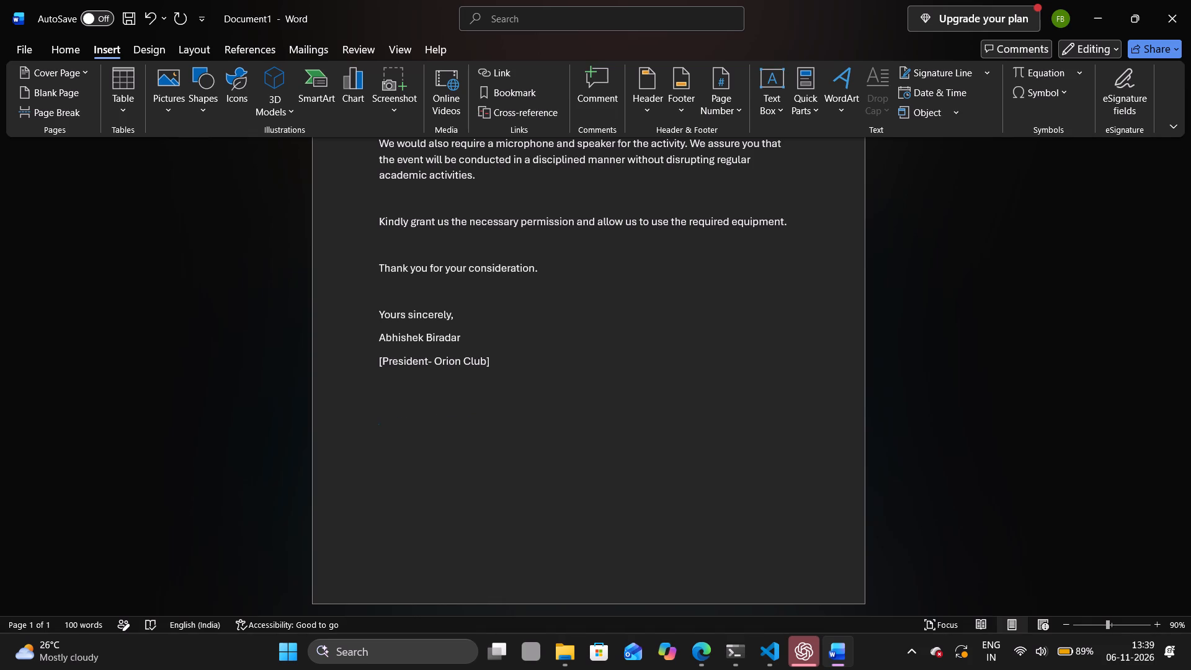
pyautogui.moveTo(380, 426); pyautogui.dragTo(416, 444)
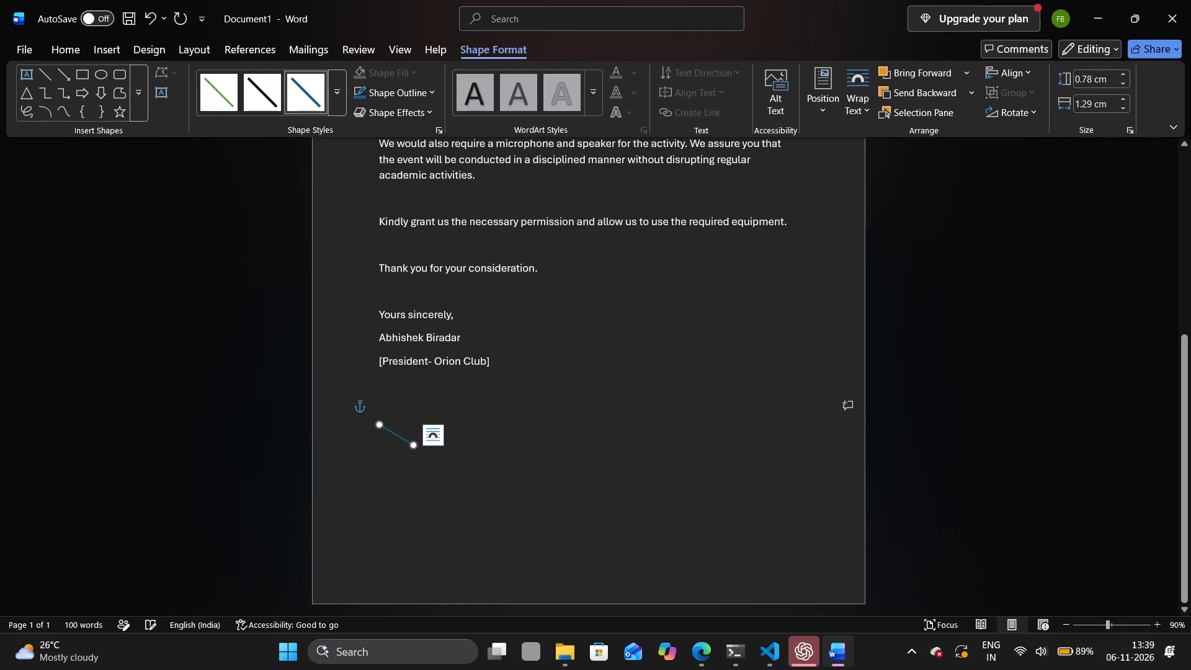
# Replace the short sloping line with a horizontal straight line about 4.8 cm long below the signature block.
pyautogui.hotkey('ctrl', 'z')
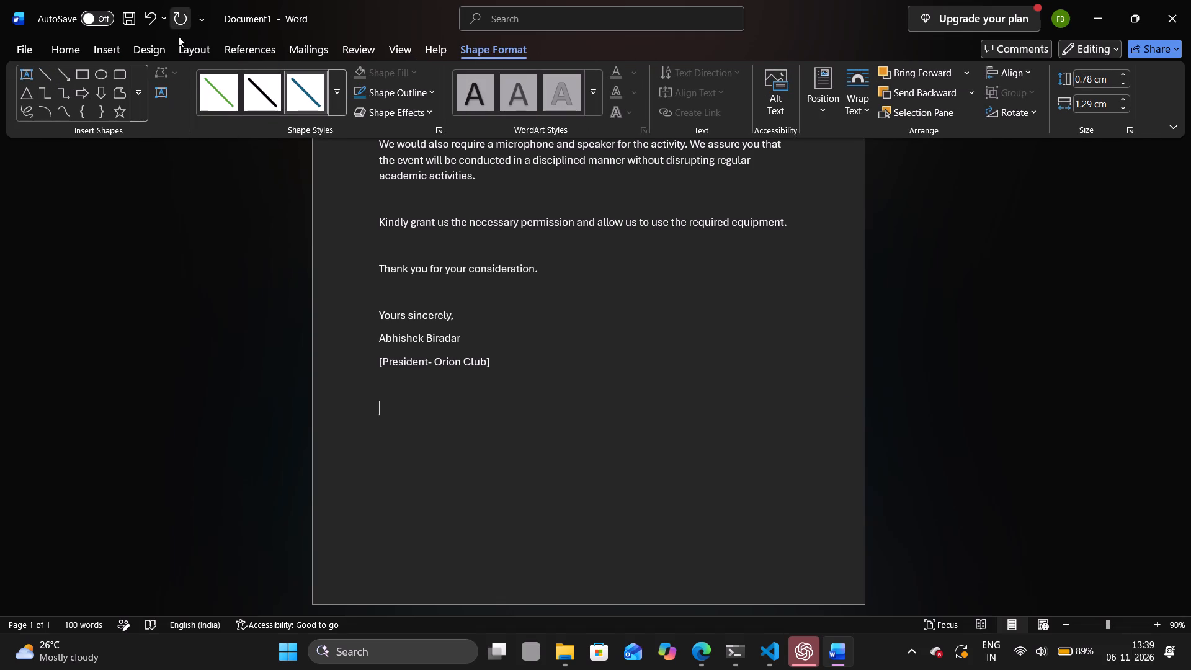
pyautogui.click(110, 58)
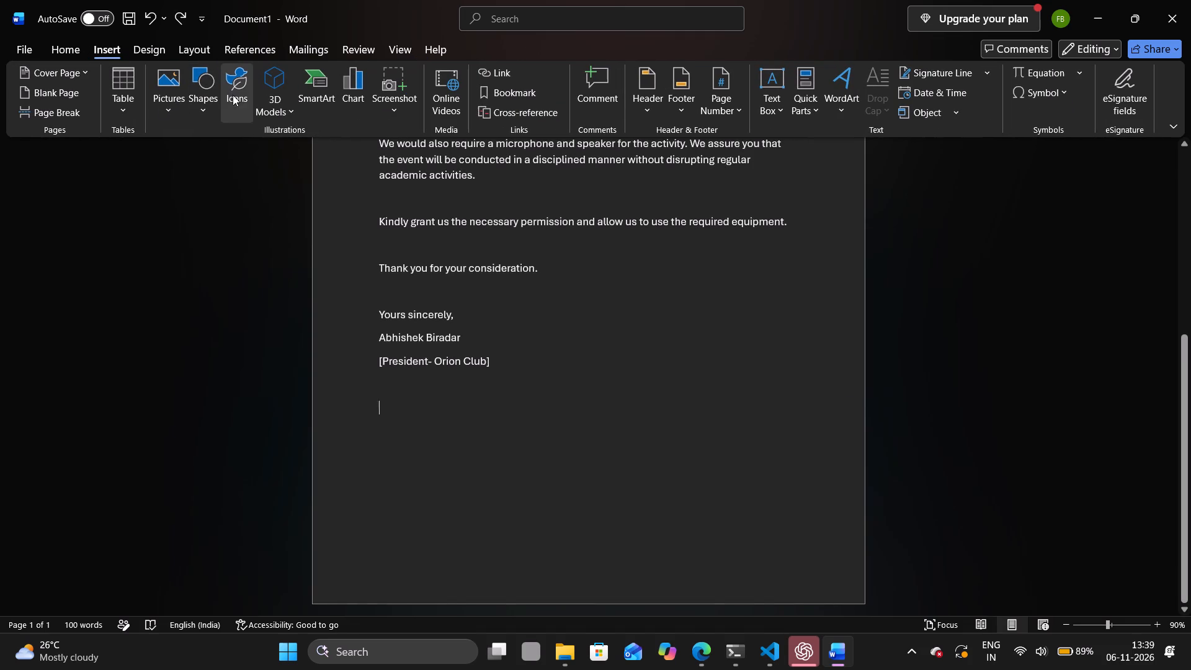
pyautogui.click(206, 112)
pyautogui.click(221, 149)
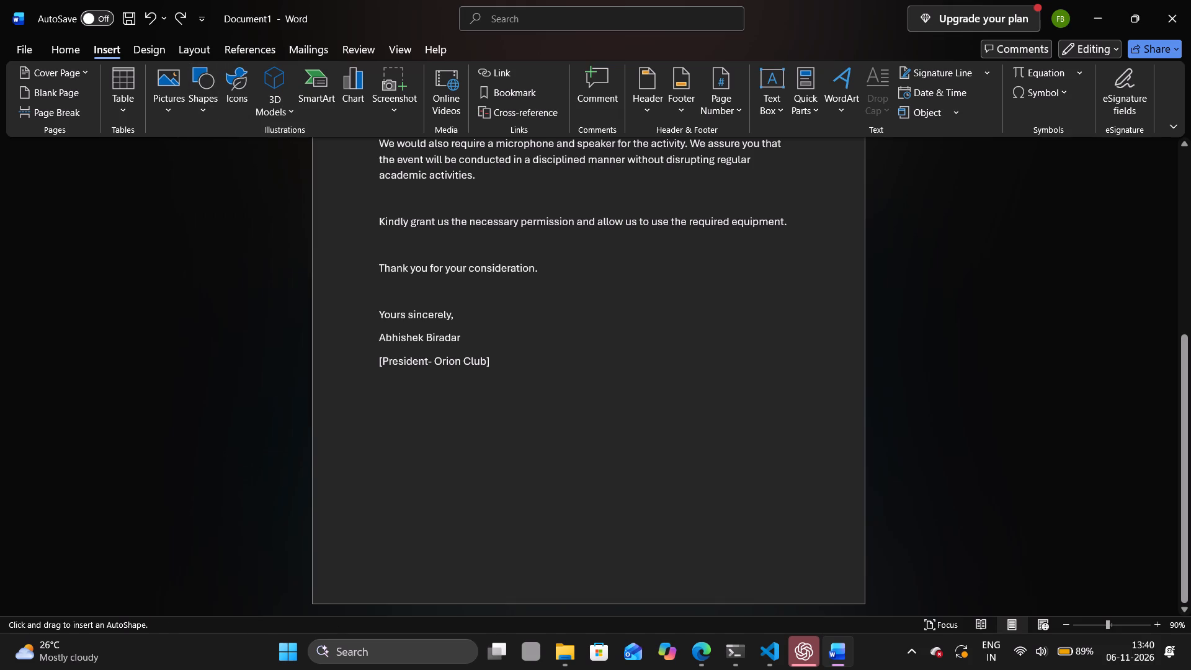
pyautogui.moveTo(377, 455); pyautogui.dragTo(504, 453)
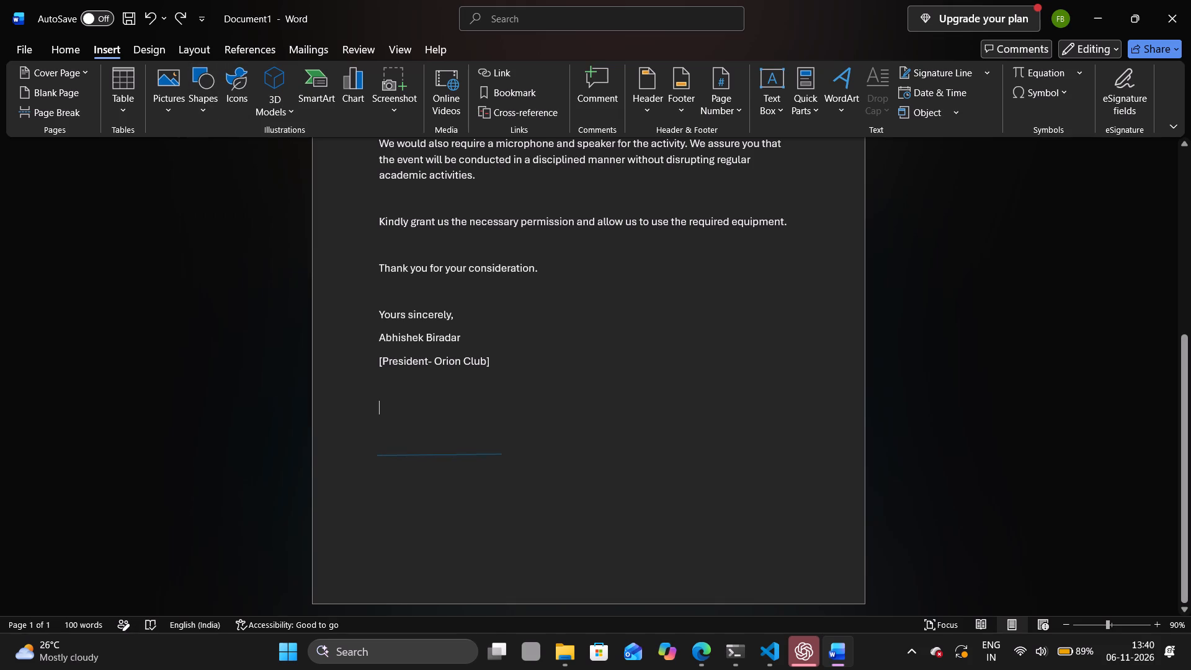
pyautogui.moveTo(504, 453); pyautogui.dragTo(507, 457)
pyautogui.moveTo(507, 457); pyautogui.dragTo(505, 455)
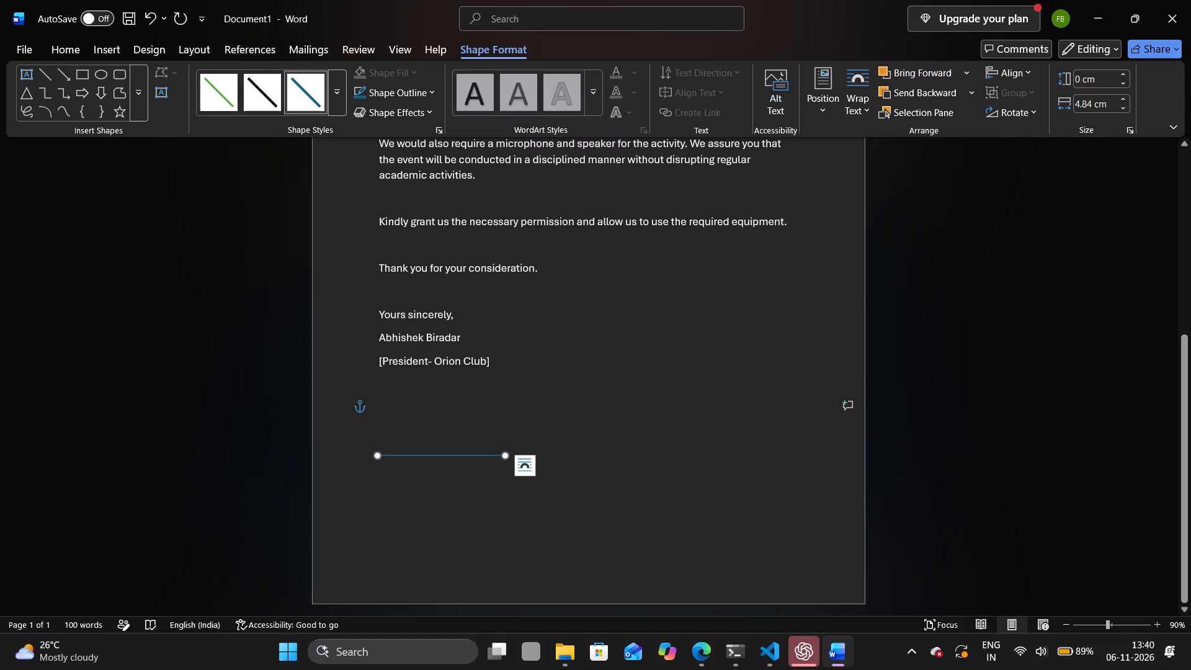
# Select the horizontal line below the signature block and bring up its editing and formatting options.
pyautogui.moveTo(488, 450); pyautogui.dragTo(483, 463, button='right')
pyautogui.click(478, 455)
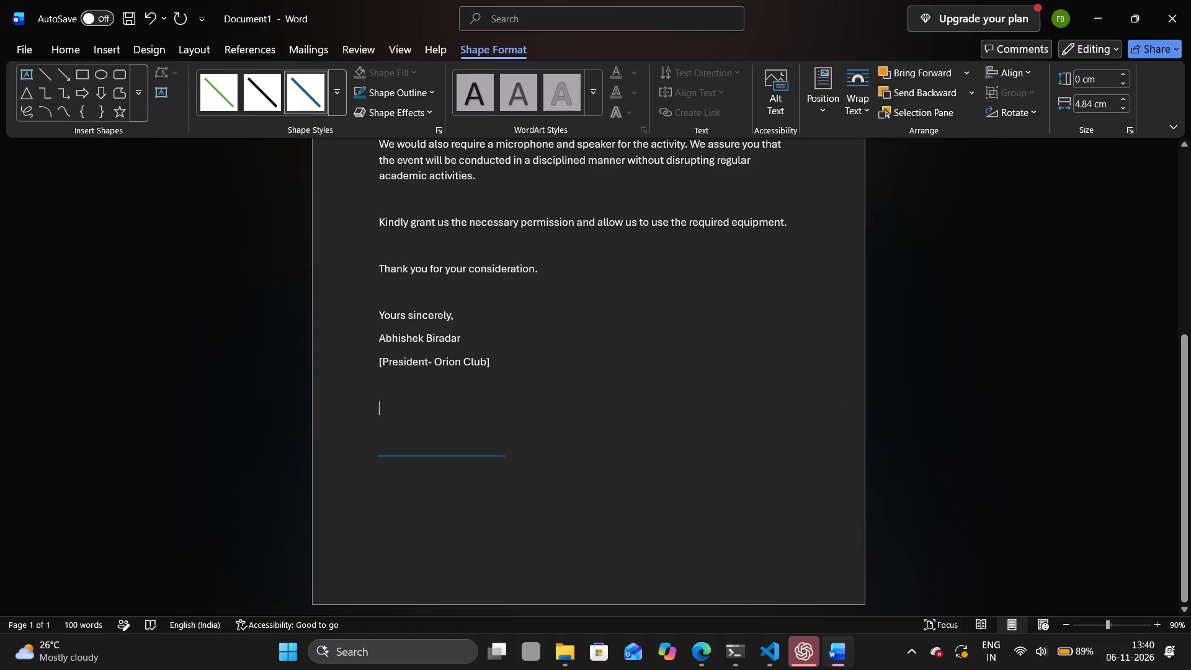
pyautogui.click(473, 456)
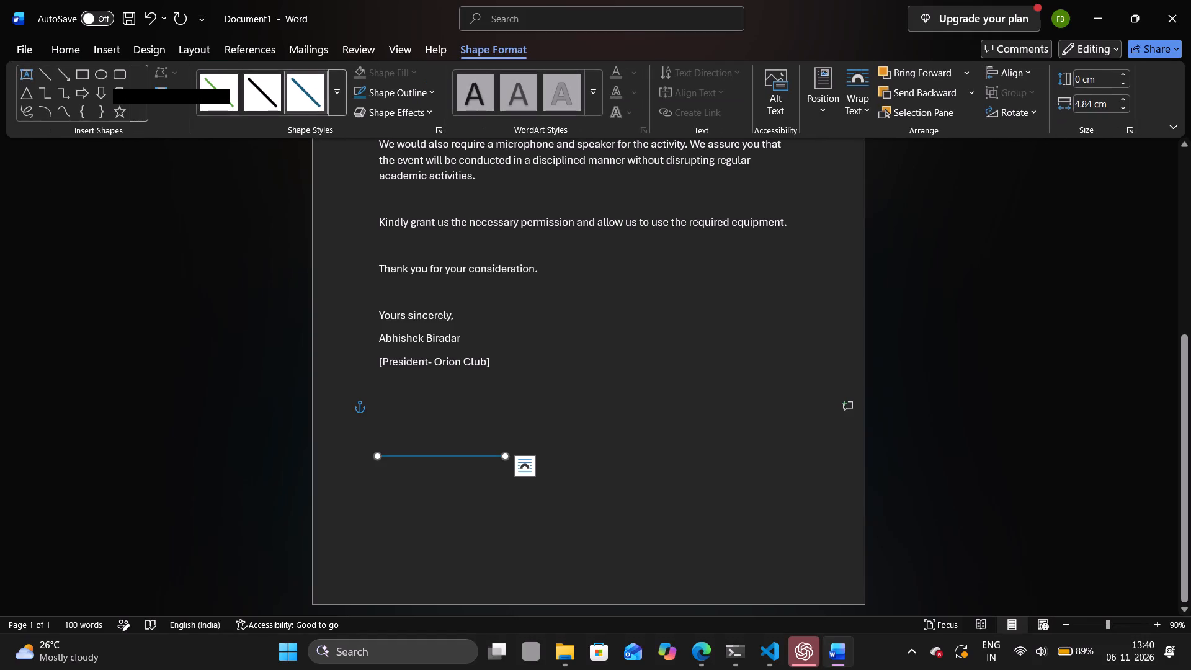
pyautogui.rightClick(473, 456)
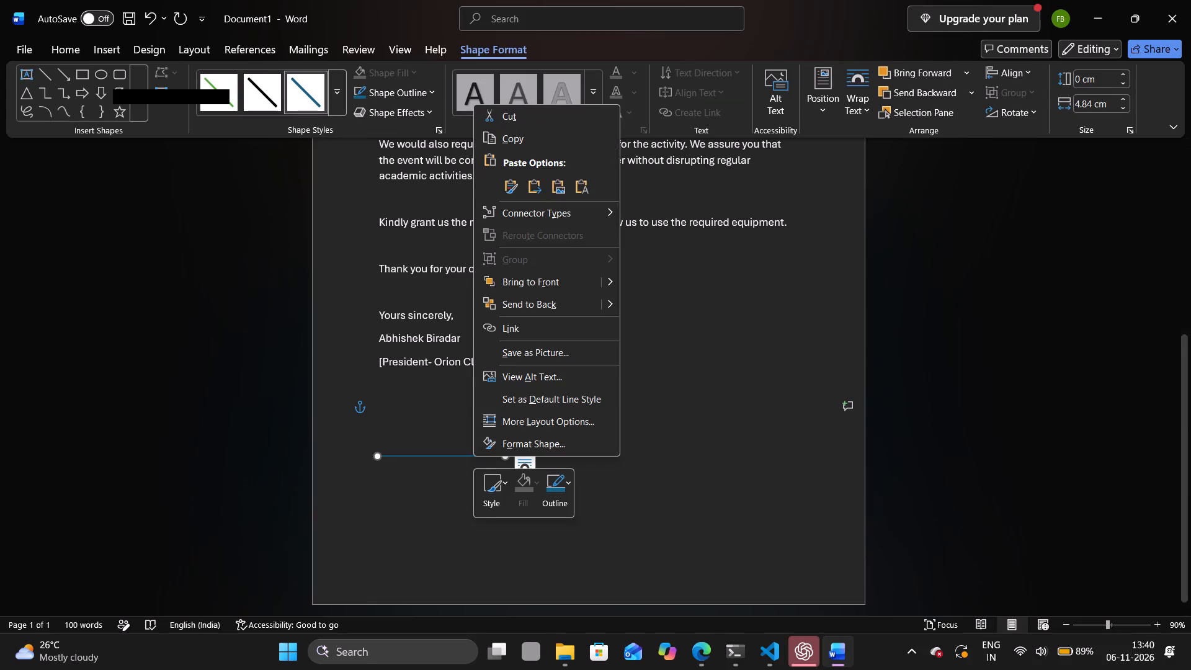
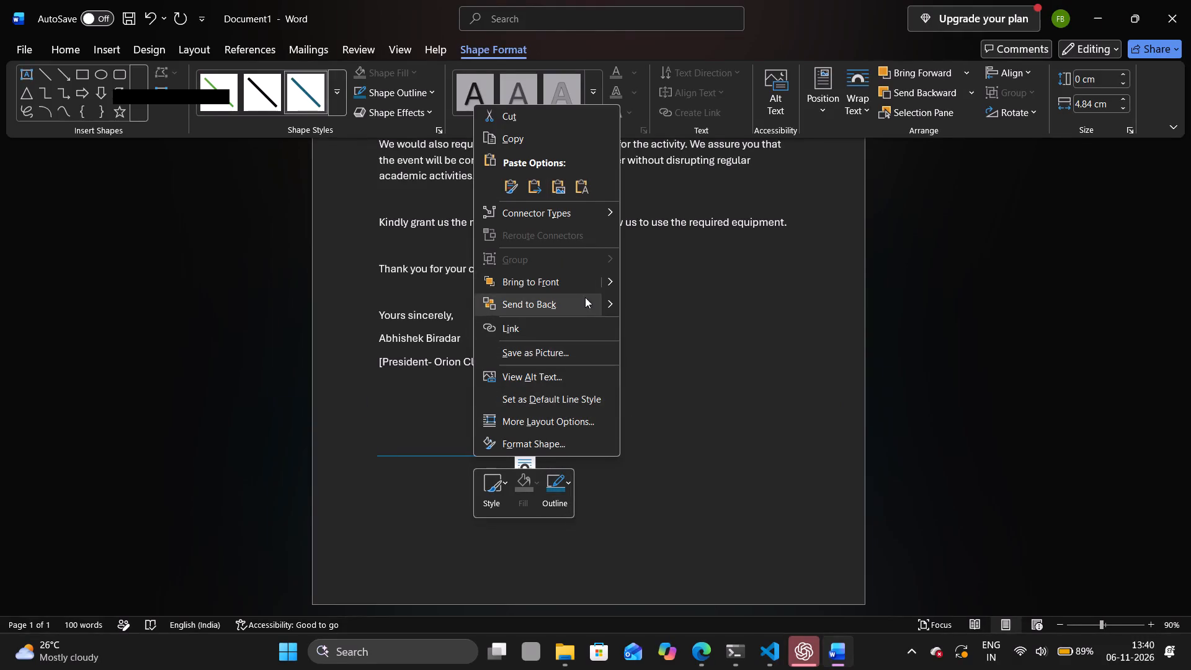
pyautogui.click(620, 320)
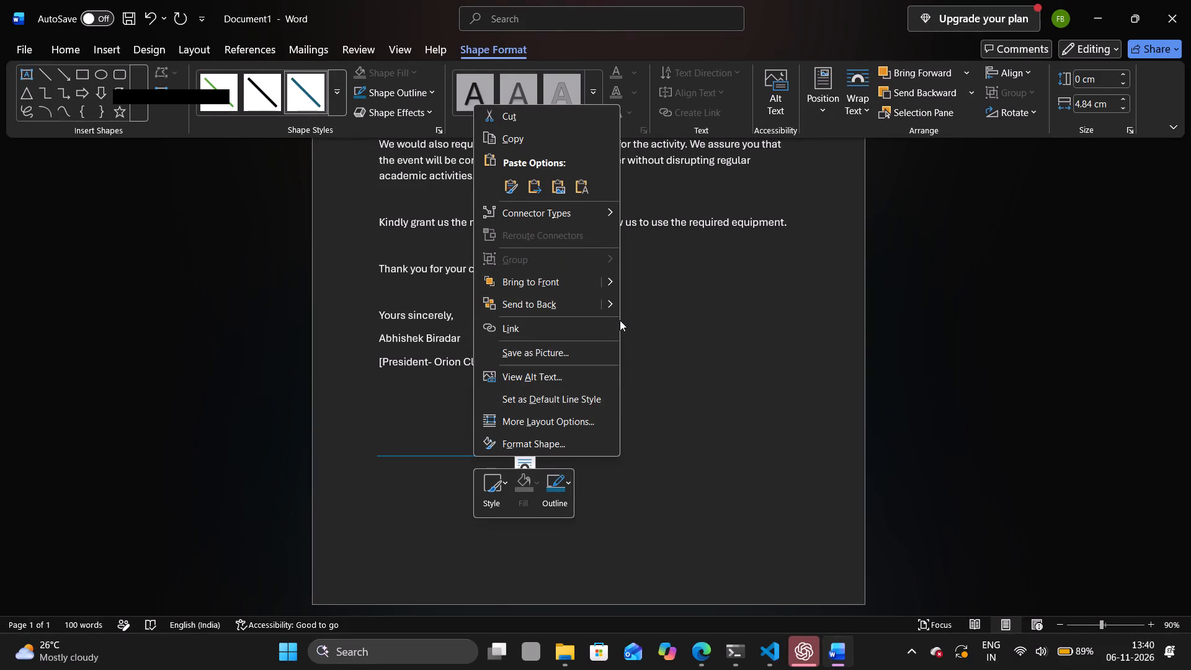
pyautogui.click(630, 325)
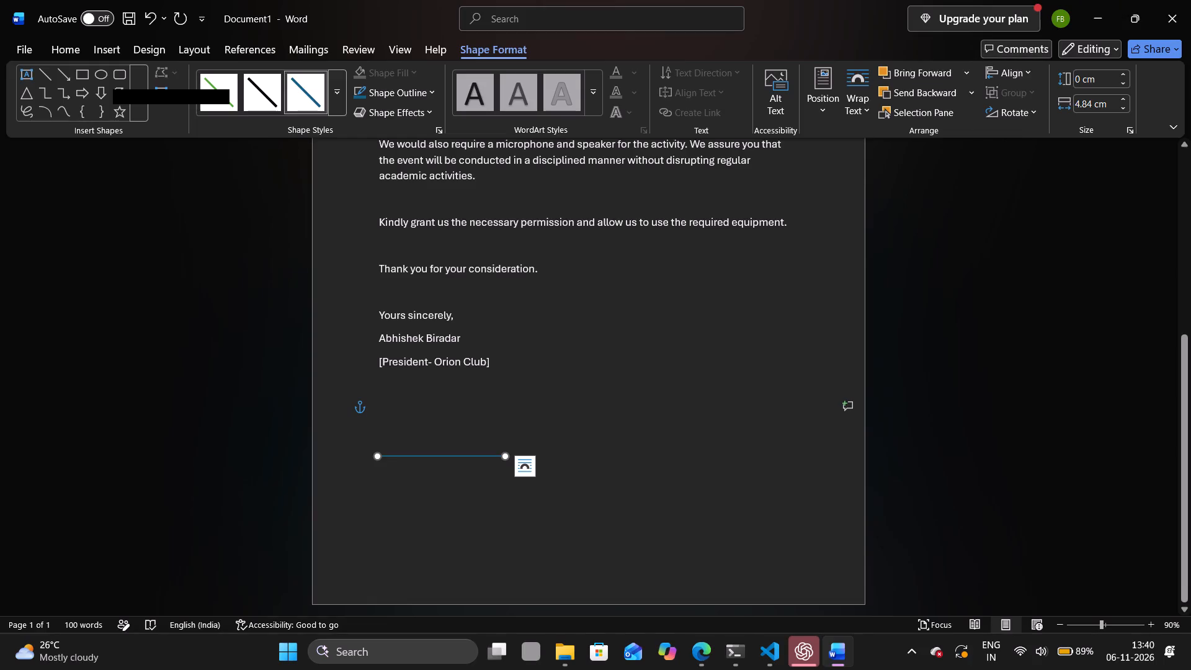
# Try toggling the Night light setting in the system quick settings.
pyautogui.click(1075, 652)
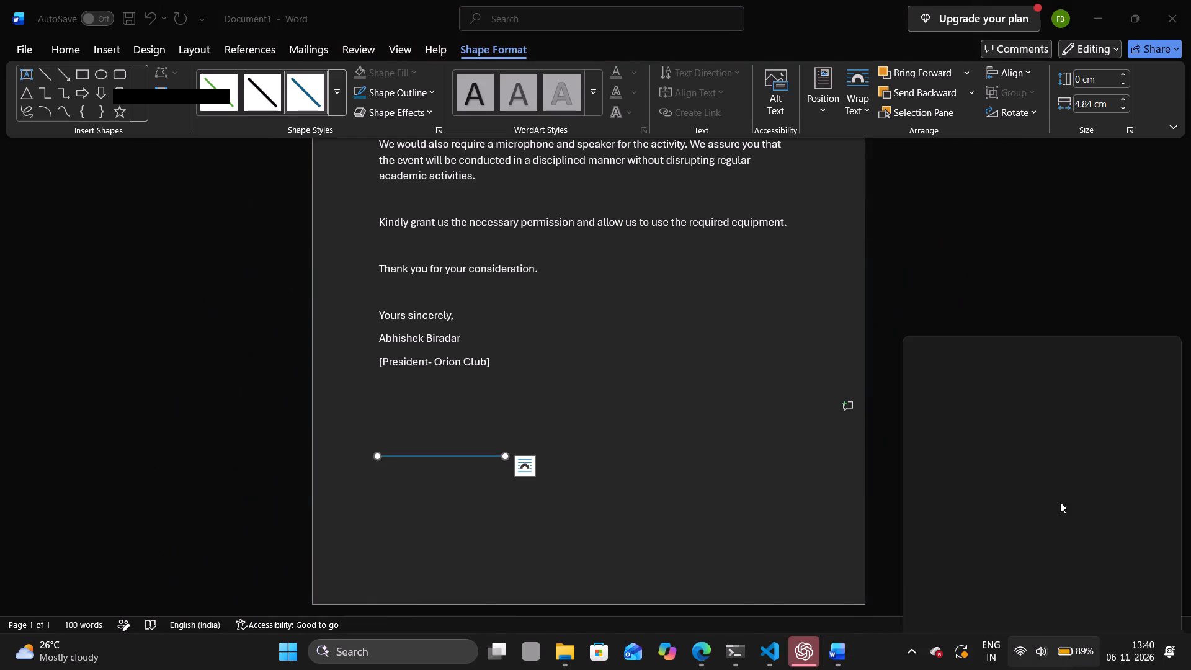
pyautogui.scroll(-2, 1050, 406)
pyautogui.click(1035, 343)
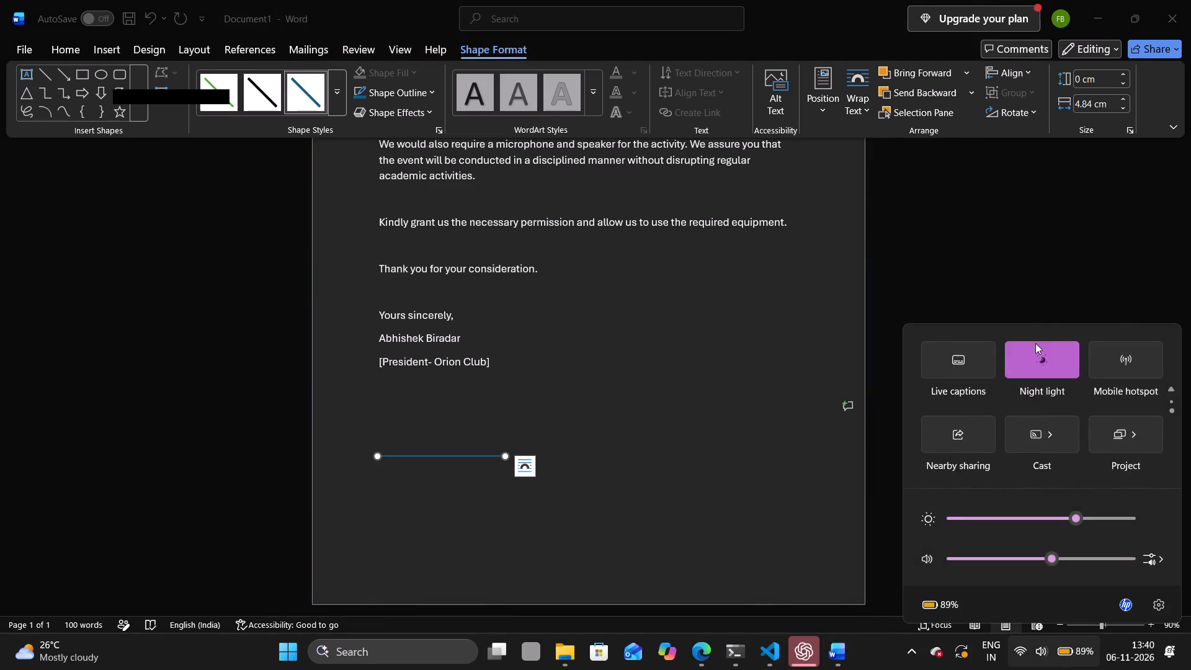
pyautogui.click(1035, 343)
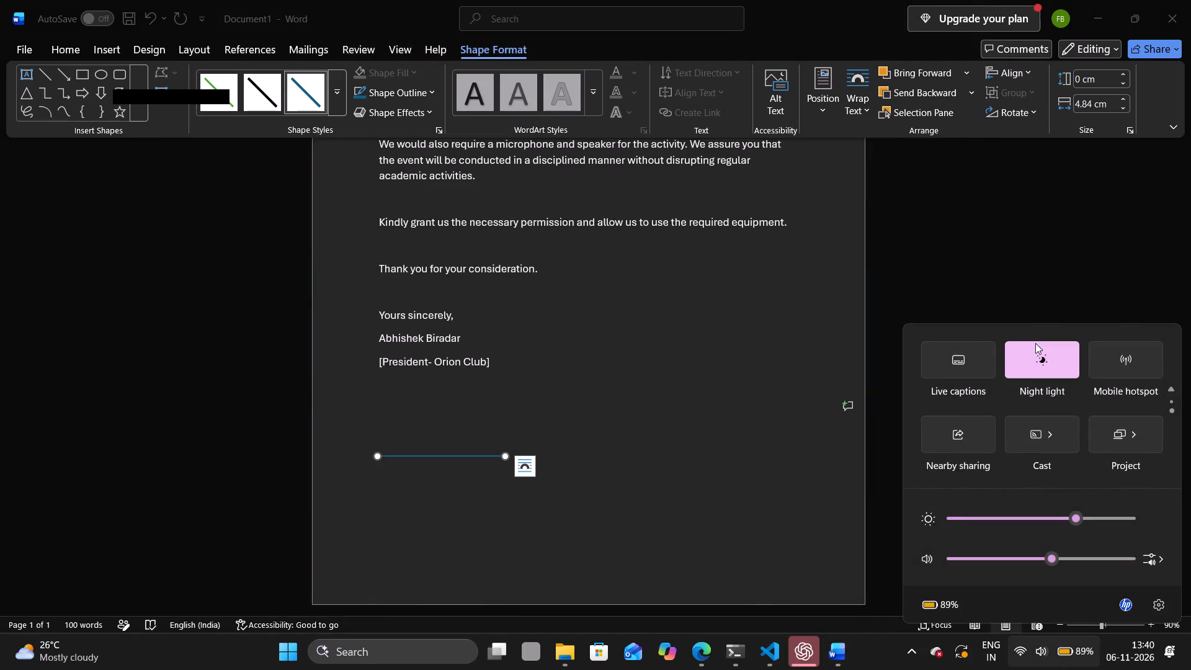
# Open Windows Settings, search for "dark", and switch the Windows and app colour mode to Light.
pyautogui.click(1149, 609)
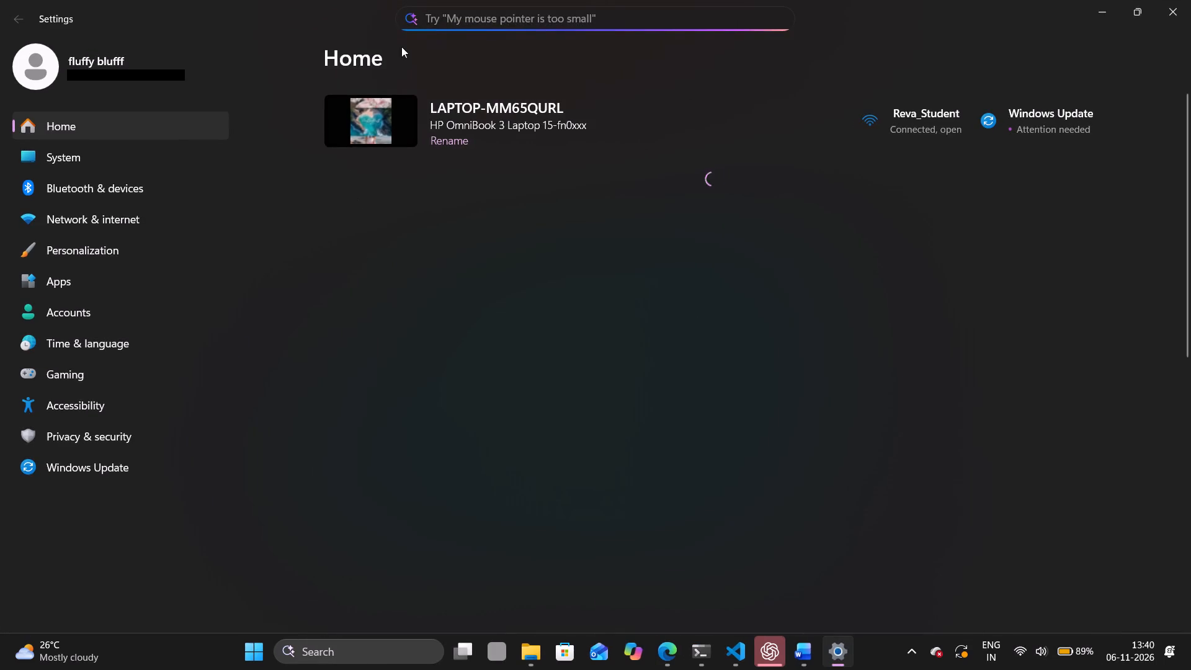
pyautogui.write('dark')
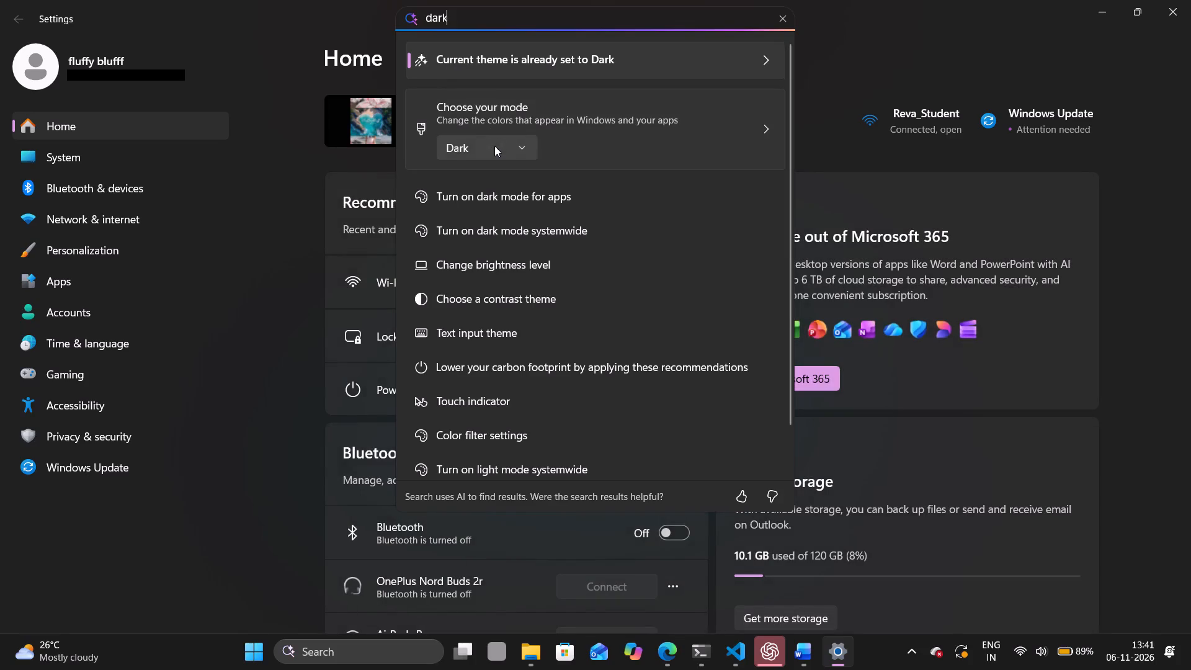
pyautogui.click(494, 146)
pyautogui.click(479, 117)
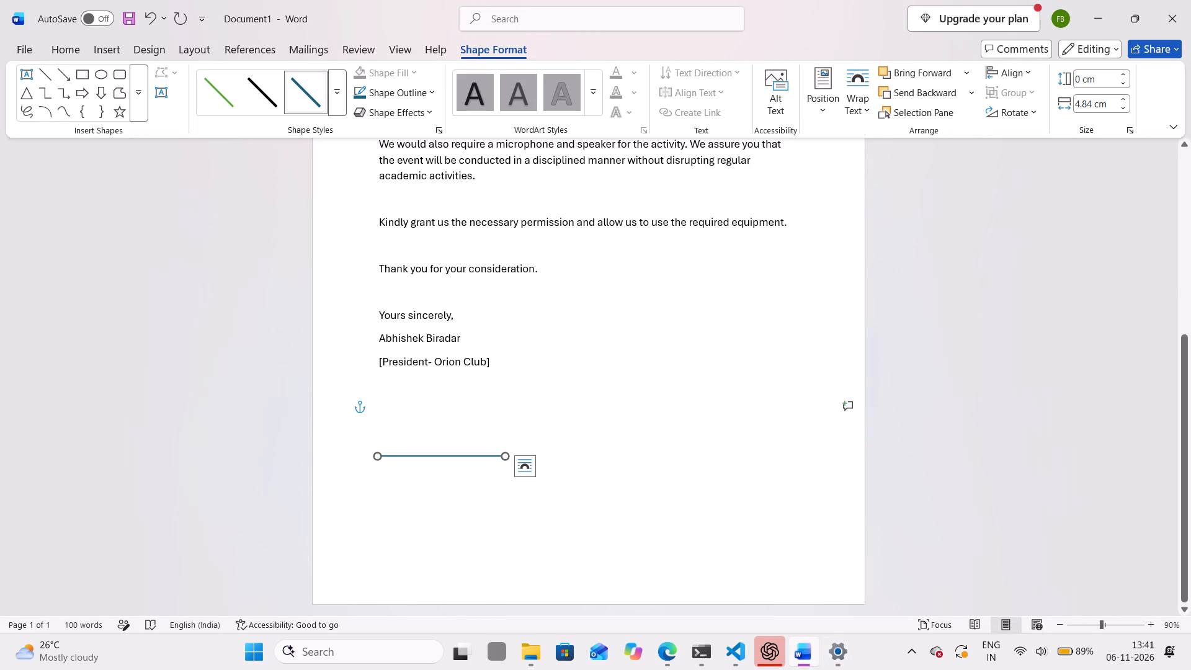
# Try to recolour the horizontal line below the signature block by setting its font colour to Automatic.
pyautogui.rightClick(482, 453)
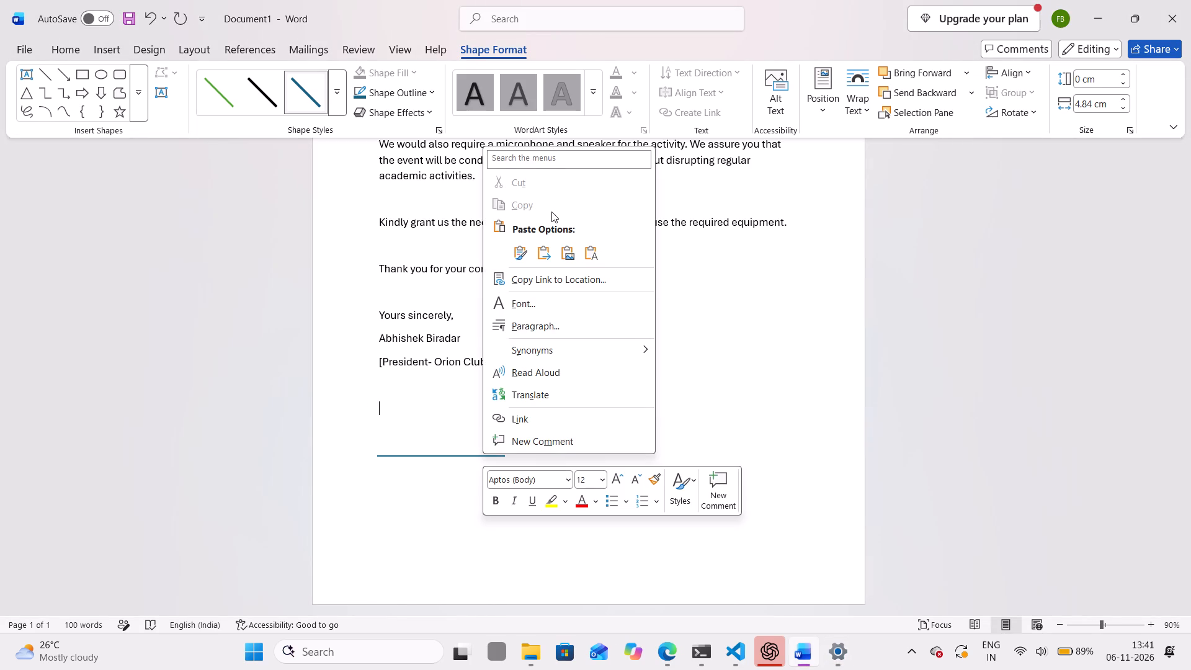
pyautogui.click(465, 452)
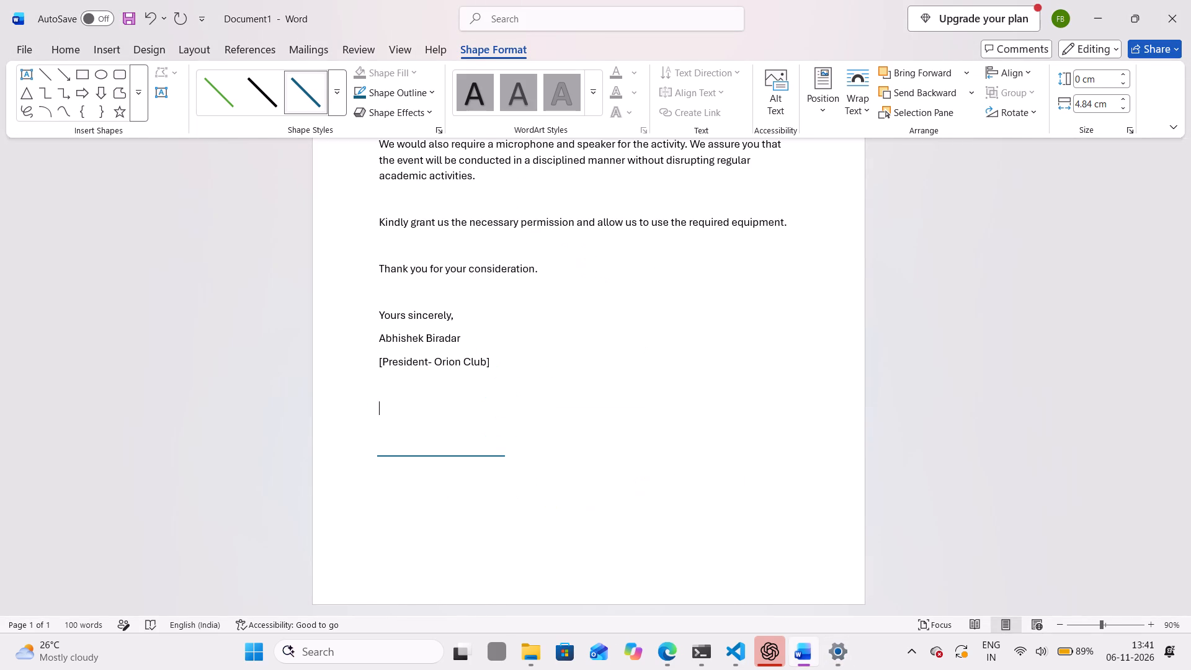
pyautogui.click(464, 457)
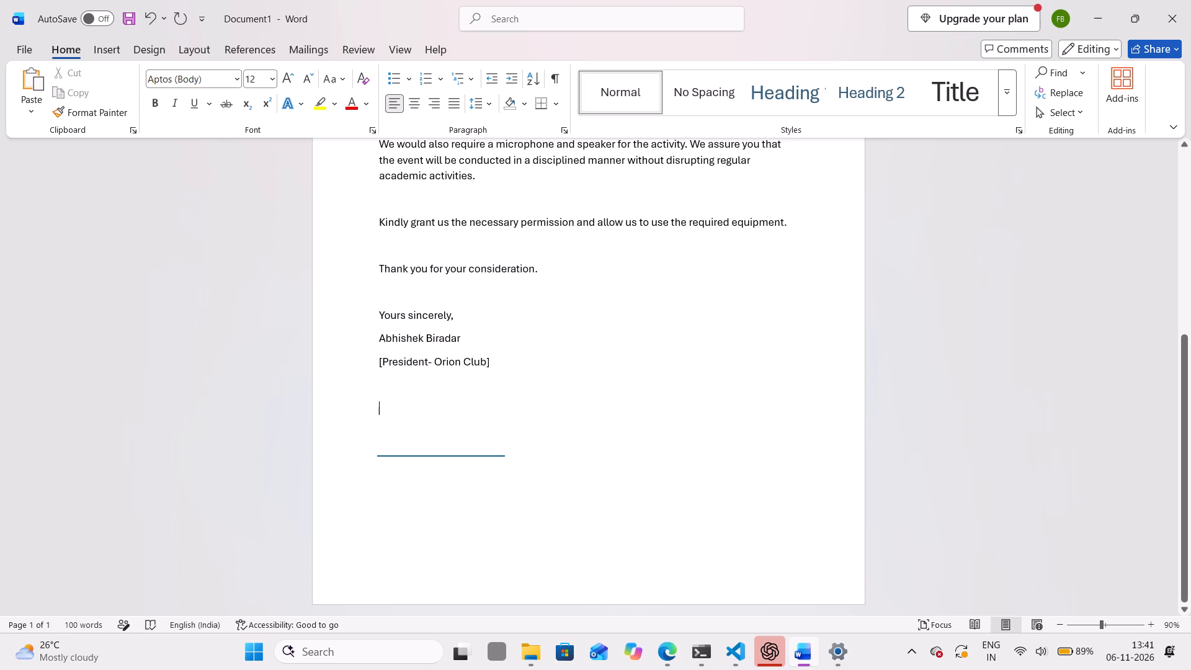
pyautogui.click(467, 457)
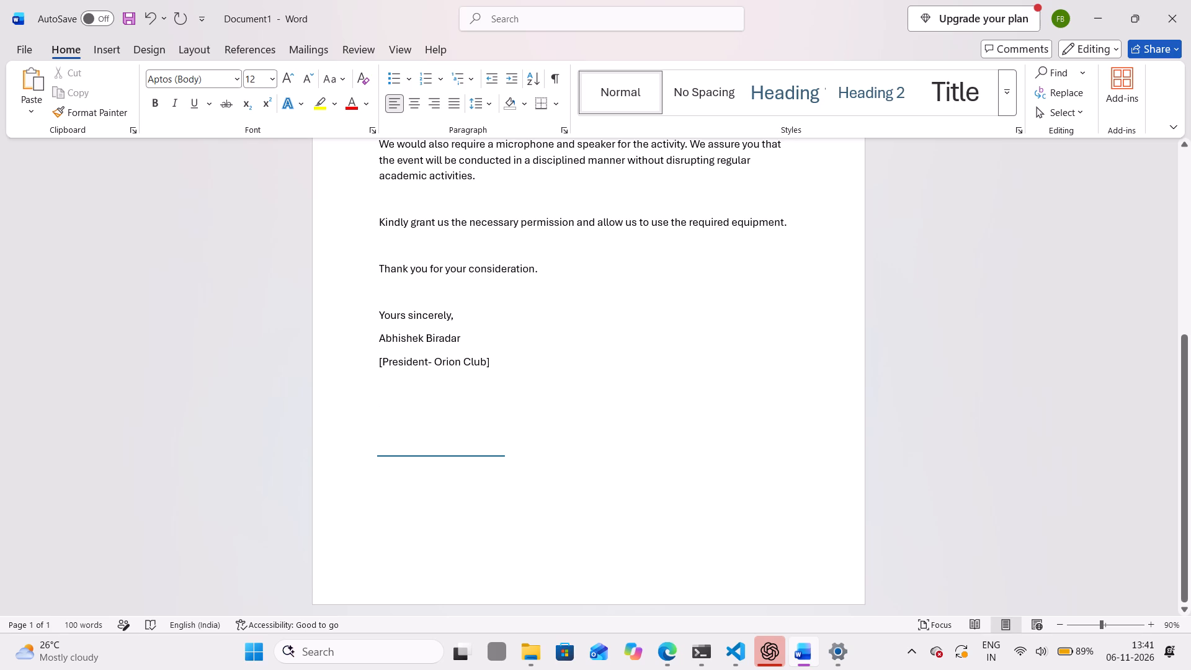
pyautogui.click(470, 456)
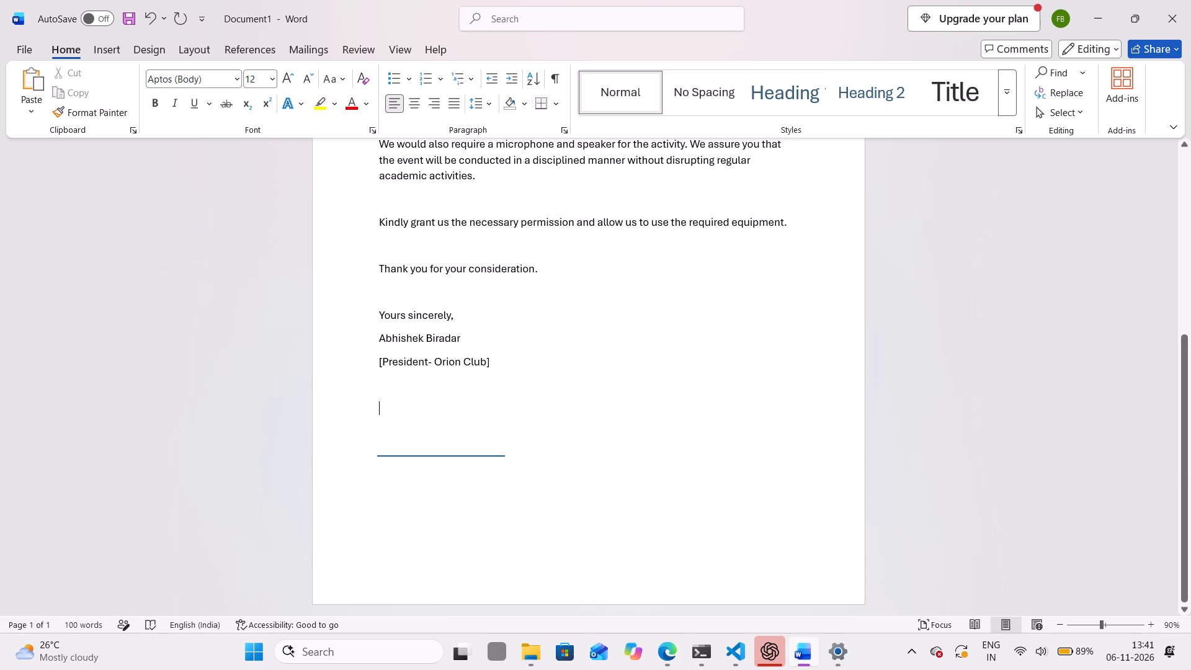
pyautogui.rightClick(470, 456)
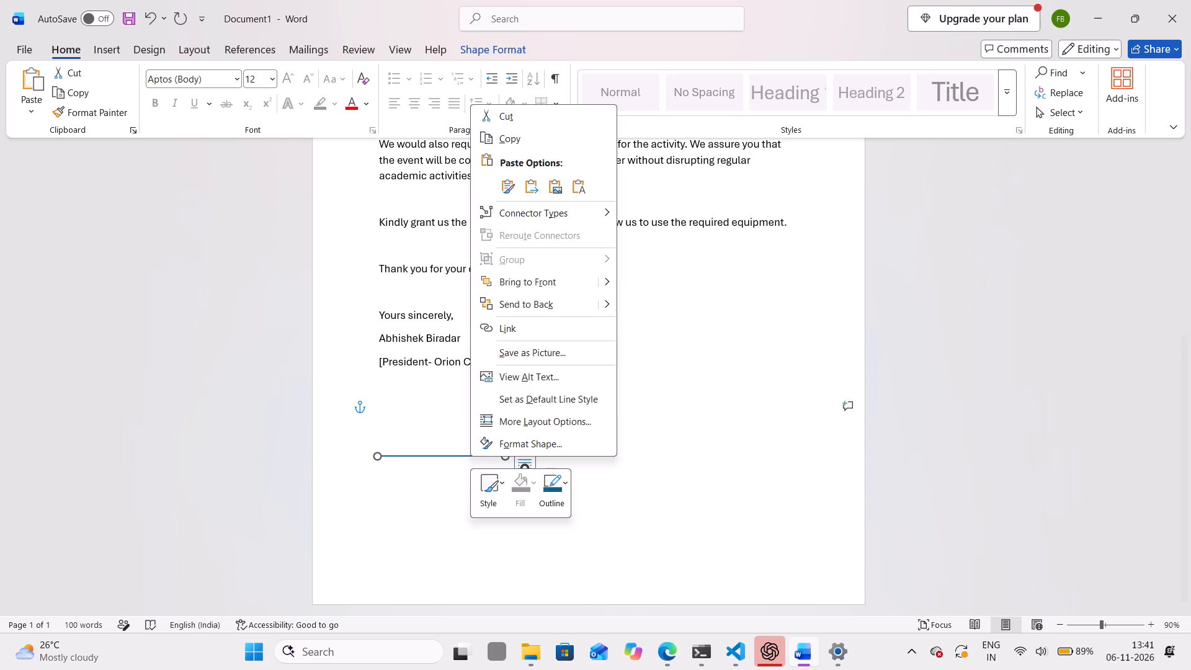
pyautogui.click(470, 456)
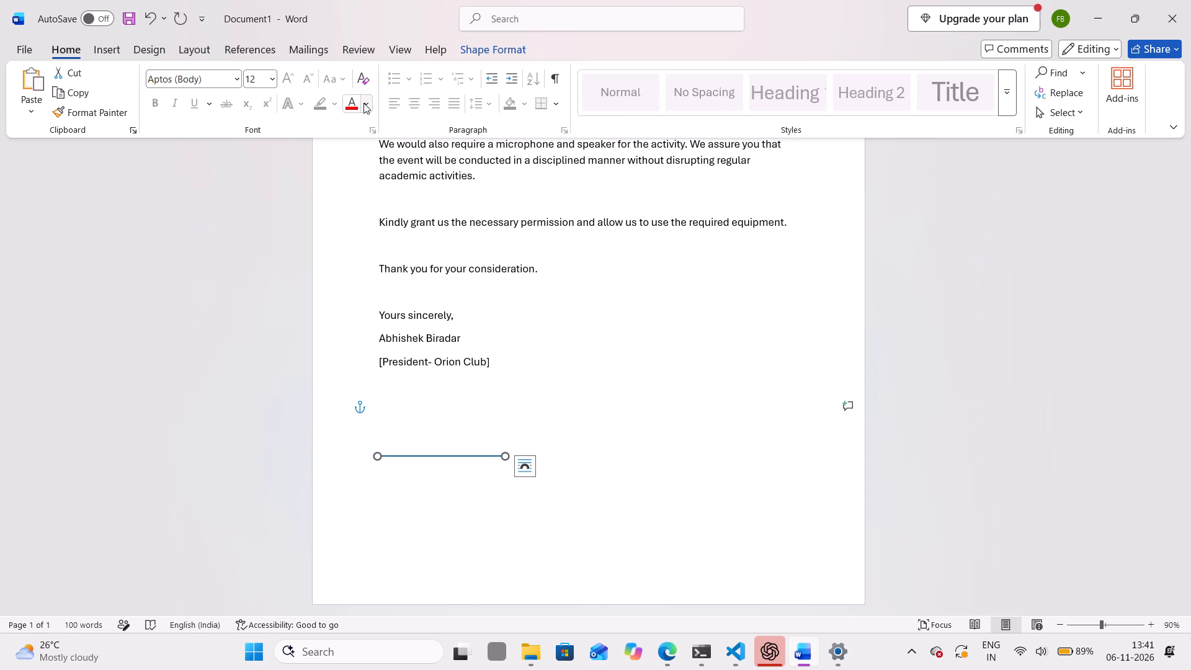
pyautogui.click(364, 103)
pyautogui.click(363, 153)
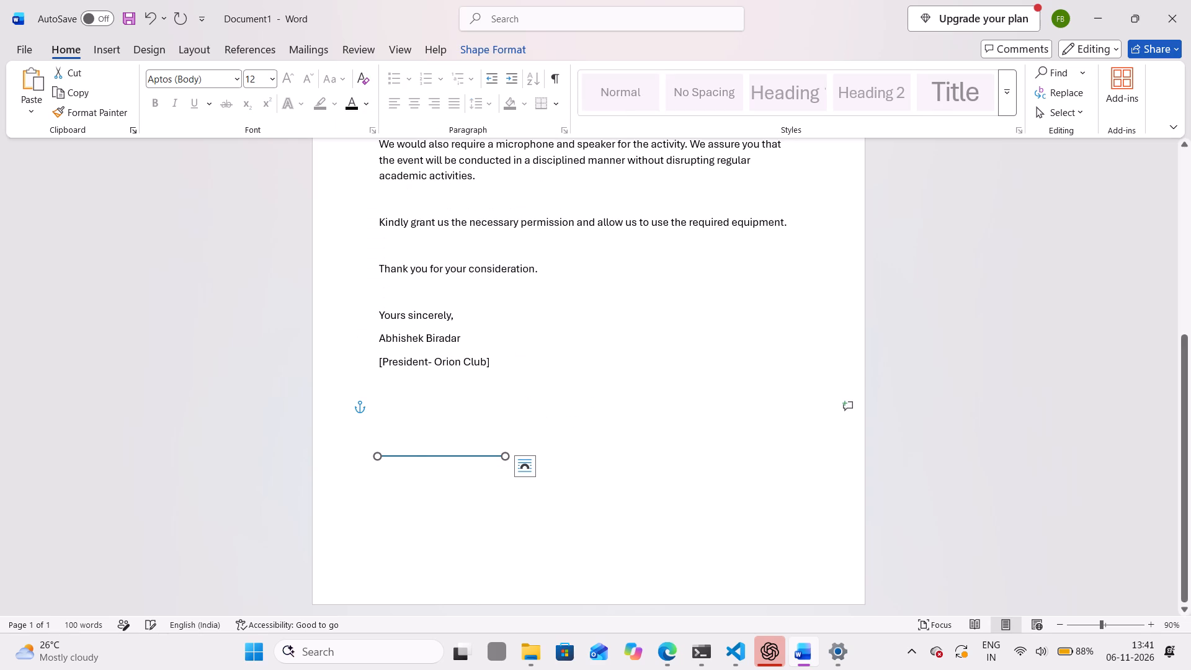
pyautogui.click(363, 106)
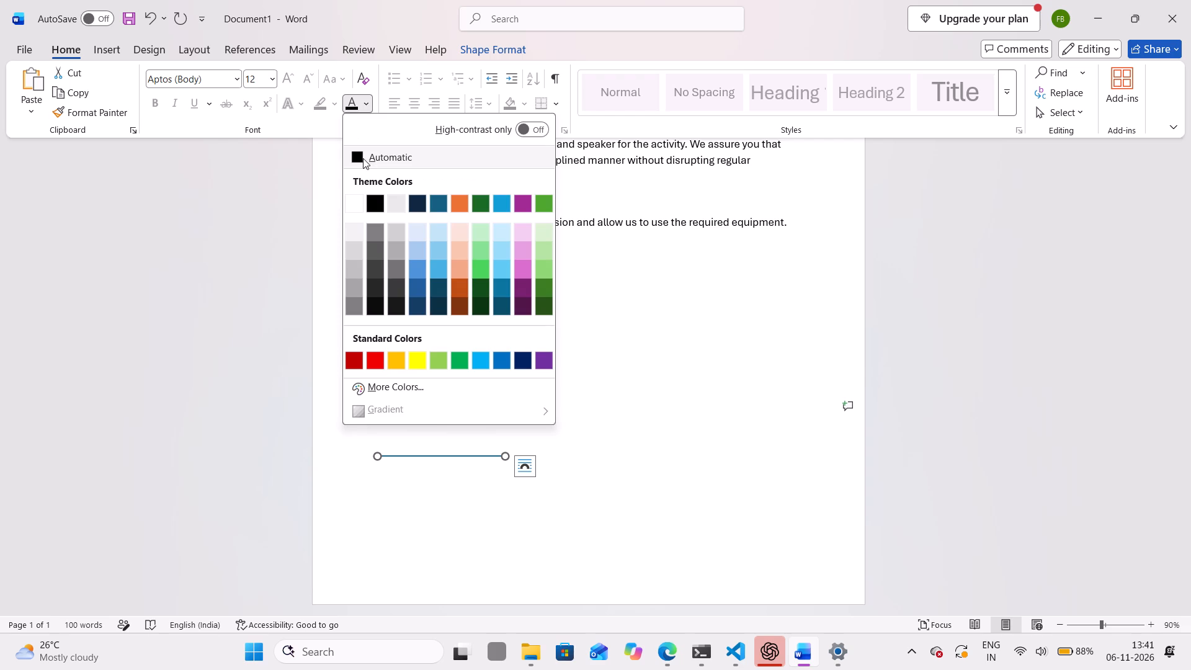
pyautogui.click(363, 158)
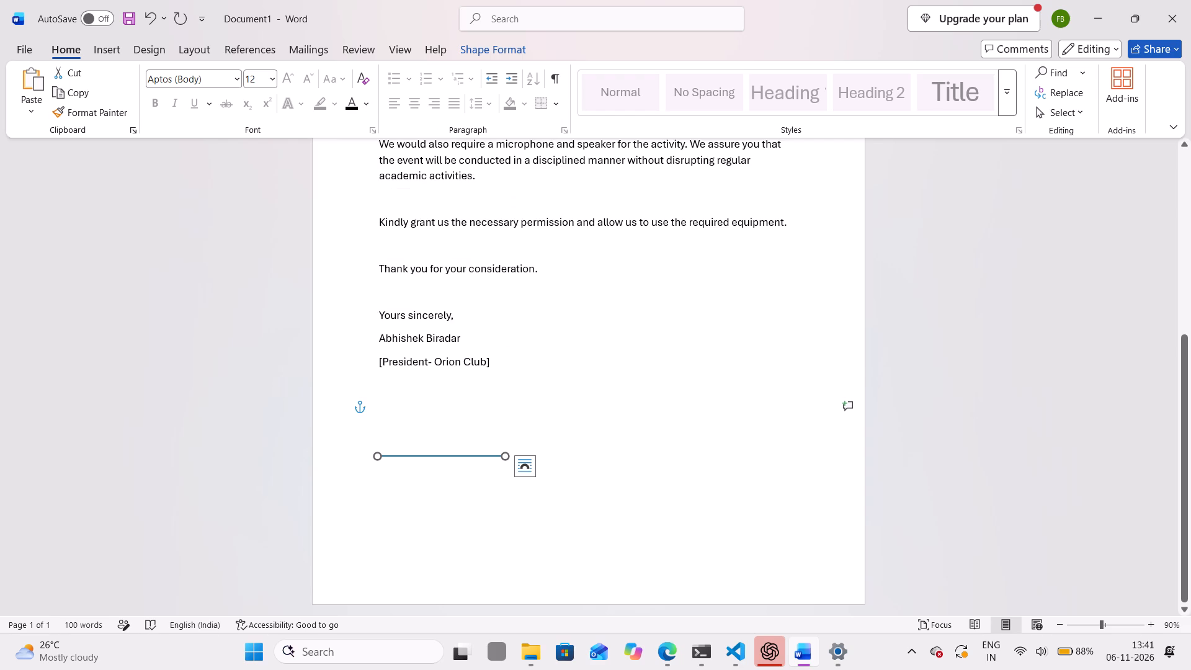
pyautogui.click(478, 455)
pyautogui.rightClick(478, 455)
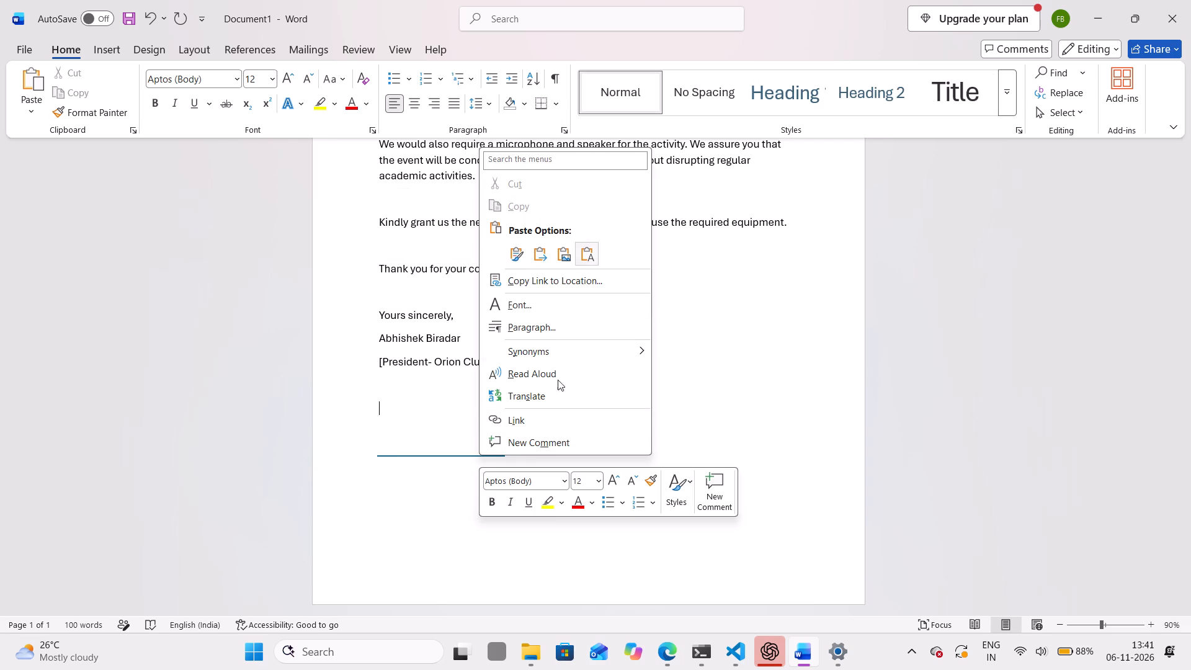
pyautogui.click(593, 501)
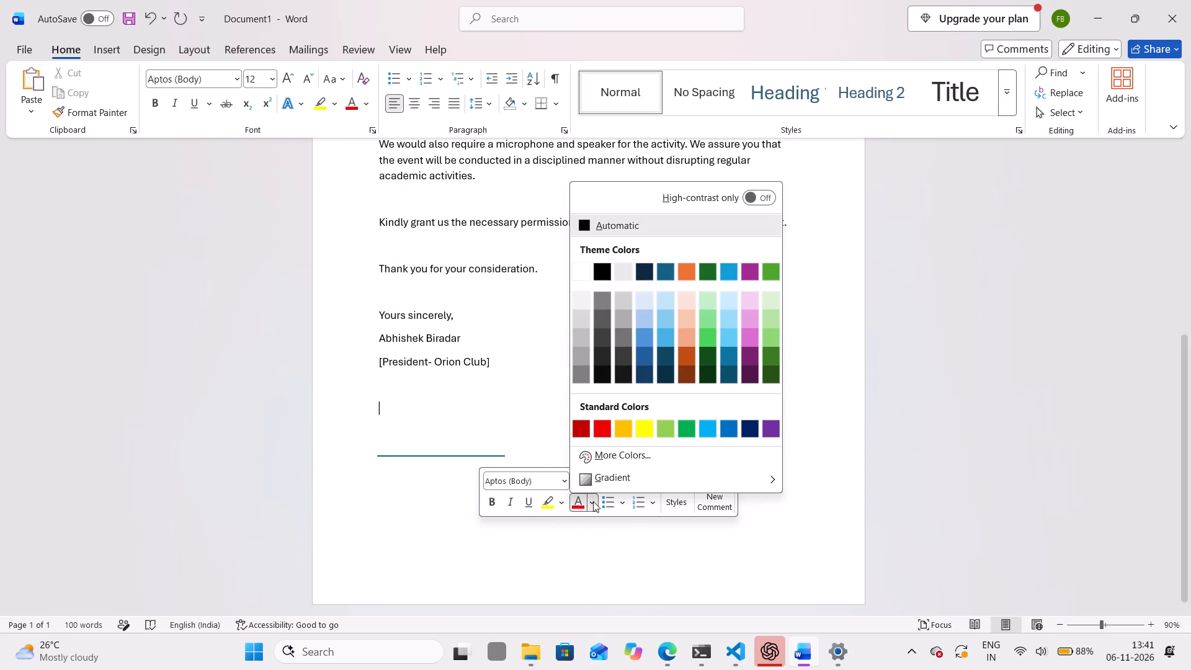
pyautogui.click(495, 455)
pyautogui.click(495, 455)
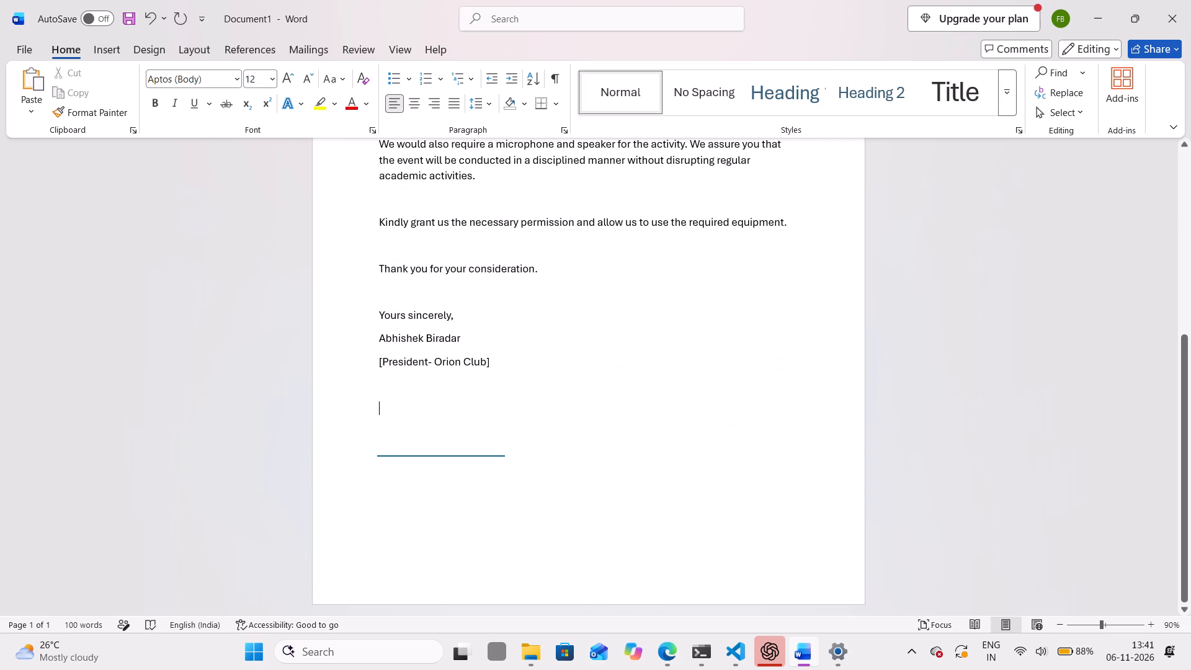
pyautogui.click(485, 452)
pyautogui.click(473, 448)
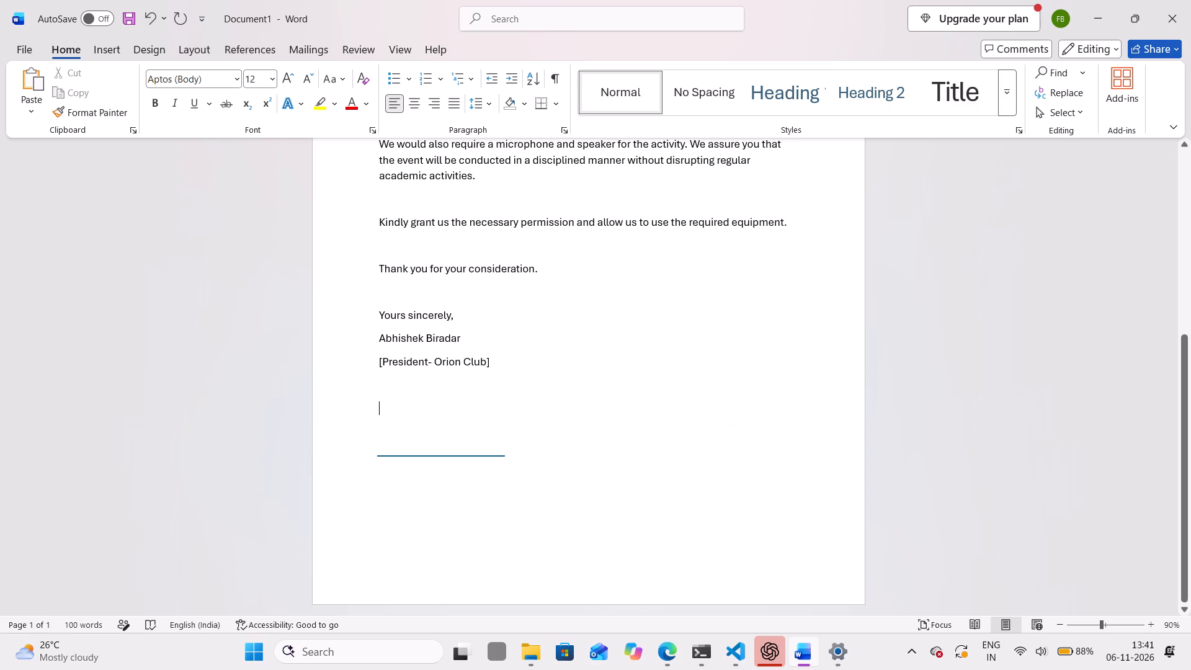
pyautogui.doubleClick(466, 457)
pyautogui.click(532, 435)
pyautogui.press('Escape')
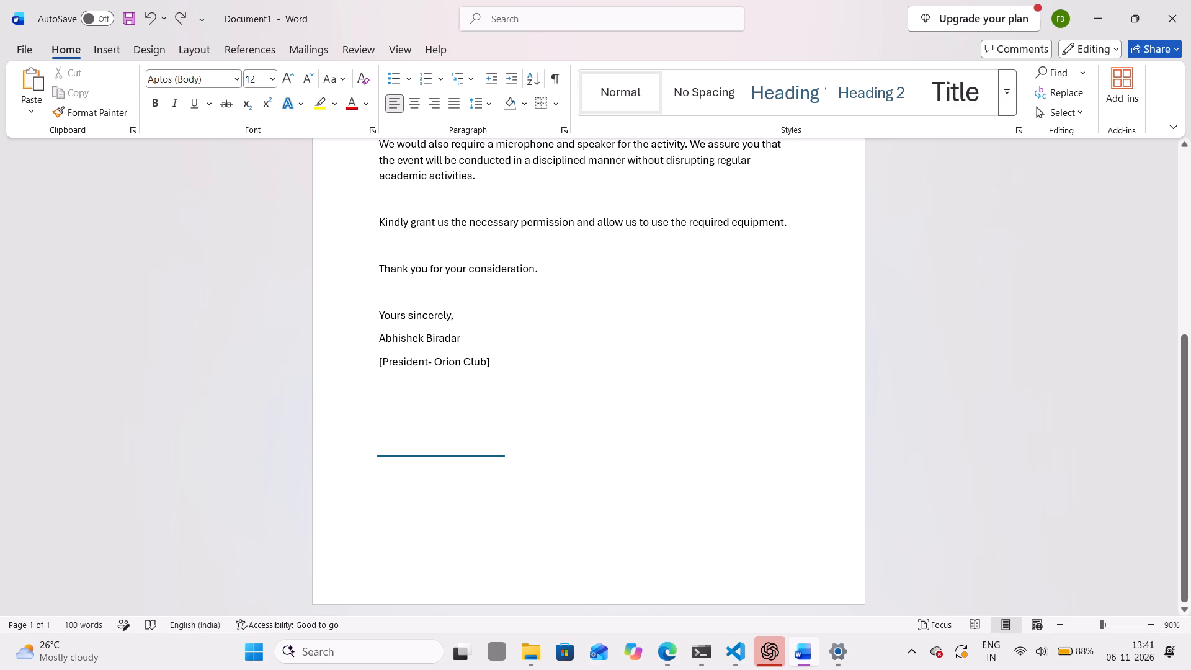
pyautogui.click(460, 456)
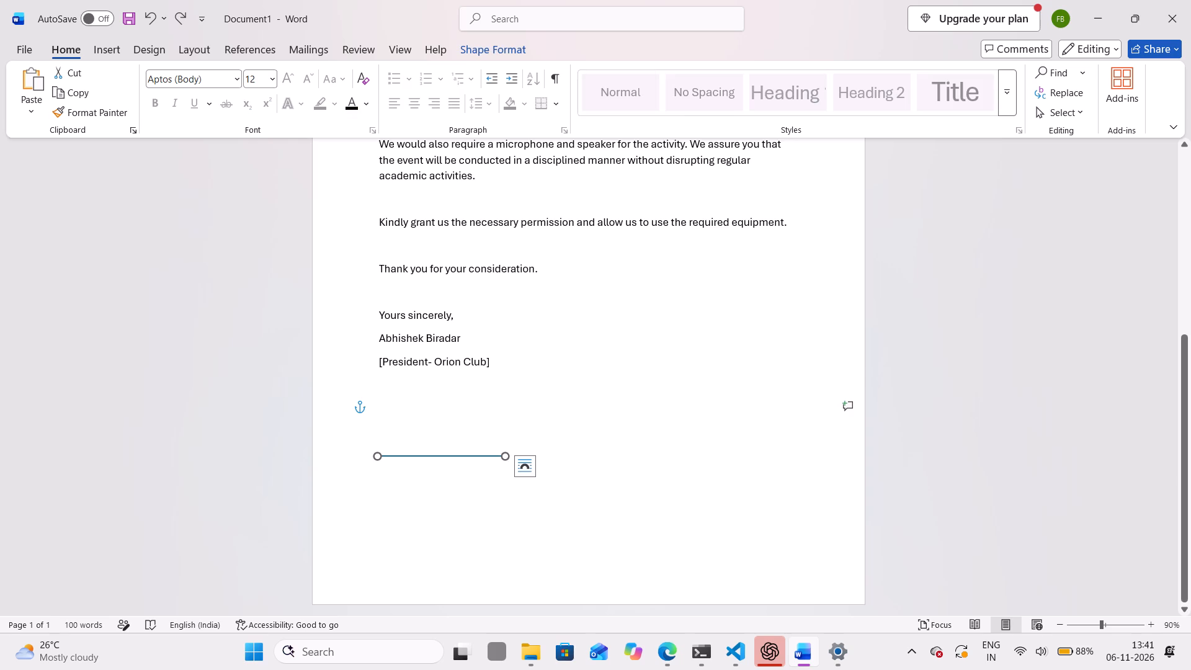
# Review the whole letter, from the addressee block to the line below the signature.
pyautogui.click(563, 392)
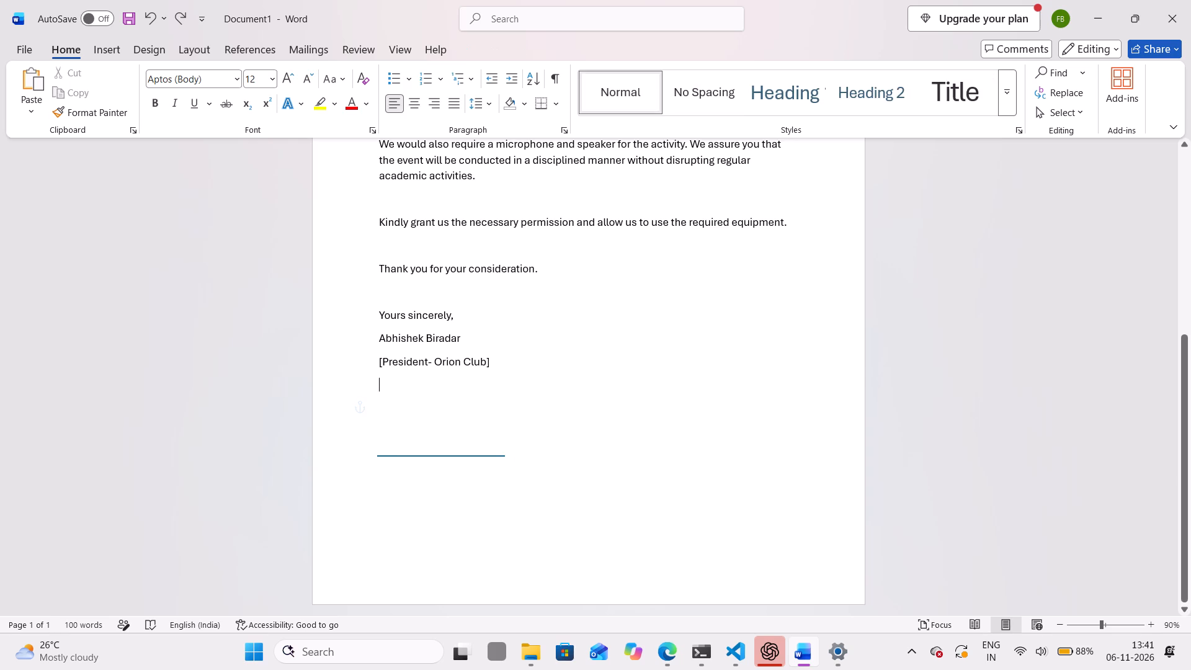
pyautogui.scroll(3, 563, 392)
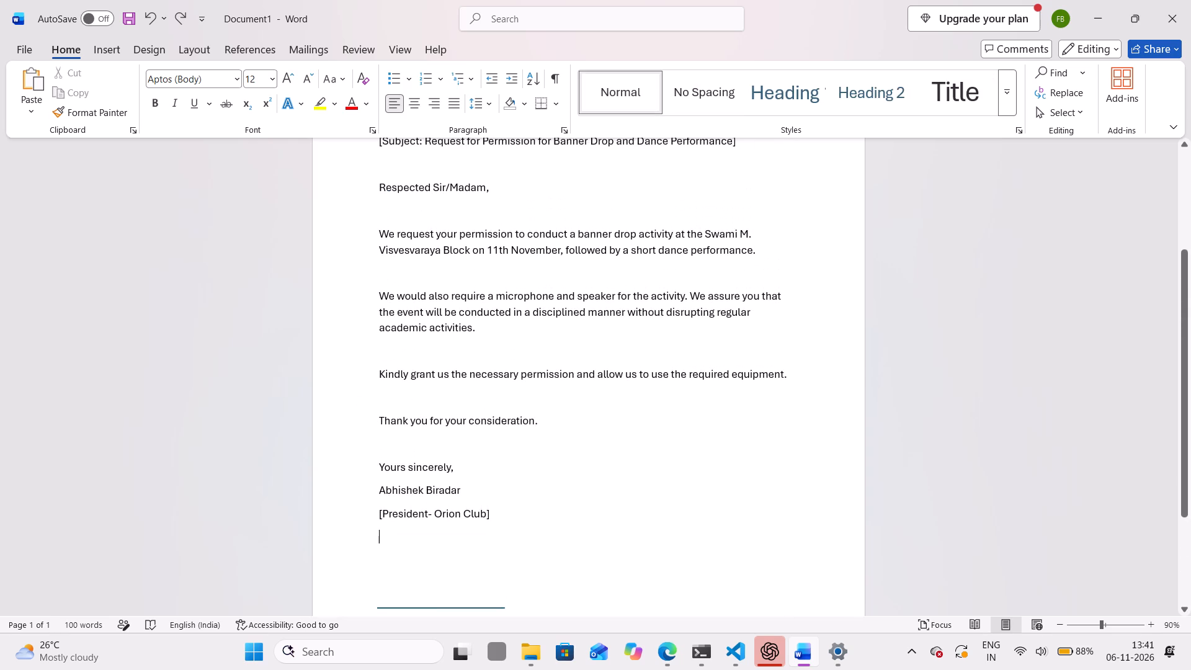
pyautogui.scroll(3, 563, 392)
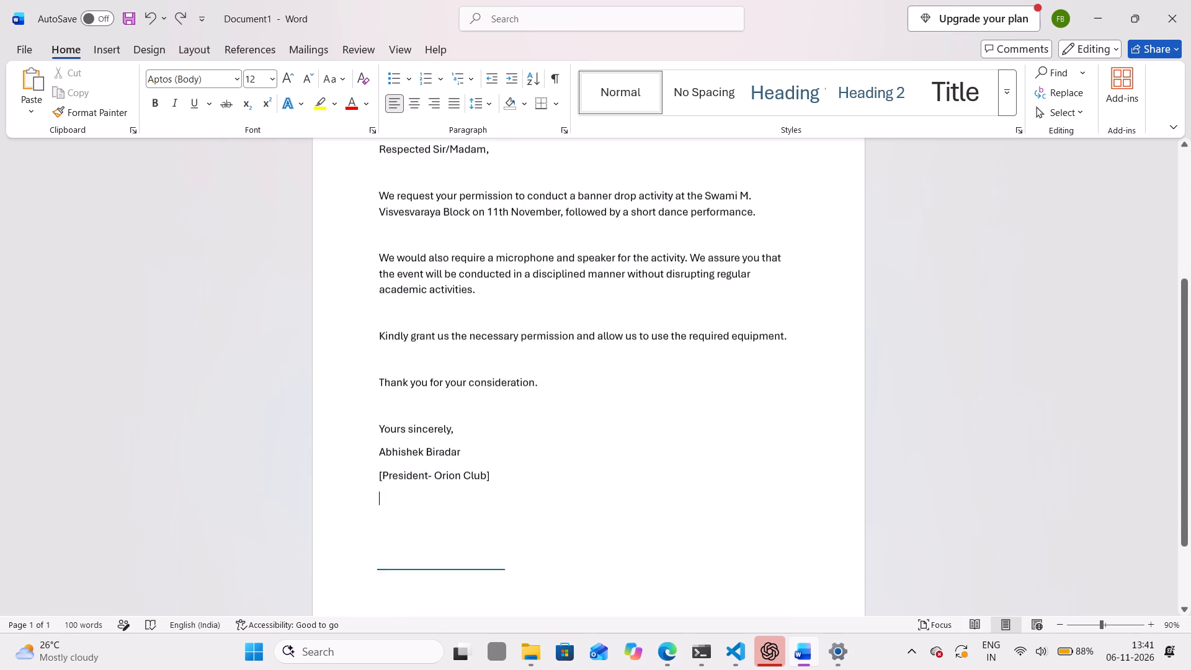
pyautogui.scroll(2, 563, 392)
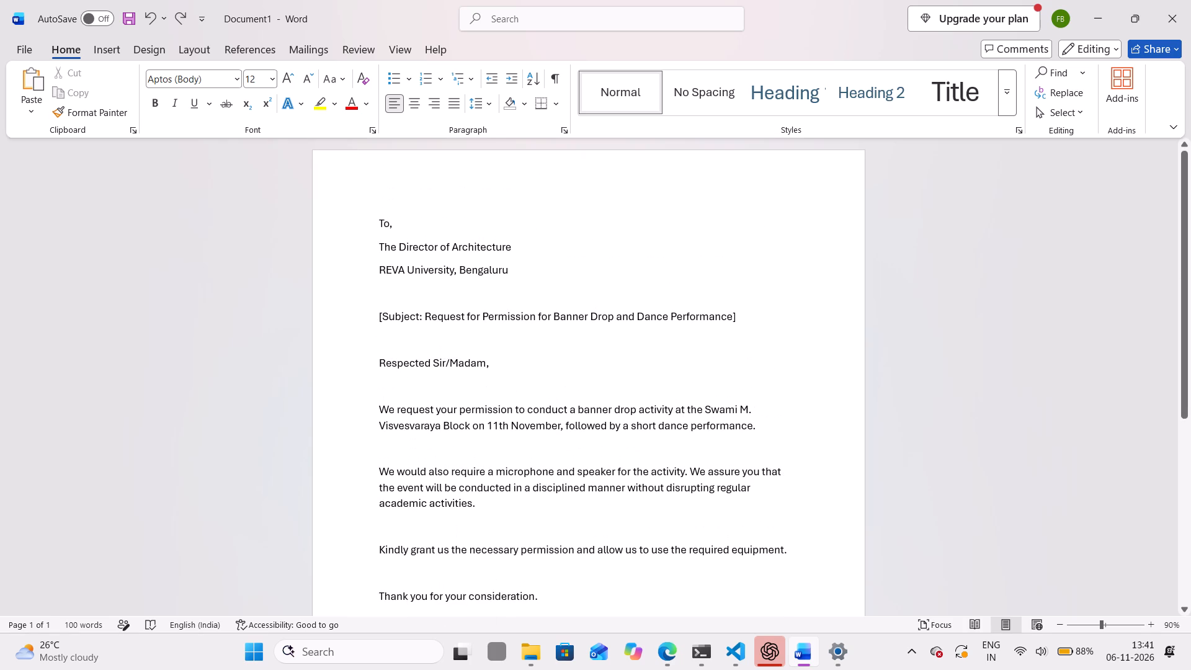
pyautogui.scroll(-1, 581, 313)
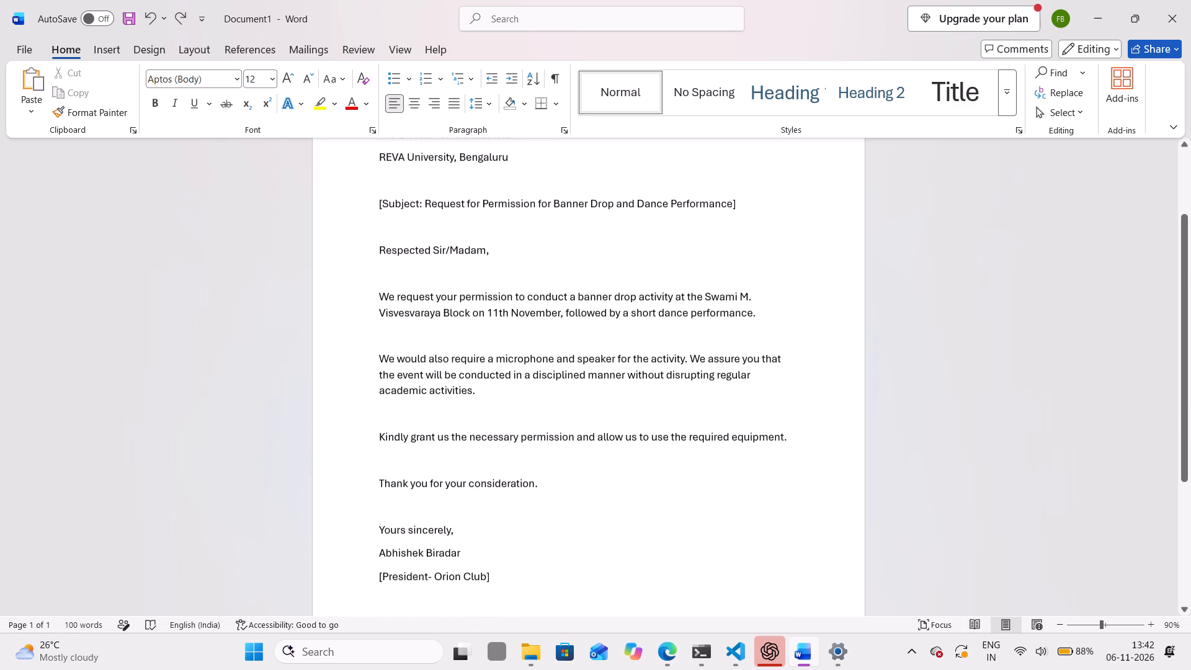
pyautogui.scroll(-1, 581, 313)
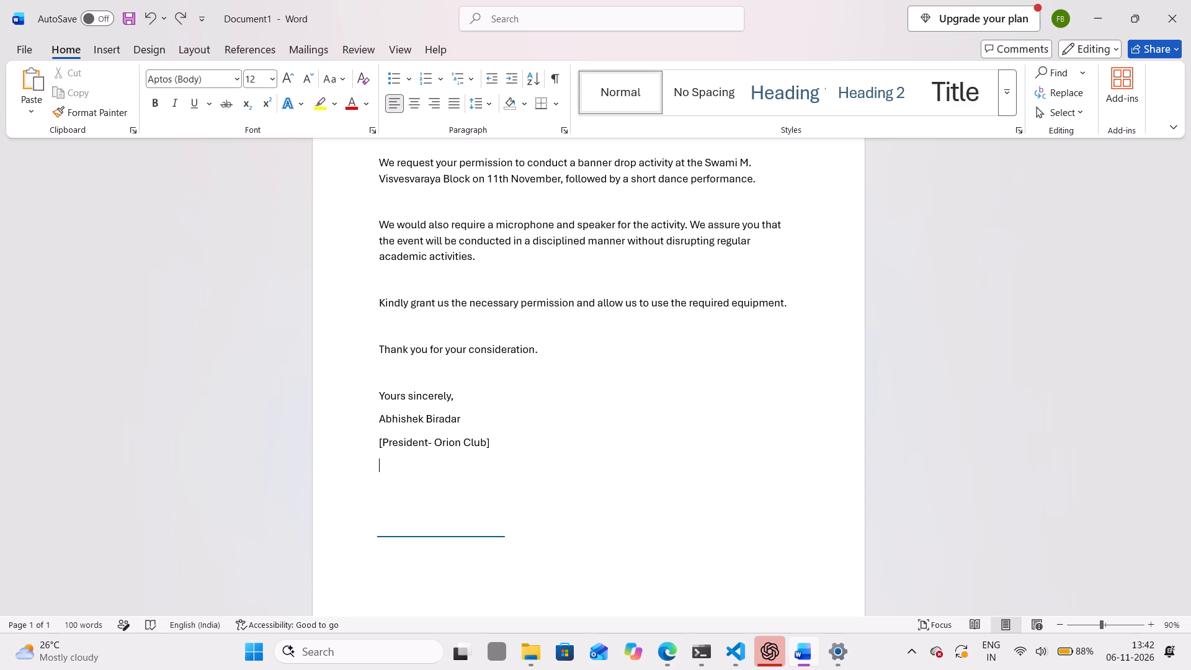
# Save the letter as "Architecture" in the Downloads folder.
pyautogui.hotkey('ctrl', 's')
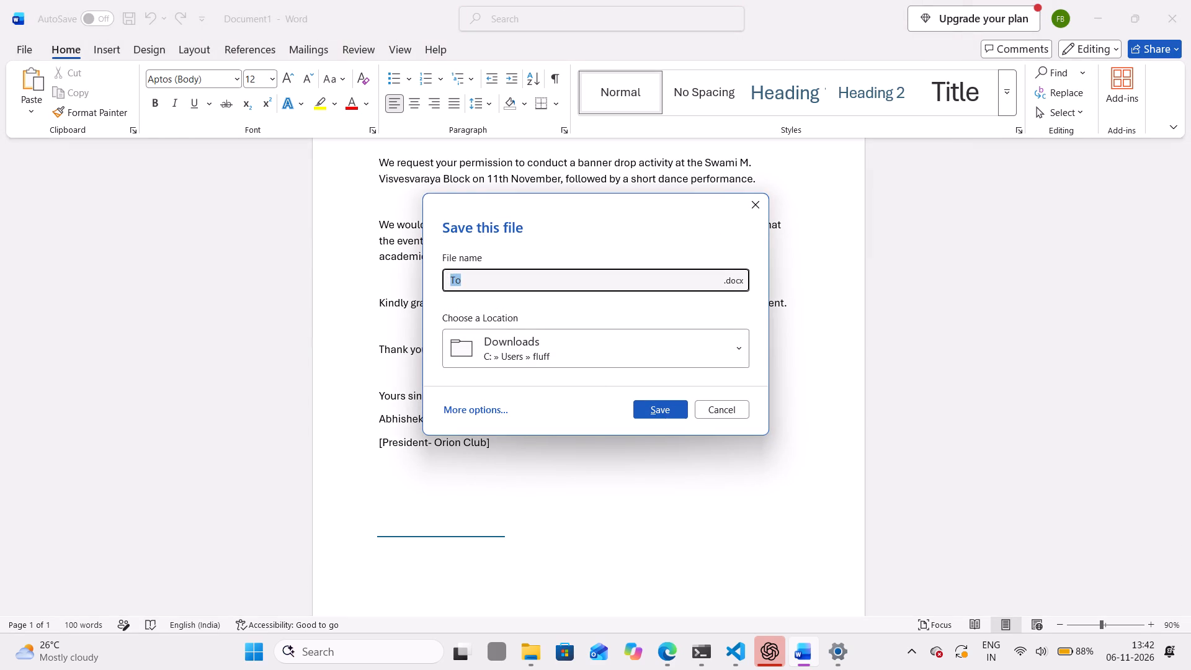
pyautogui.click(591, 287)
pyautogui.press('BackSpace')
pyautogui.press('BackSpace')
pyautogui.write('Archi')
pyautogui.write('tecture')
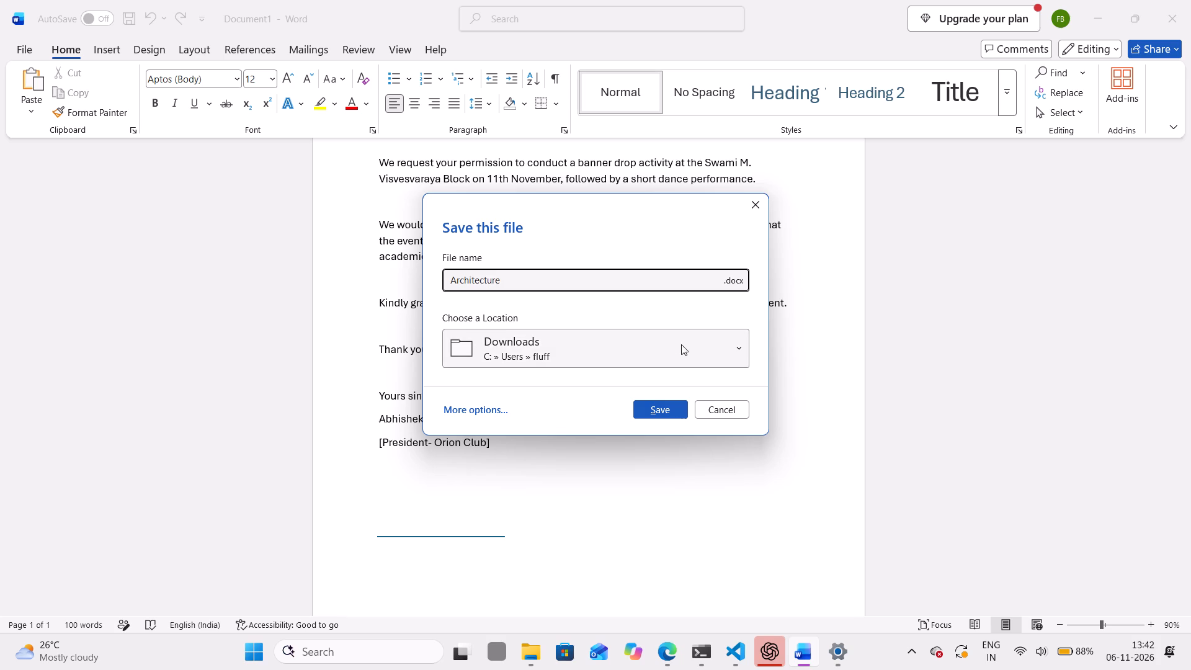
pyautogui.click(667, 412)
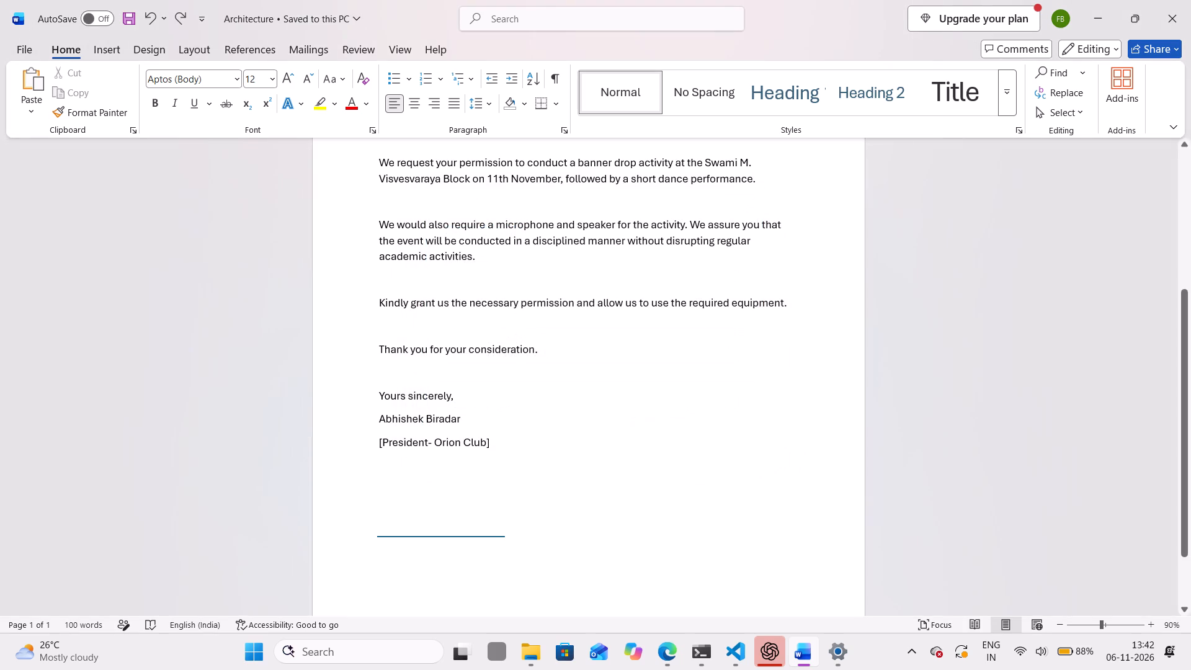
# Copy the entire content of the letter, including the line below the signature.
pyautogui.hotkey('ctrl', 'a')
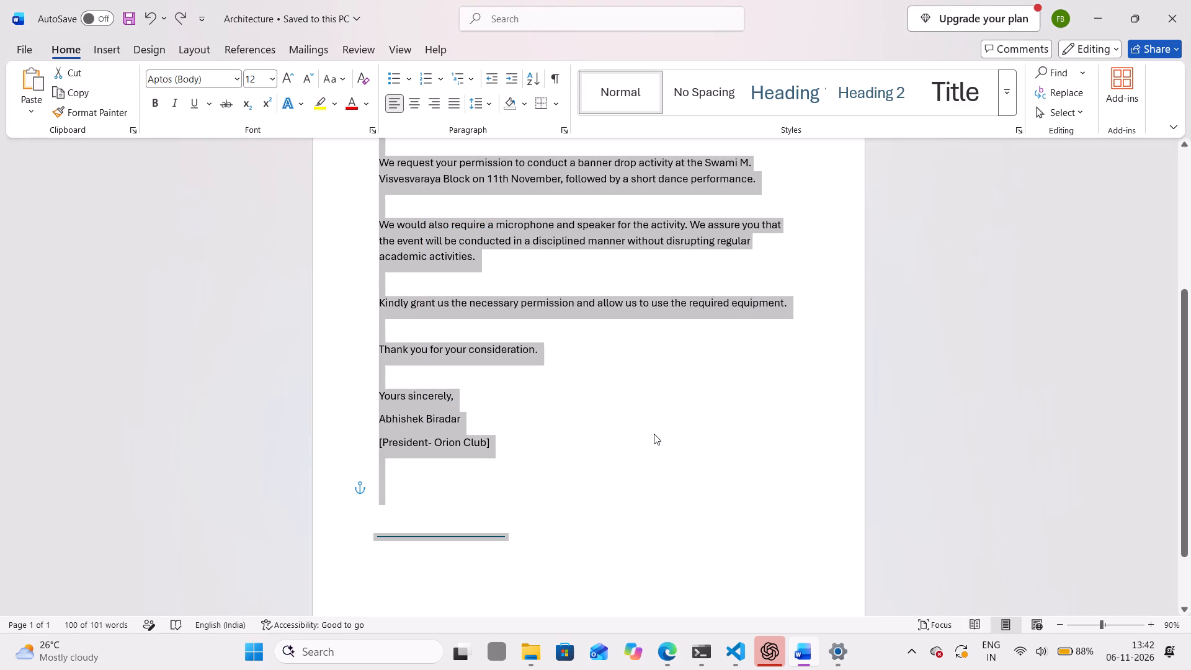
pyautogui.hotkey('ctrl', 'c')
# Close the saved letter and the Settings window behind it.
pyautogui.click(1188, 0)
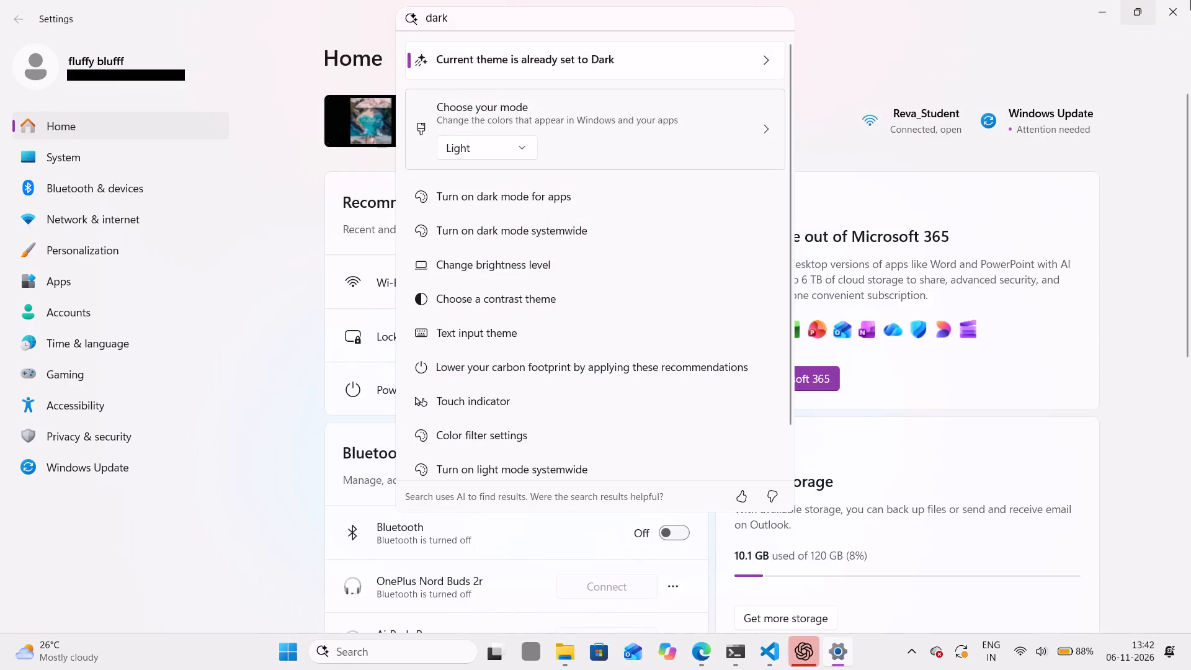
pyautogui.click(1170, 0)
# Find Word through the Windows search and open it again.
pyautogui.click(421, 652)
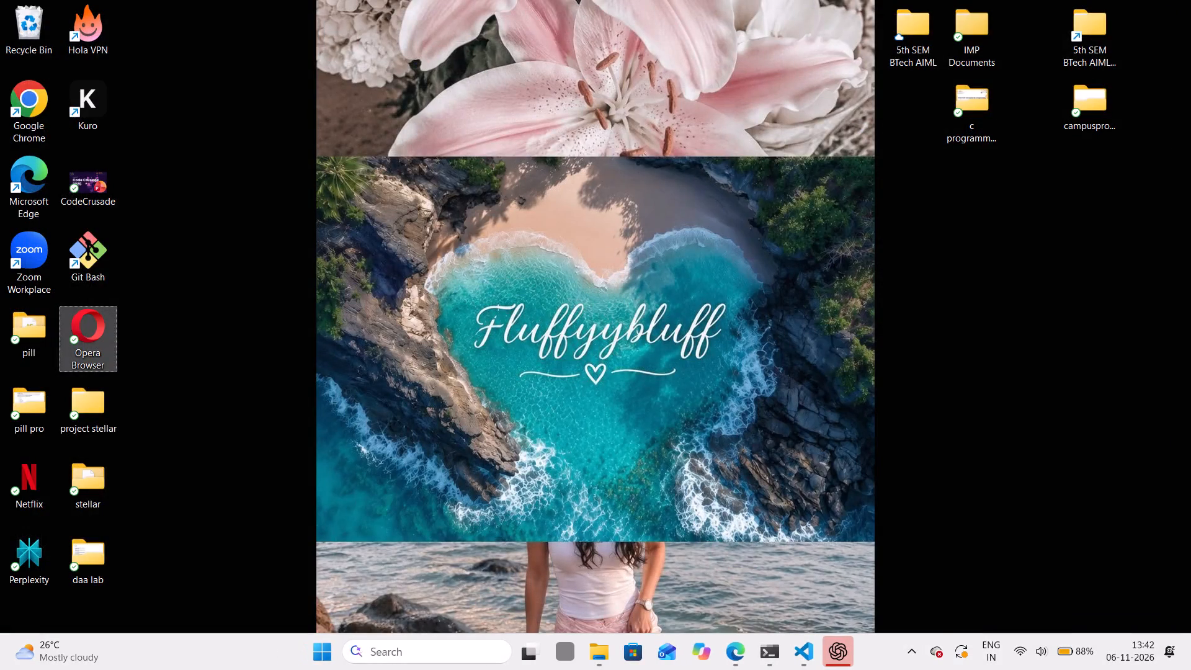
pyautogui.press('w')
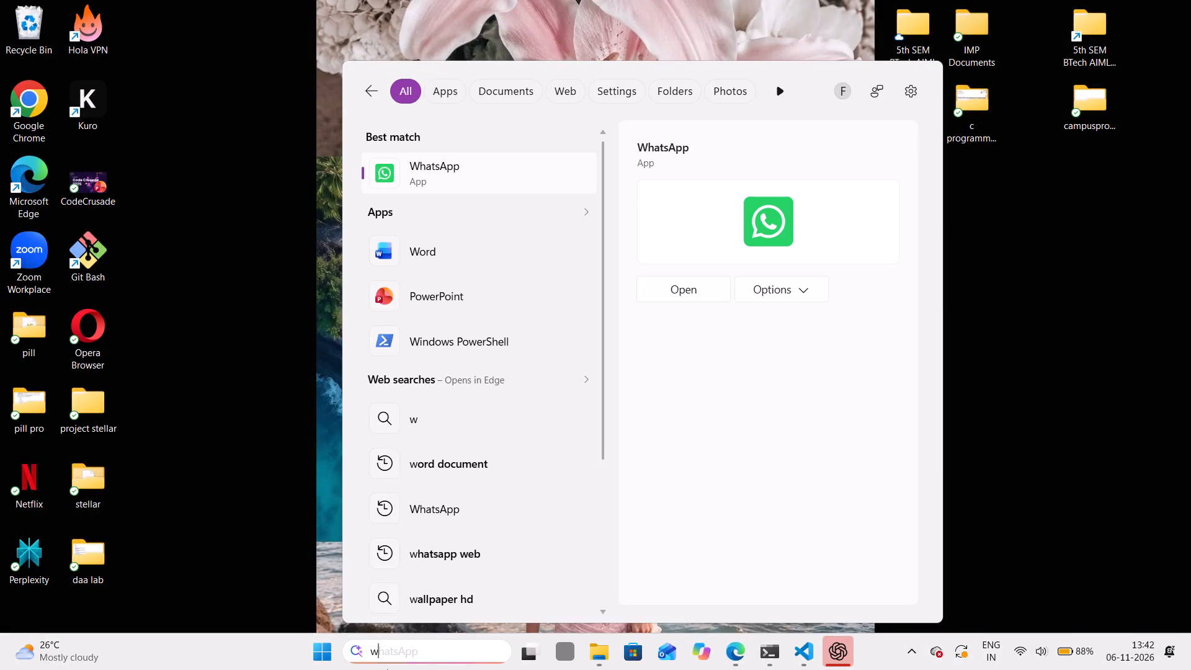
pyautogui.click(479, 246)
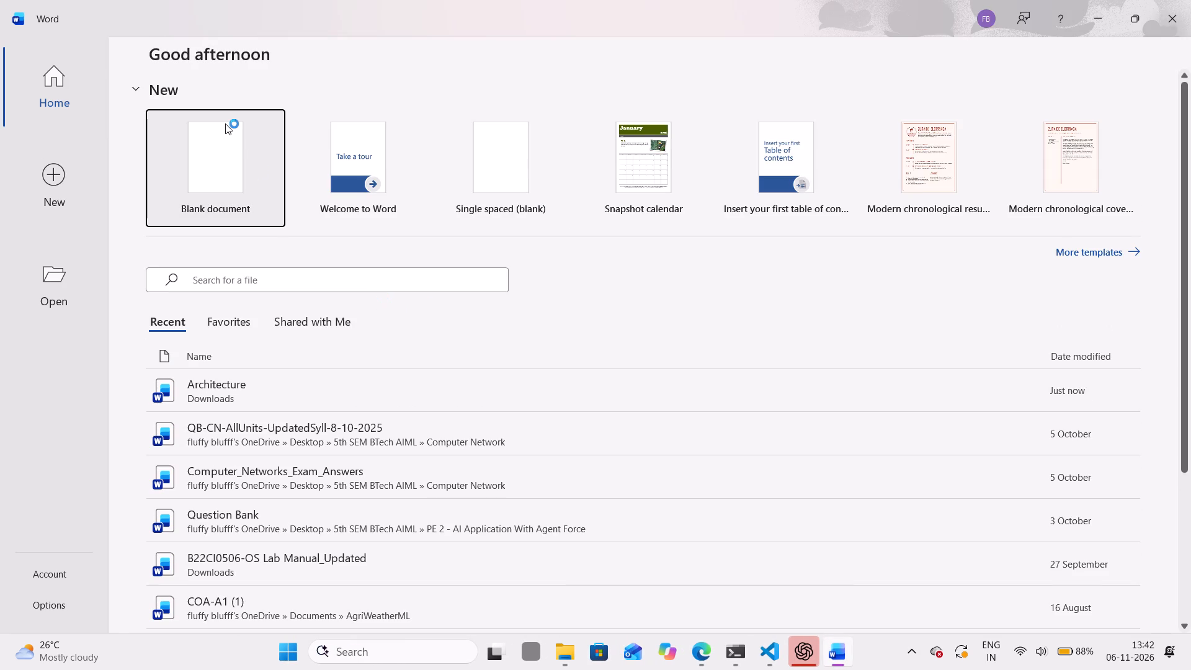
# Create a blank document and paste the copied permission letter into it.
pyautogui.click(225, 123)
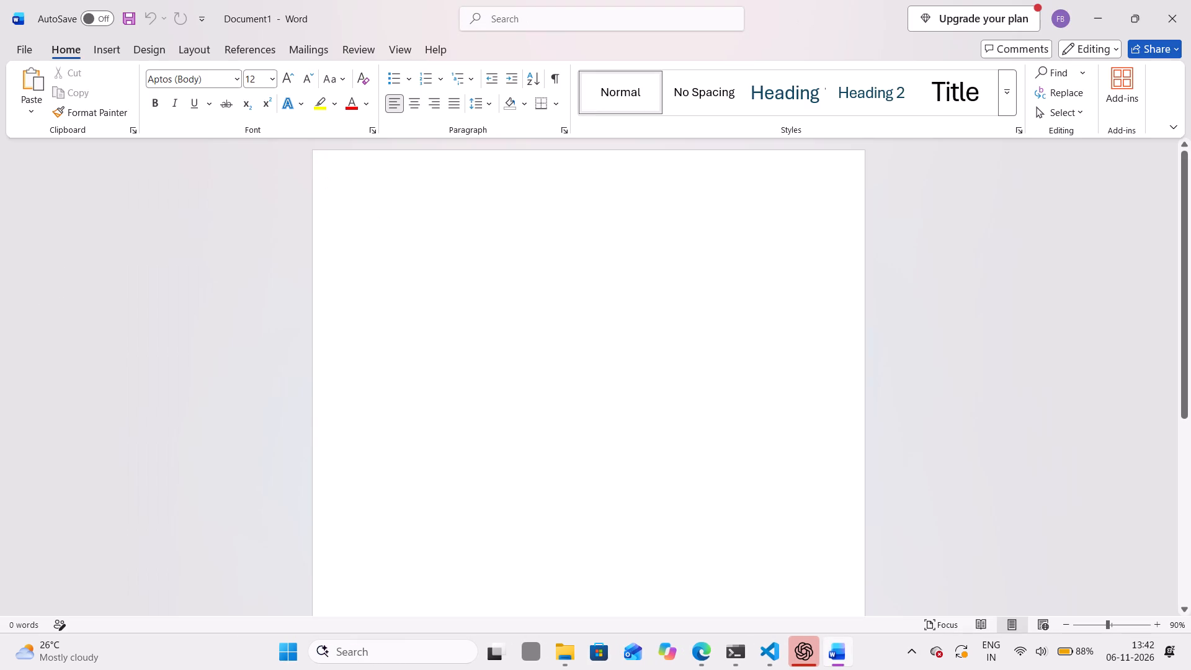
pyautogui.hotkey('ctrl', 'v')
pyautogui.scroll(1, 390, 214)
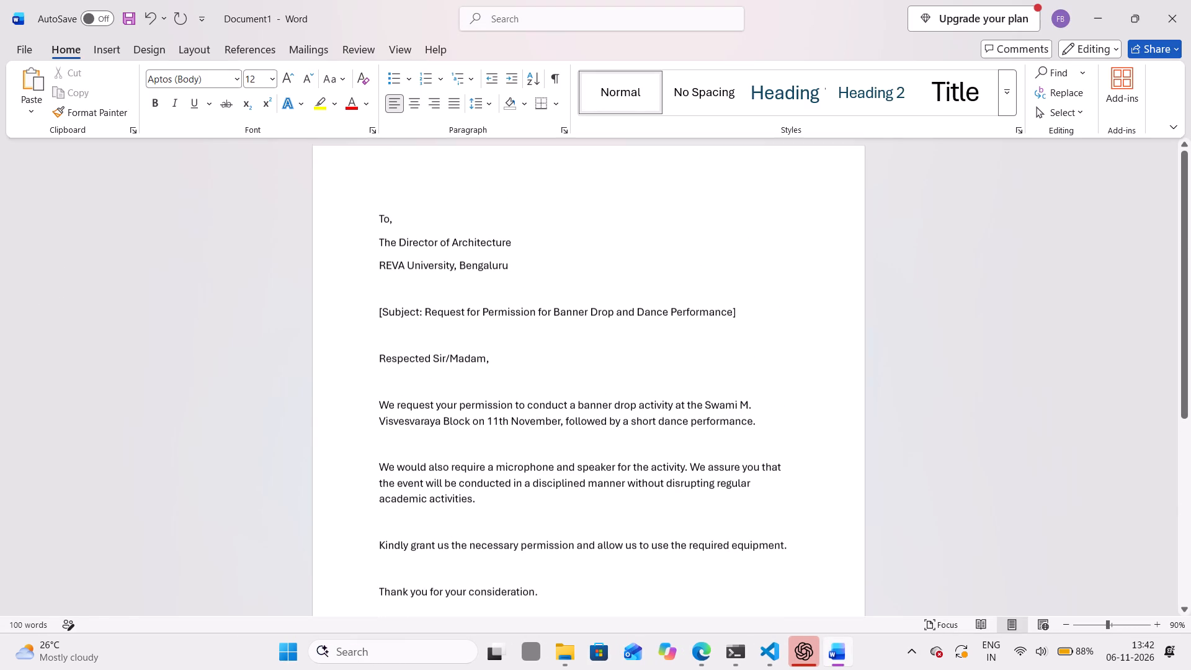
# Replace "Architecture" with "Mechanical" in the letter's addressee line so it reads "The Director of Mechanical".
pyautogui.click(514, 240)
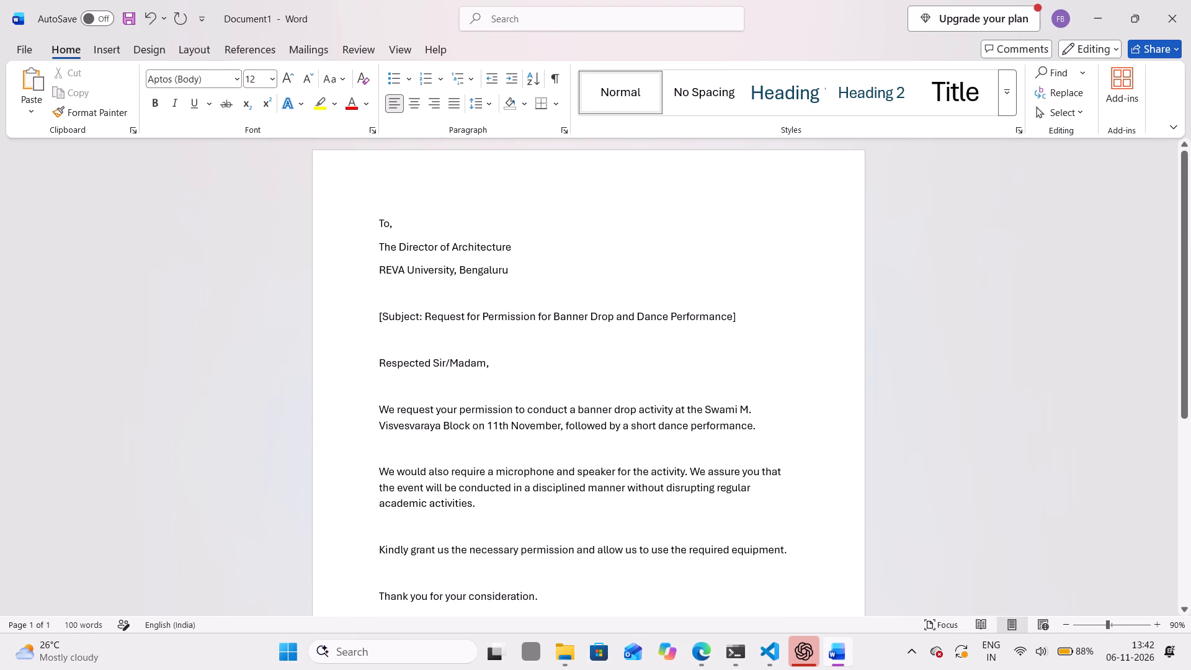
pyautogui.press('BackSpace')
pyautogui.press('BackSpace')
pyautogui.press('BackSpace')
pyautogui.press('BackSpace')
pyautogui.press('BackSpace')
pyautogui.press('BackSpace')
pyautogui.press('BackSpace')
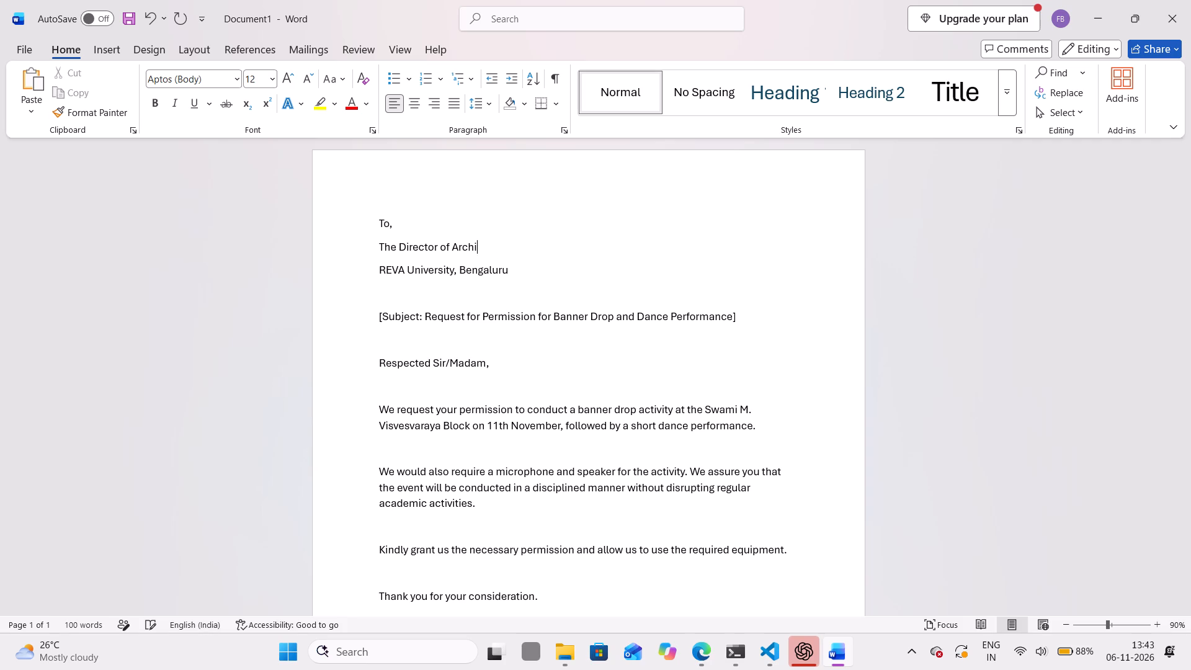
pyautogui.press('BackSpace')
pyautogui.press('BackSpace')
pyautogui.press('BackSpace')
pyautogui.press('BackSpace')
pyautogui.press('BackSpace')
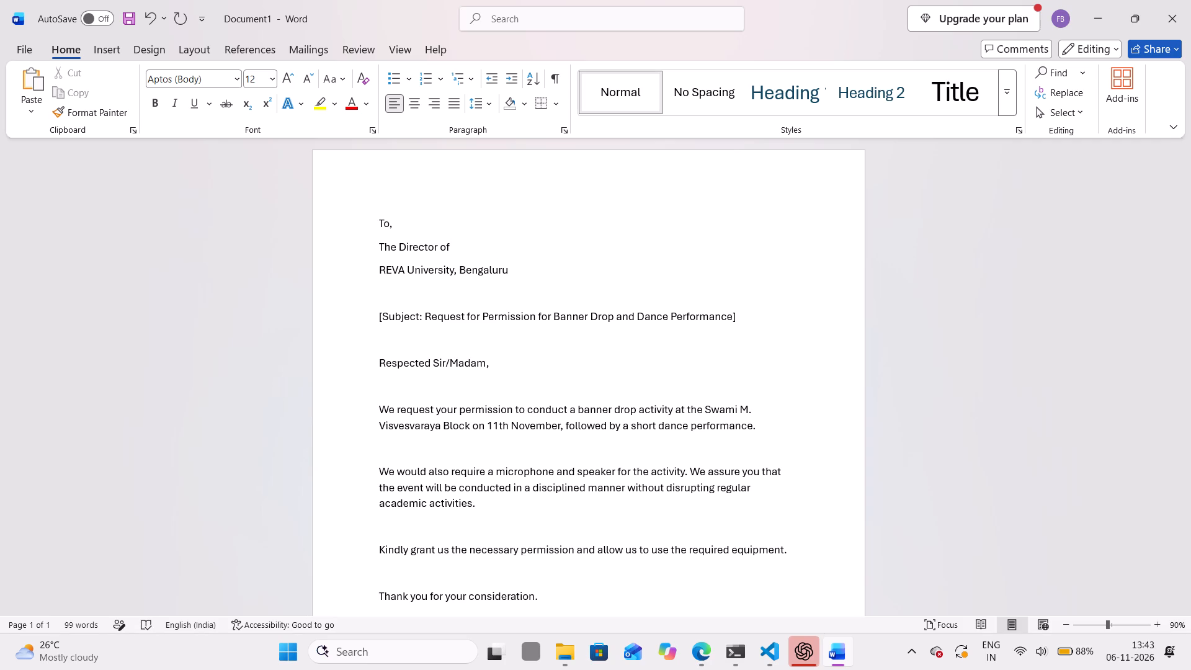
pyautogui.write('Mechanical')
pyautogui.press('space')
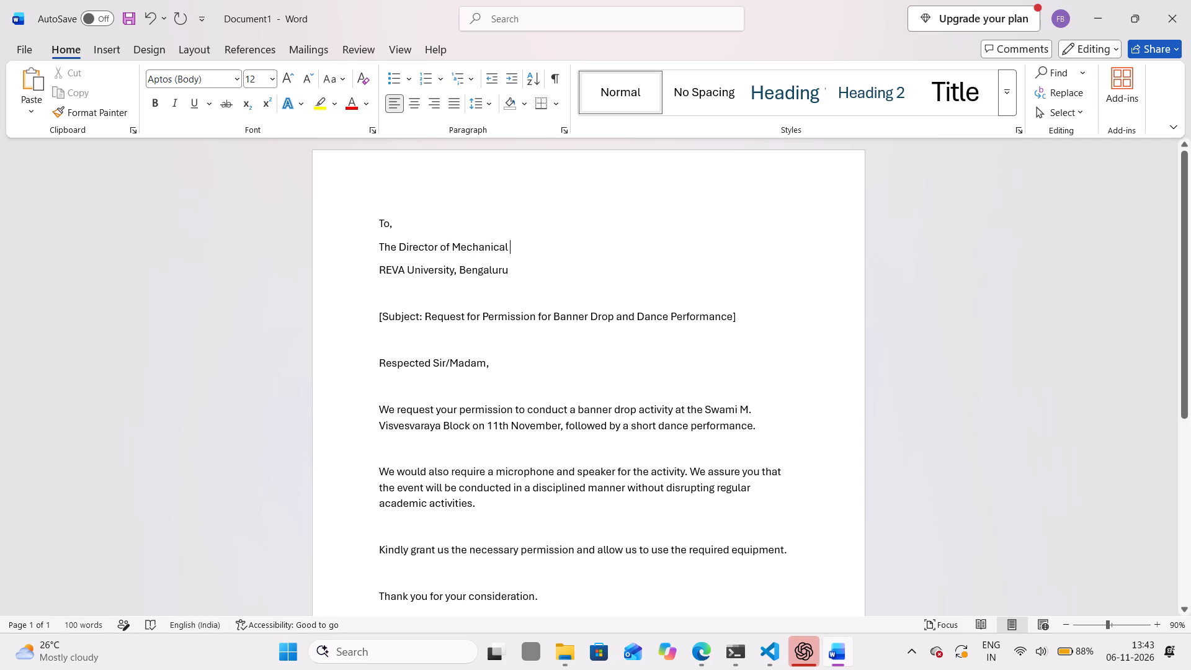
# Review the whole letter from the addressee line to the line below the signature.
pyautogui.scroll(-1, 527, 336)
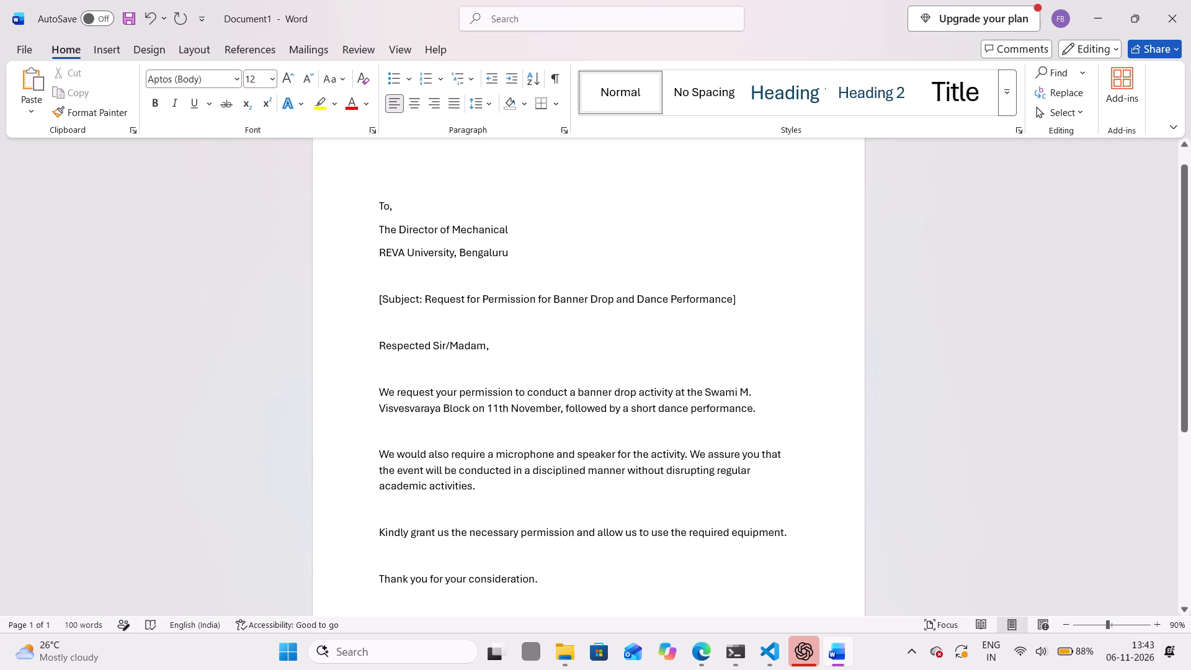
pyautogui.scroll(-2, 527, 336)
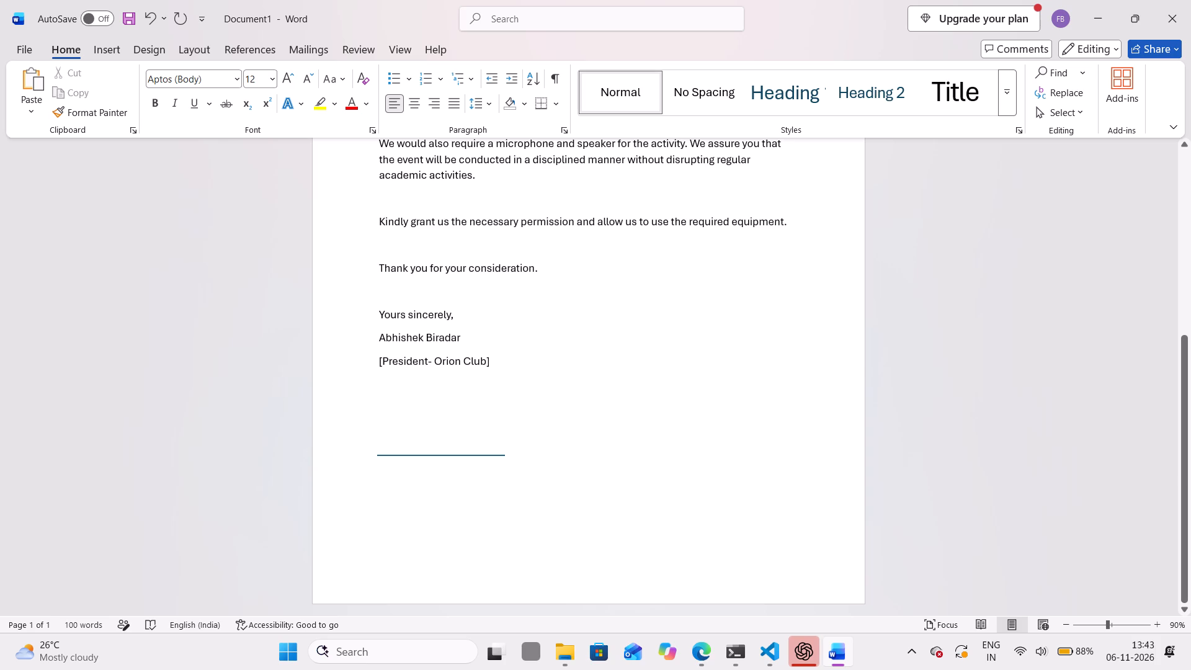
pyautogui.scroll(4, 525, 268)
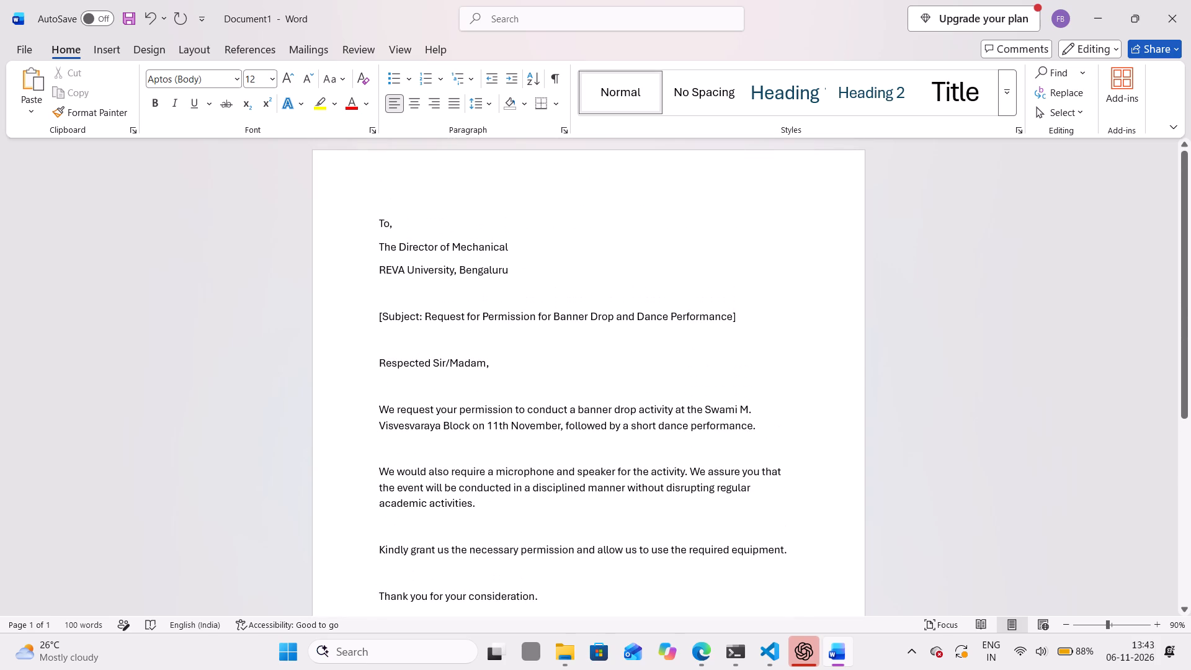
pyautogui.click(506, 245)
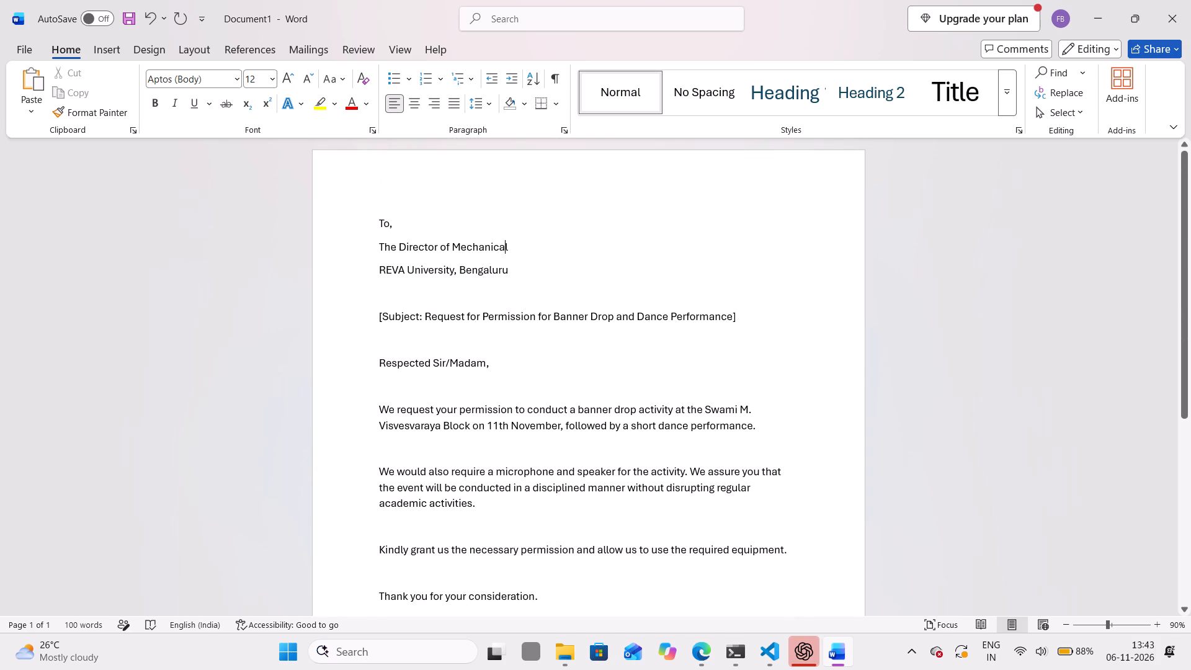
pyautogui.click(514, 246)
pyautogui.scroll(-2, 484, 427)
pyautogui.scroll(1, 484, 427)
pyautogui.scroll(-2, 538, 458)
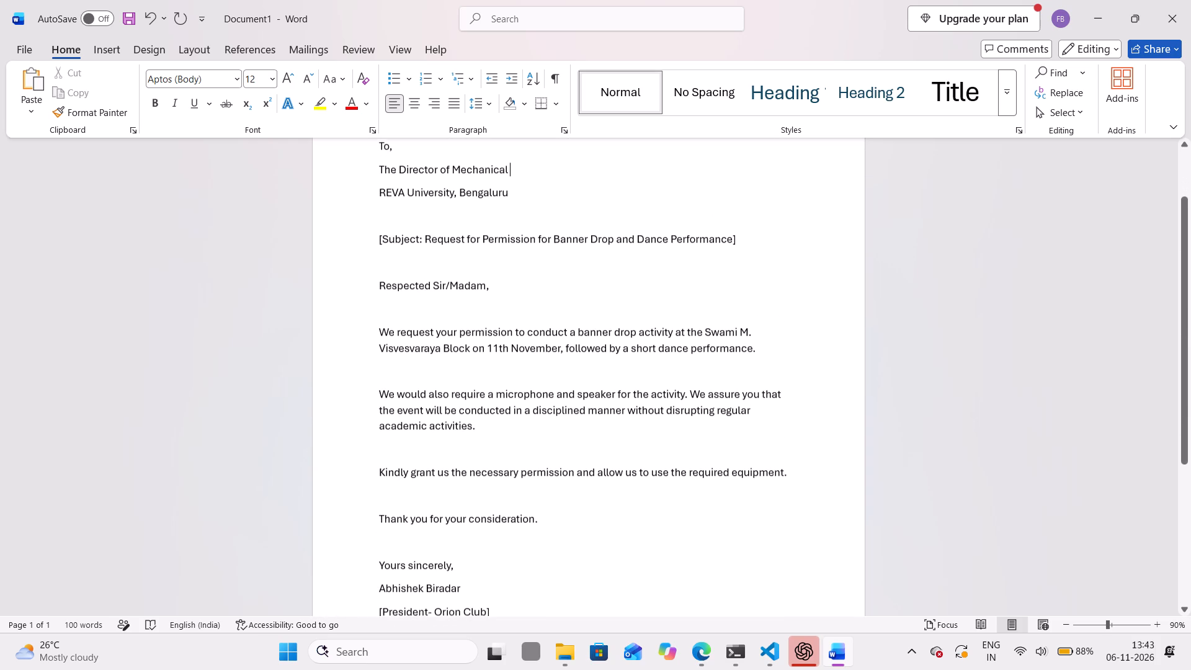
pyautogui.scroll(-3, 584, 463)
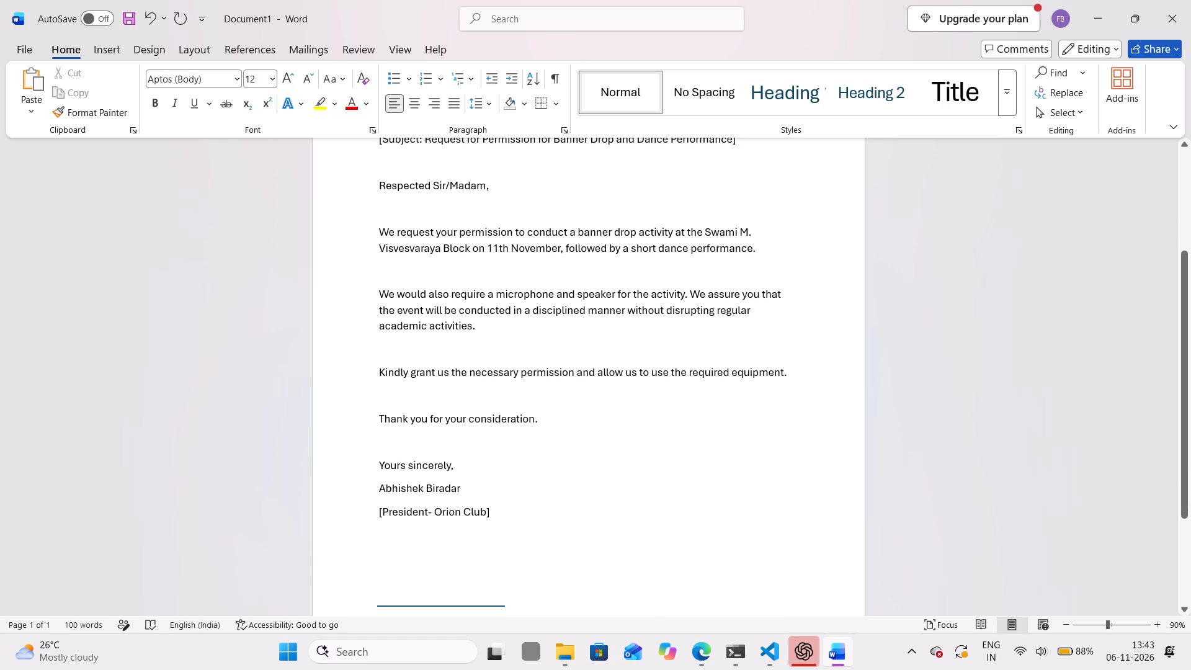
pyautogui.scroll(-1, 584, 463)
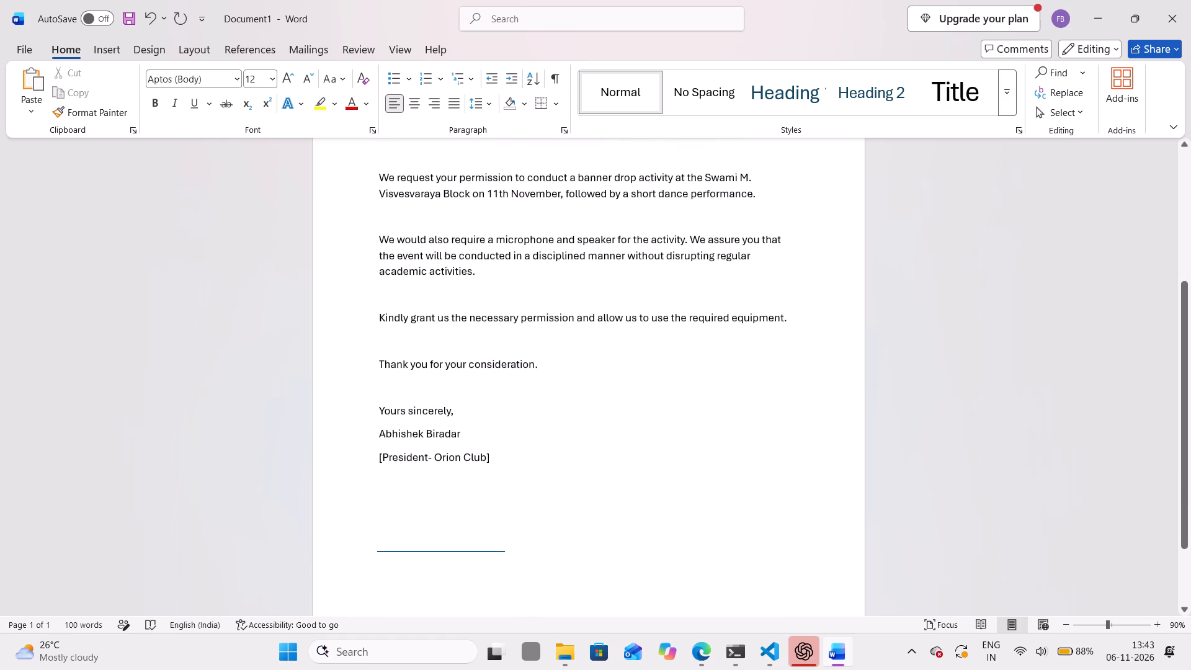
# Save the letter as "Mech" in the OneDrive Documents folder.
pyautogui.hotkey('ctrl', 's')
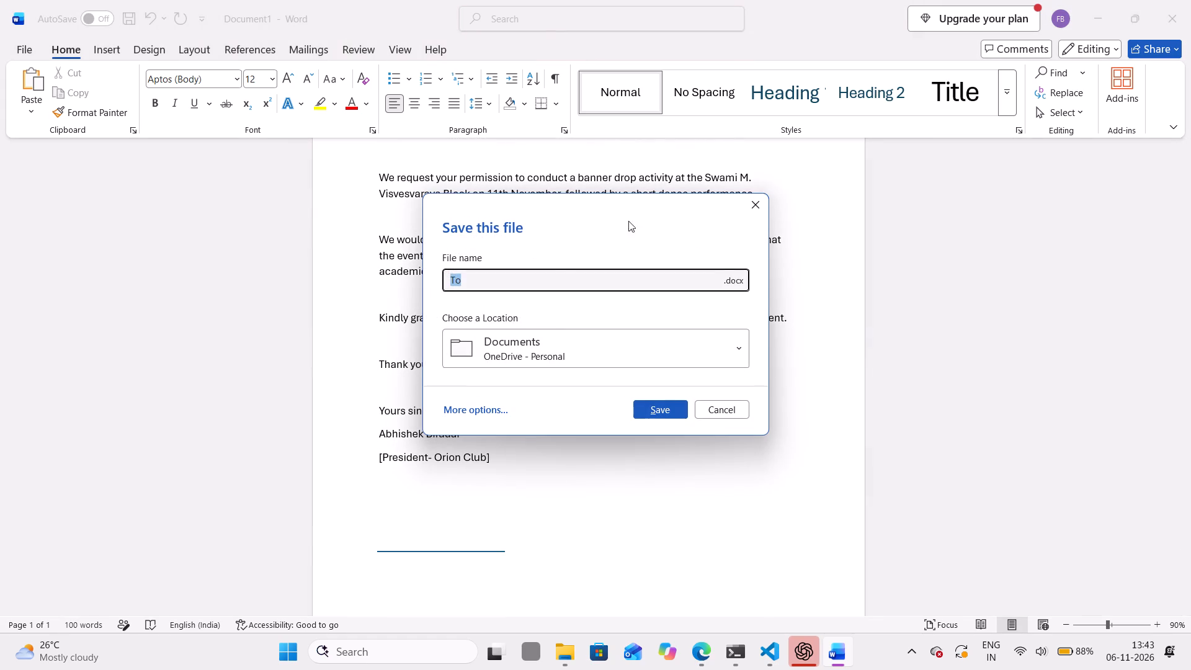
pyautogui.click(551, 278)
pyautogui.press('BackSpace')
pyautogui.press('BackSpace')
pyautogui.press('BackSpace')
pyautogui.press('BackSpace')
pyautogui.write('Mech')
pyautogui.click(647, 410)
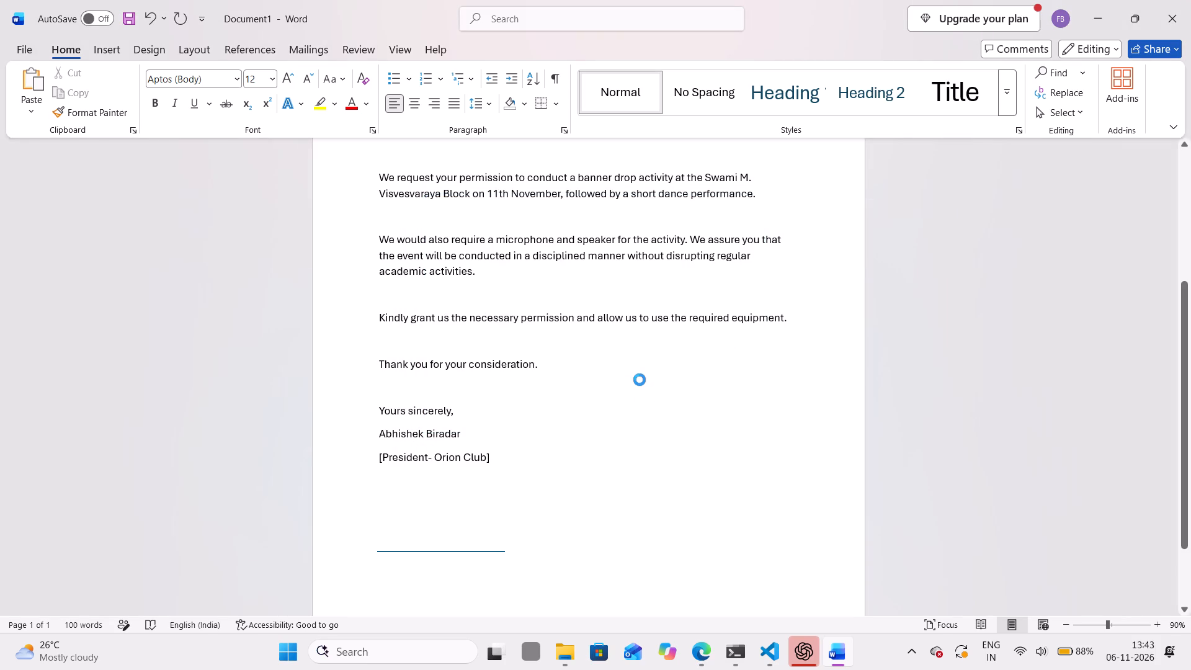
# Save the Mech letter and close its document window.
pyautogui.hotkey('ctrl', 's')
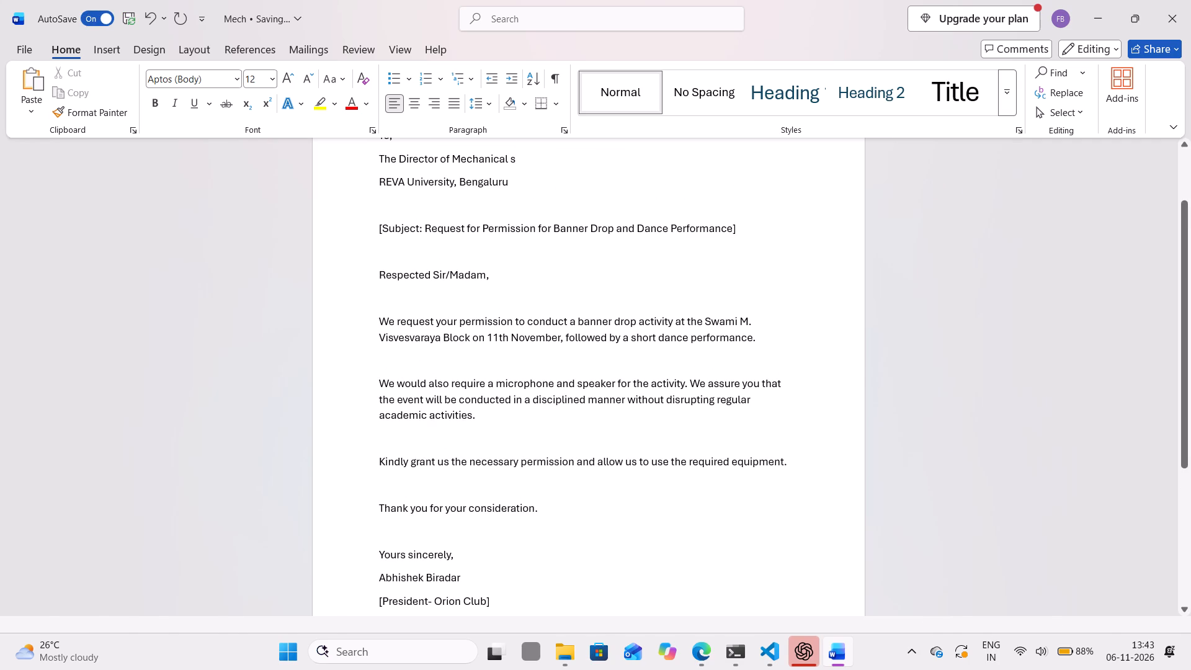
pyautogui.click(1188, 0)
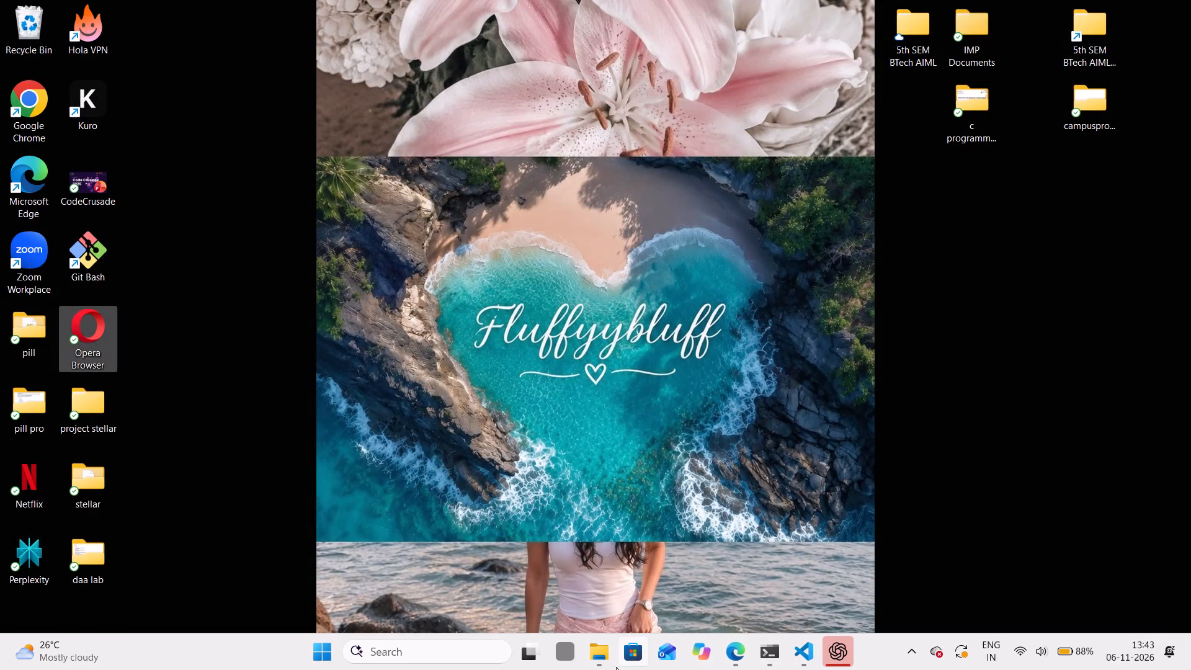
# Open Word again, create a blank document and paste the copied permission letter into it.
pyautogui.click(440, 657)
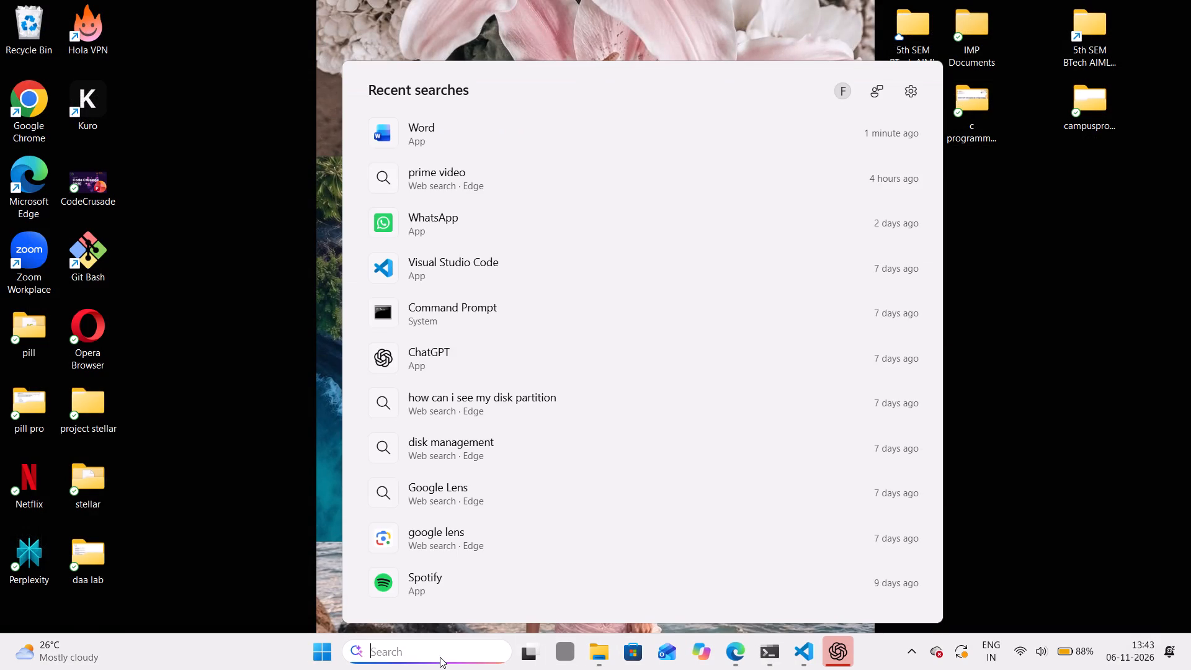
pyautogui.click(598, 128)
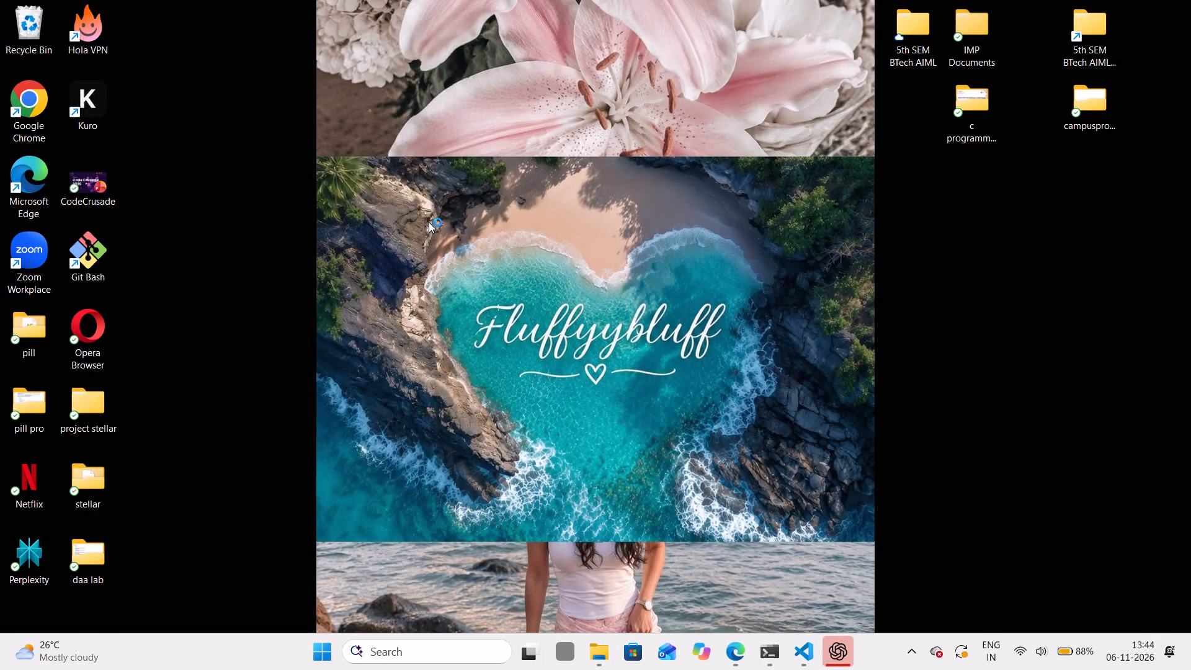
pyautogui.click(191, 171)
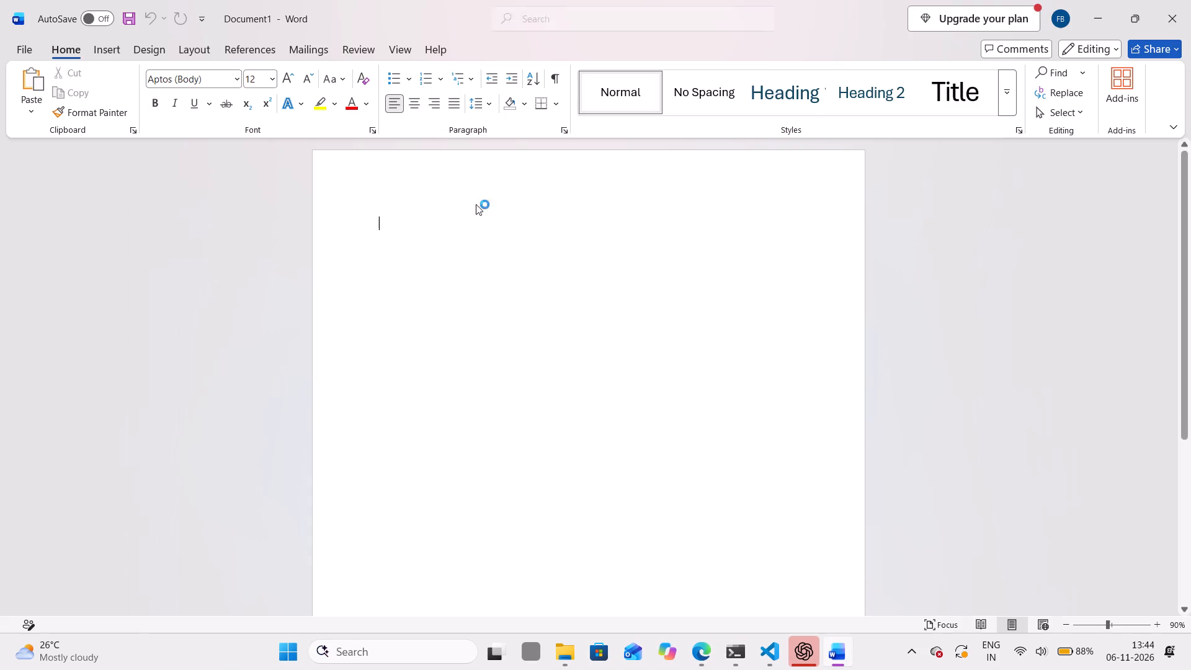
pyautogui.hotkey('ctrl', 'v')
# Remove "Architecture" from the letter's addressee line, keeping "The Director of" followed by a space for another department name.
pyautogui.scroll(1, 411, 228)
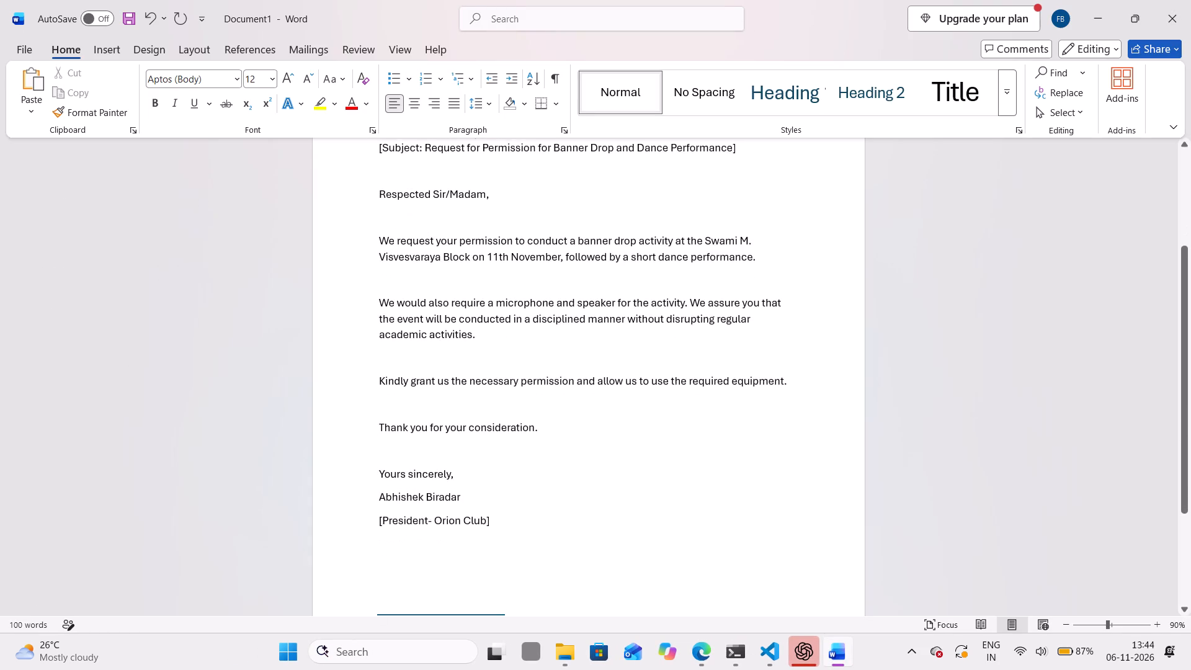
pyautogui.scroll(1, 411, 228)
pyautogui.moveTo(514, 223); pyautogui.dragTo(452, 228)
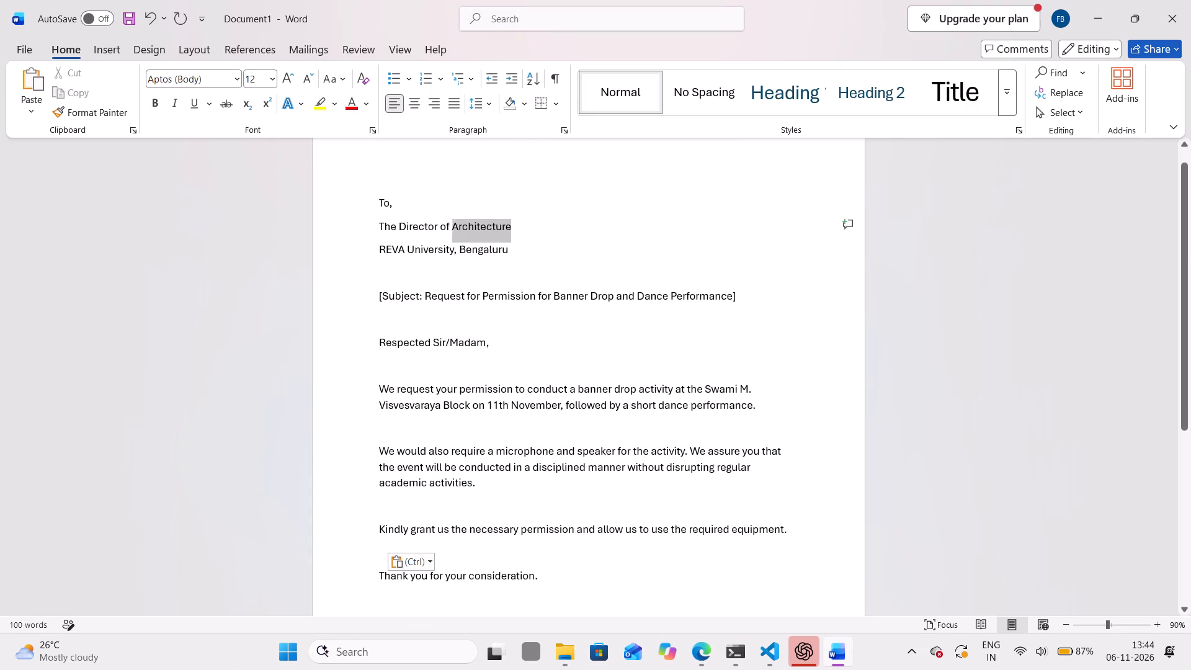
pyautogui.moveTo(452, 228); pyautogui.dragTo(450, 228)
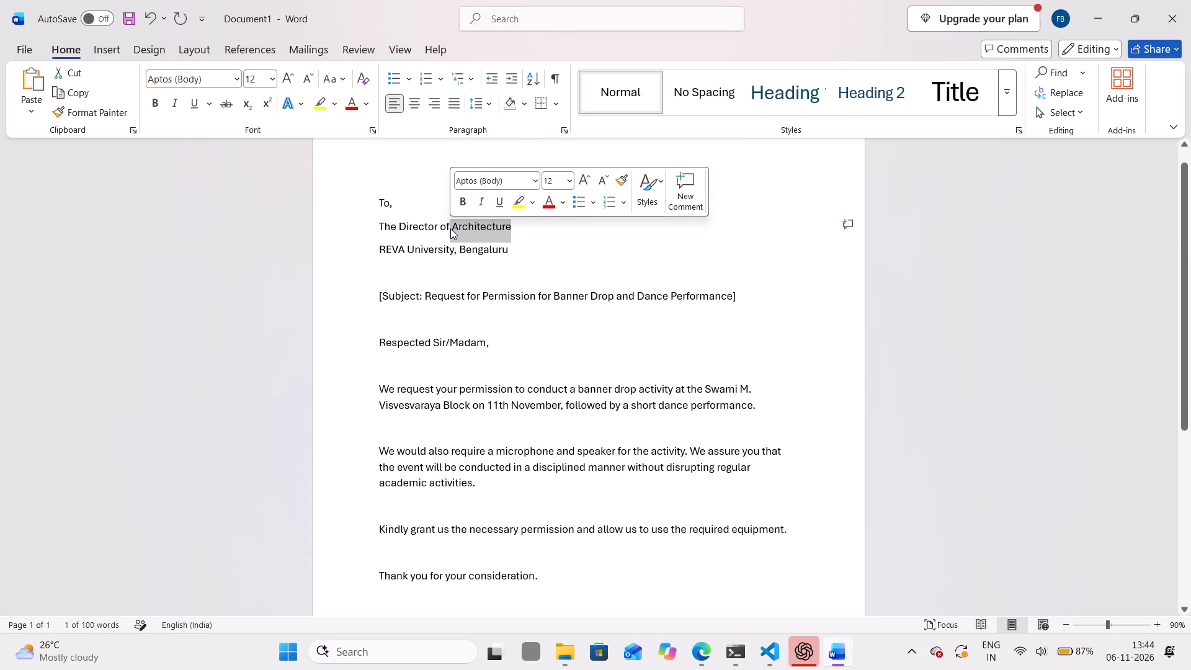
pyautogui.press('BackSpace')
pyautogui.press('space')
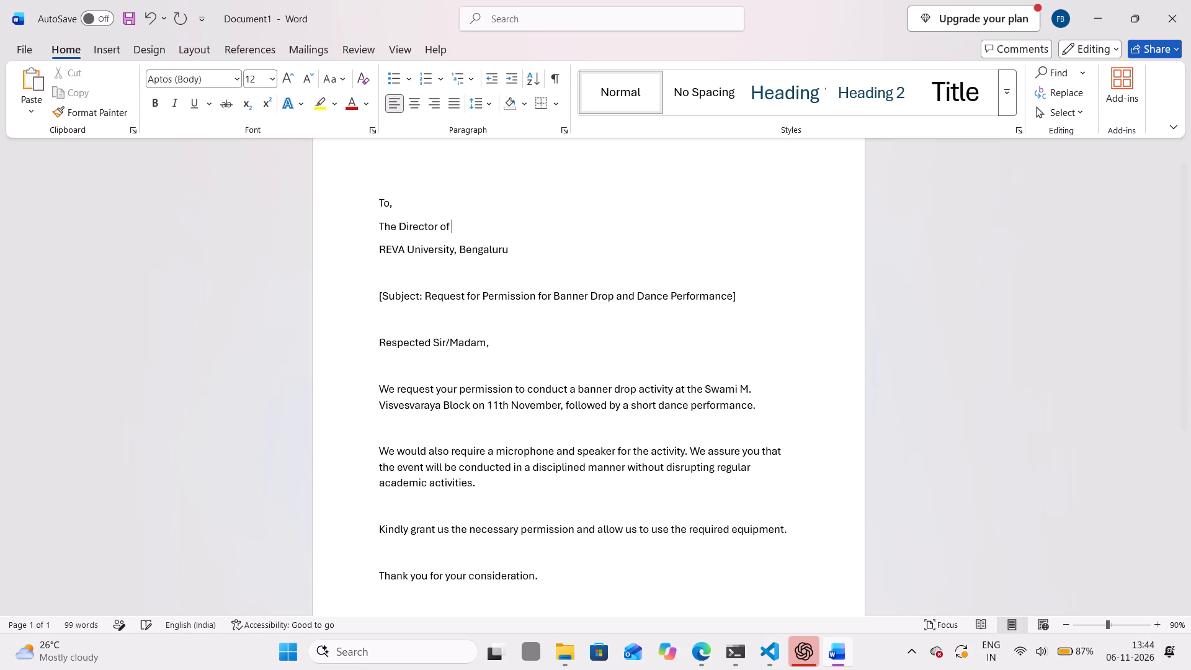
# Complete the addressee line of the new letter copy with "Civil" after "The Director of".
pyautogui.write('Cicil')
pyautogui.press('BackSpace')
pyautogui.press('BackSpace')
pyautogui.press('BackSpace')
pyautogui.write('vil')
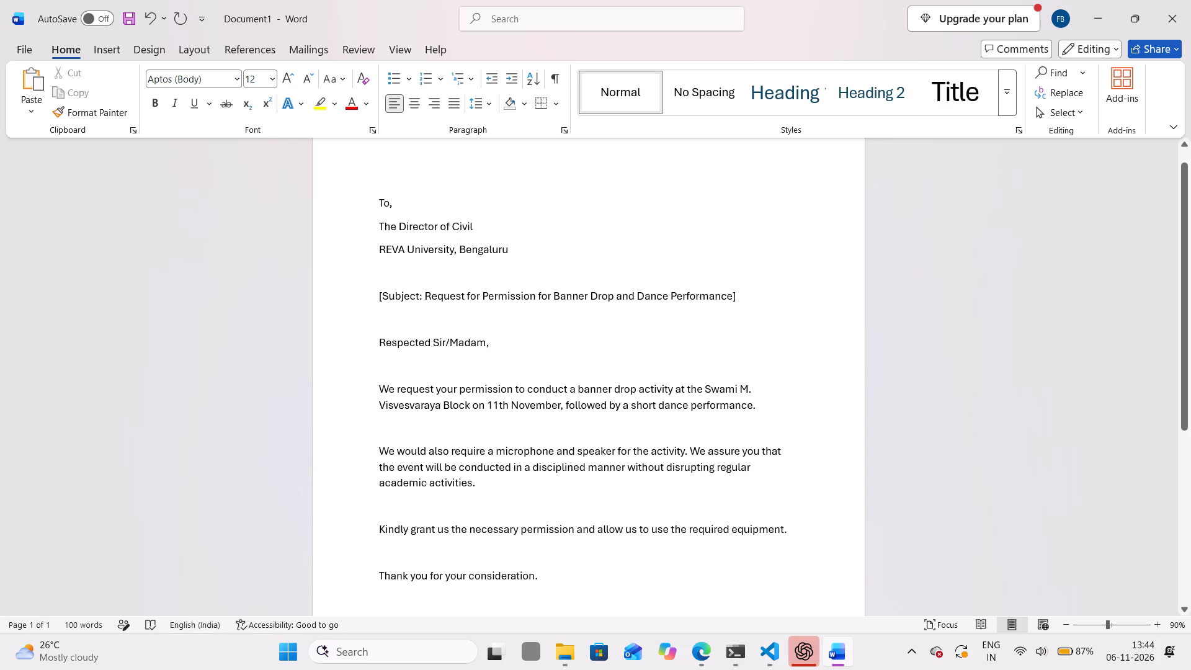
# Save the letter addressed to the Director of Civil as "mech" in the Downloads folder.
pyautogui.scroll(-1, 470, 352)
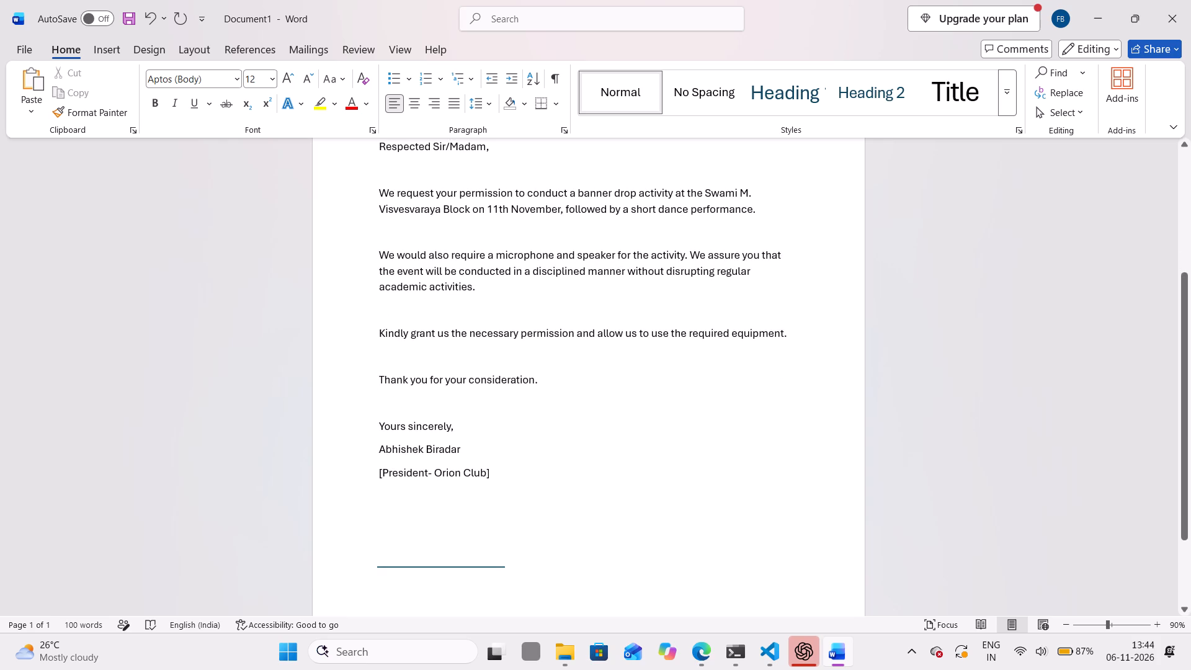
pyautogui.scroll(4, 470, 352)
pyautogui.hotkey('ctrl', 's')
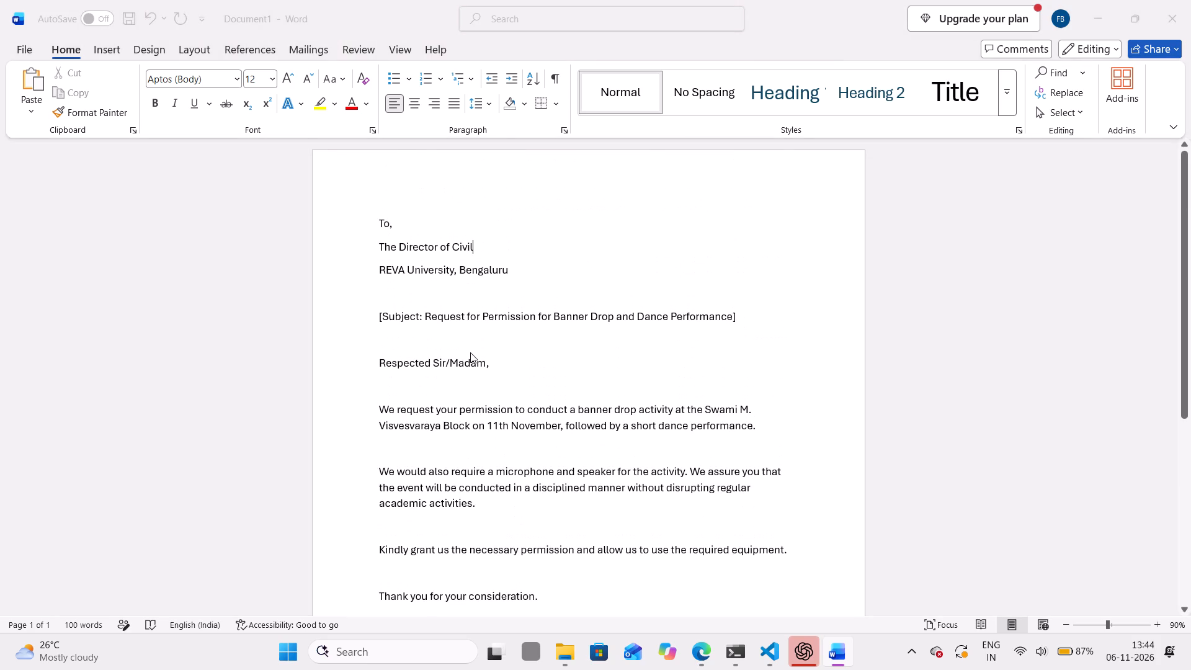
pyautogui.click(548, 355)
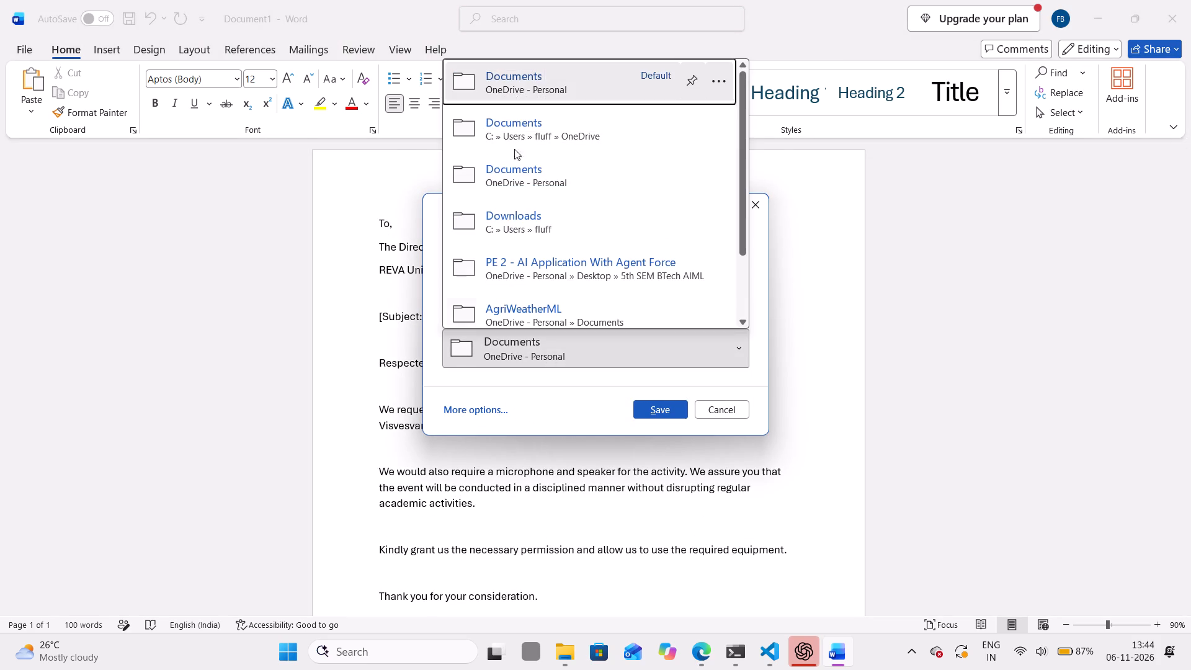
pyautogui.click(555, 227)
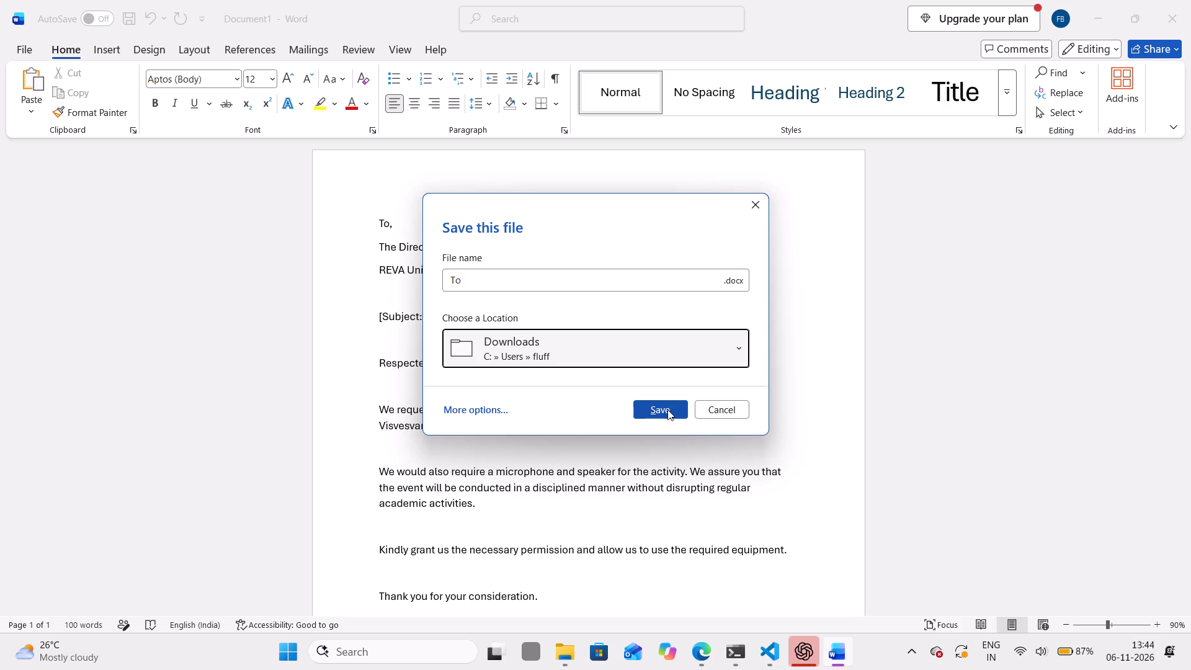
pyautogui.click(578, 285)
pyautogui.press('BackSpace')
pyautogui.write('mech')
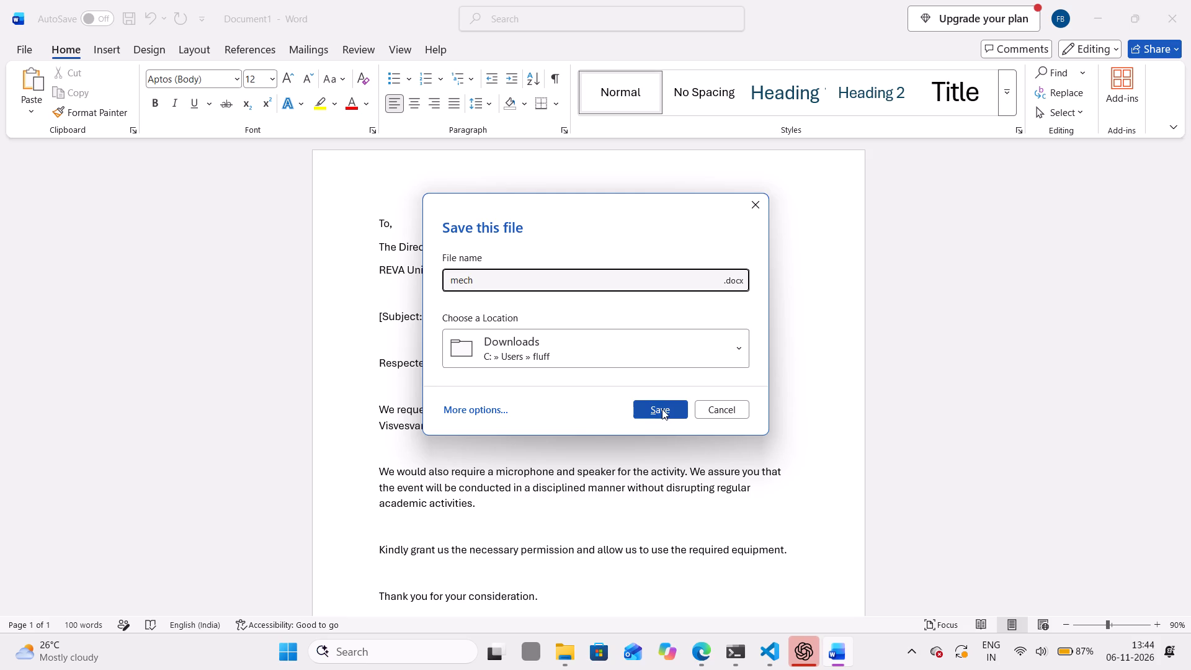
pyautogui.click(662, 409)
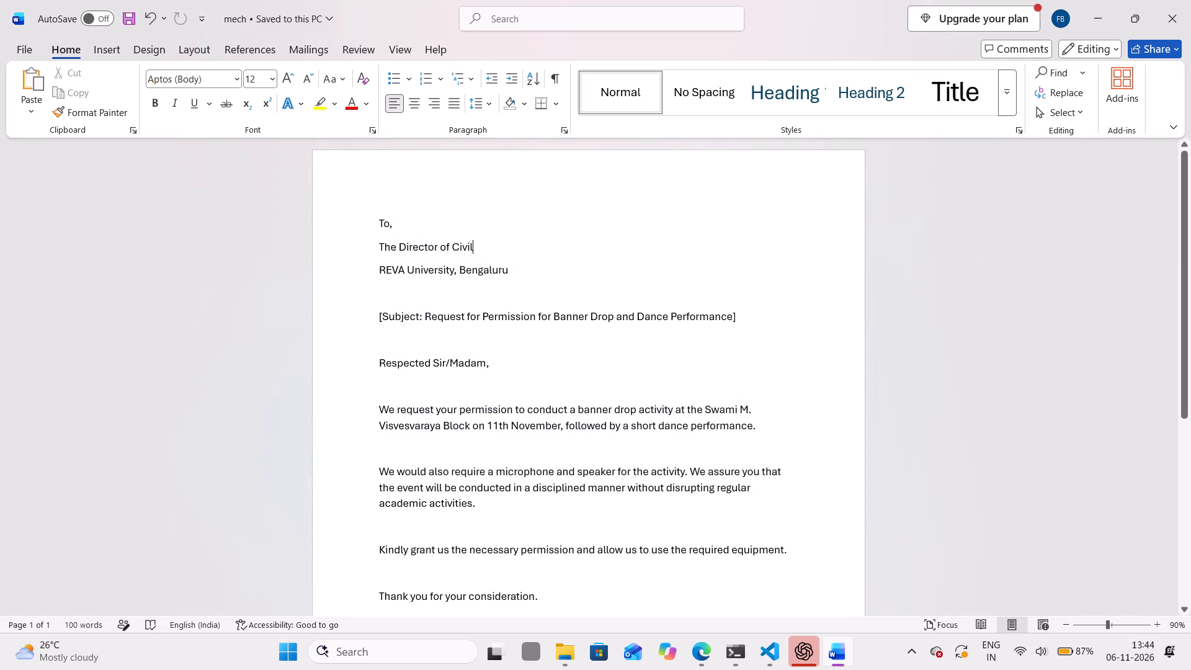
# Look over the saved Civil letter once more and close it.
pyautogui.scroll(-3, 497, 228)
pyautogui.scroll(4, 497, 228)
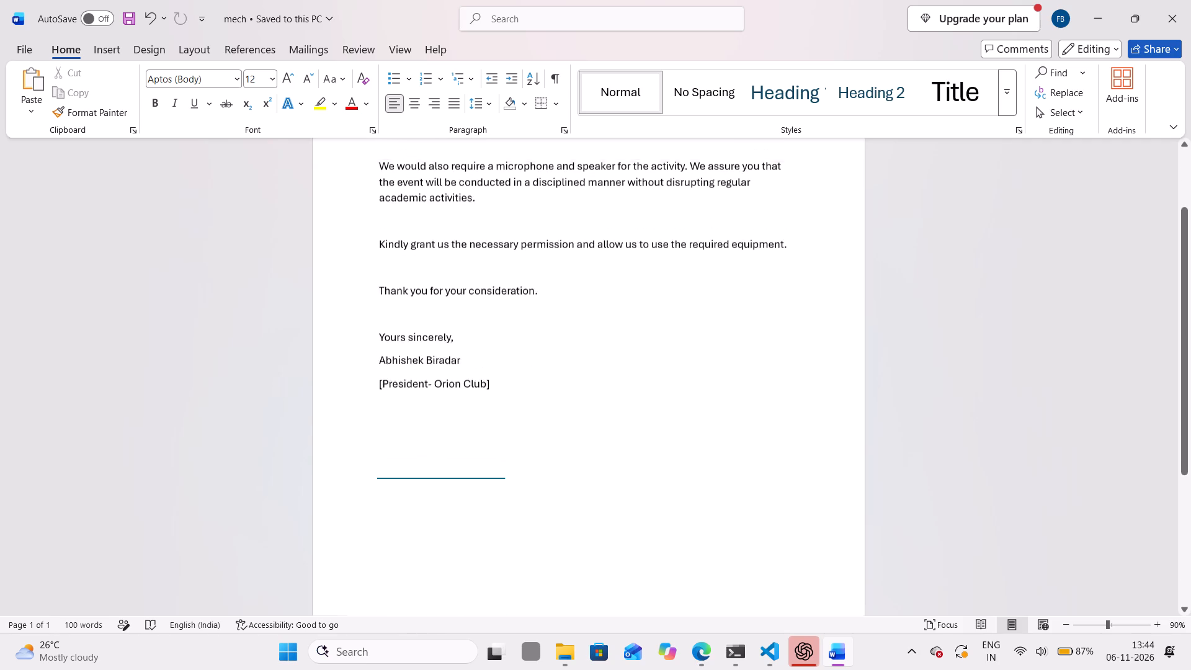
pyautogui.scroll(4, 497, 228)
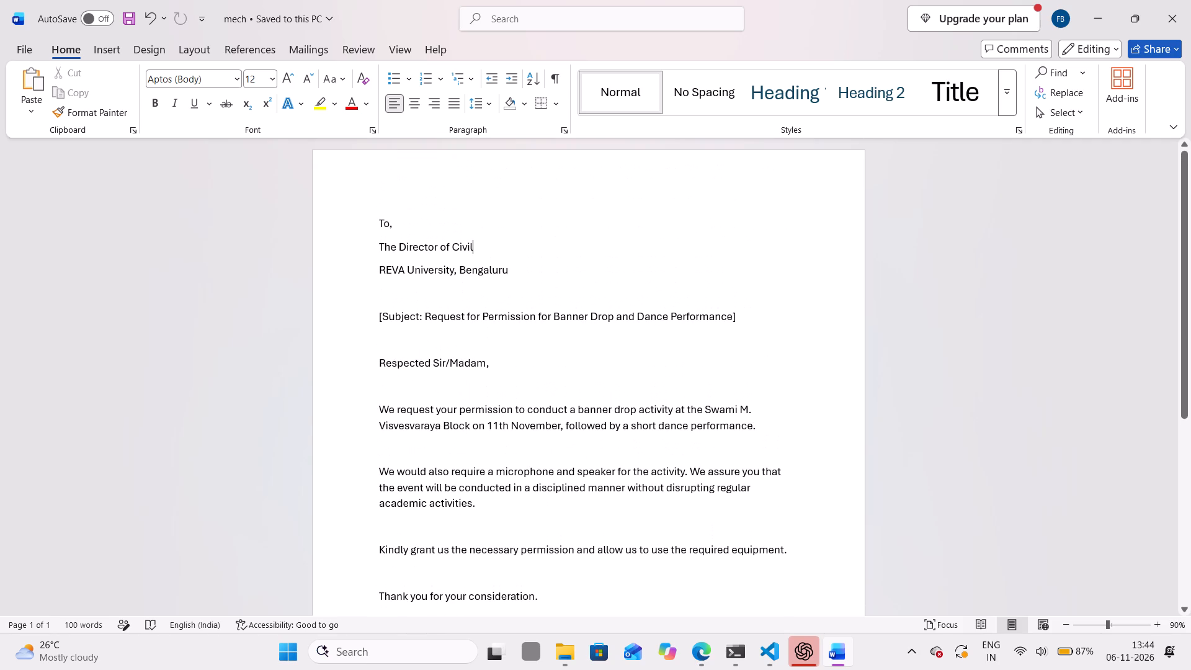
pyautogui.scroll(-1, 497, 228)
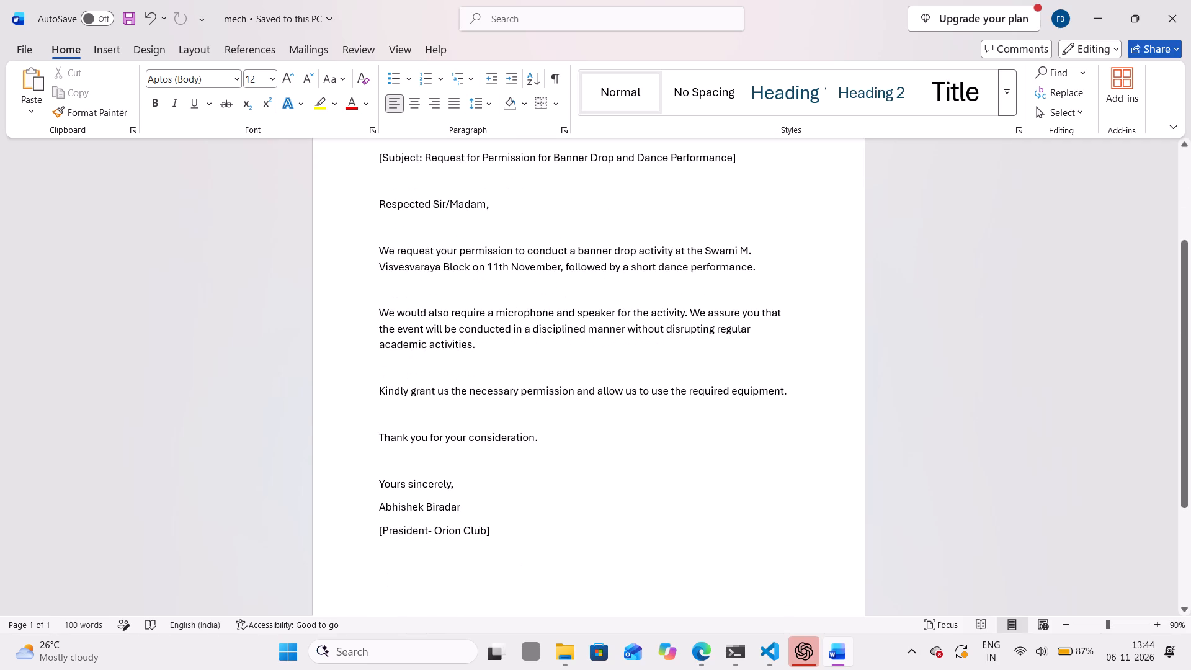
pyautogui.scroll(3, 536, 381)
pyautogui.click(1189, 0)
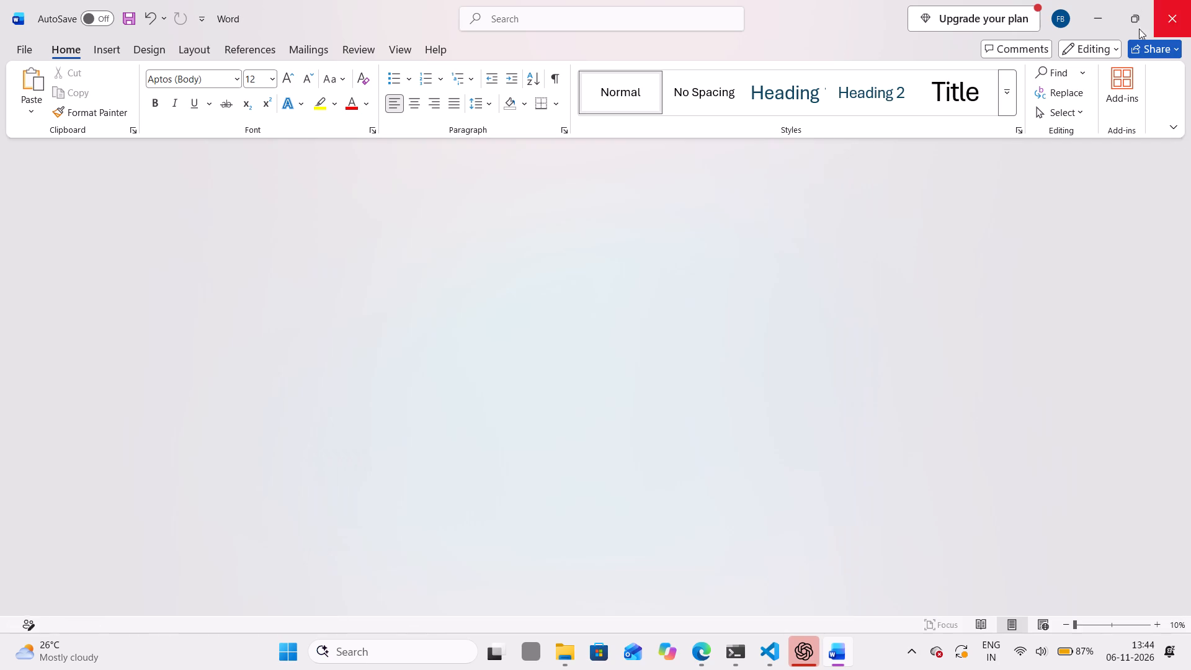
# Find Word through the Windows search and open it again.
pyautogui.click(398, 635)
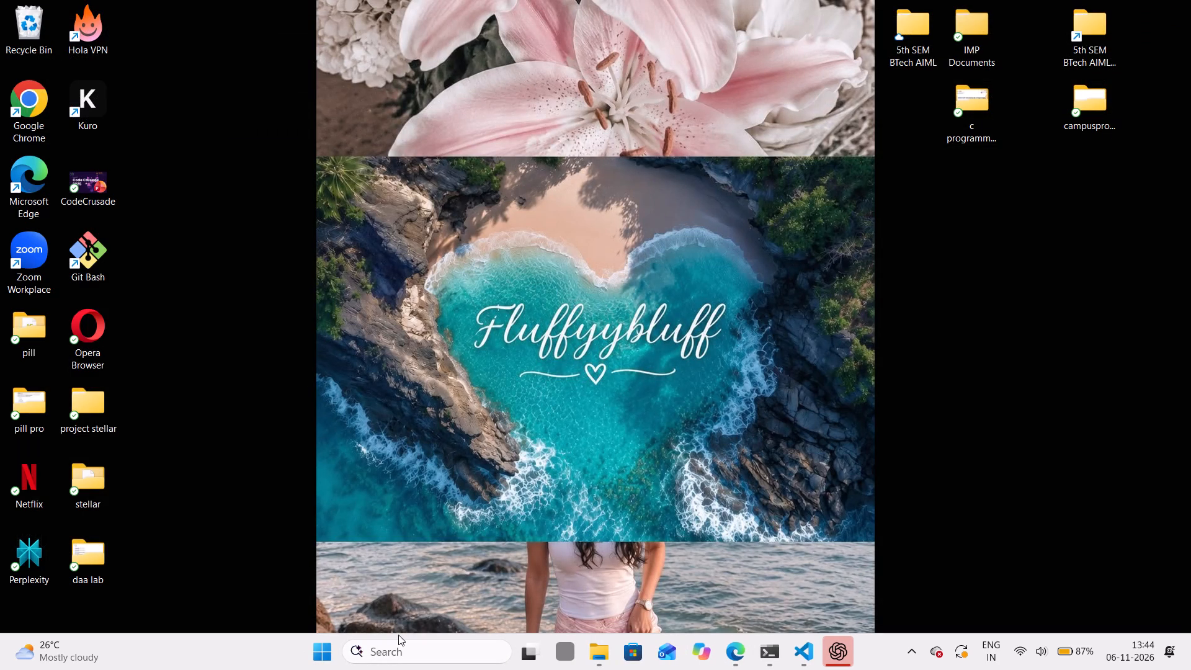
pyautogui.click(398, 643)
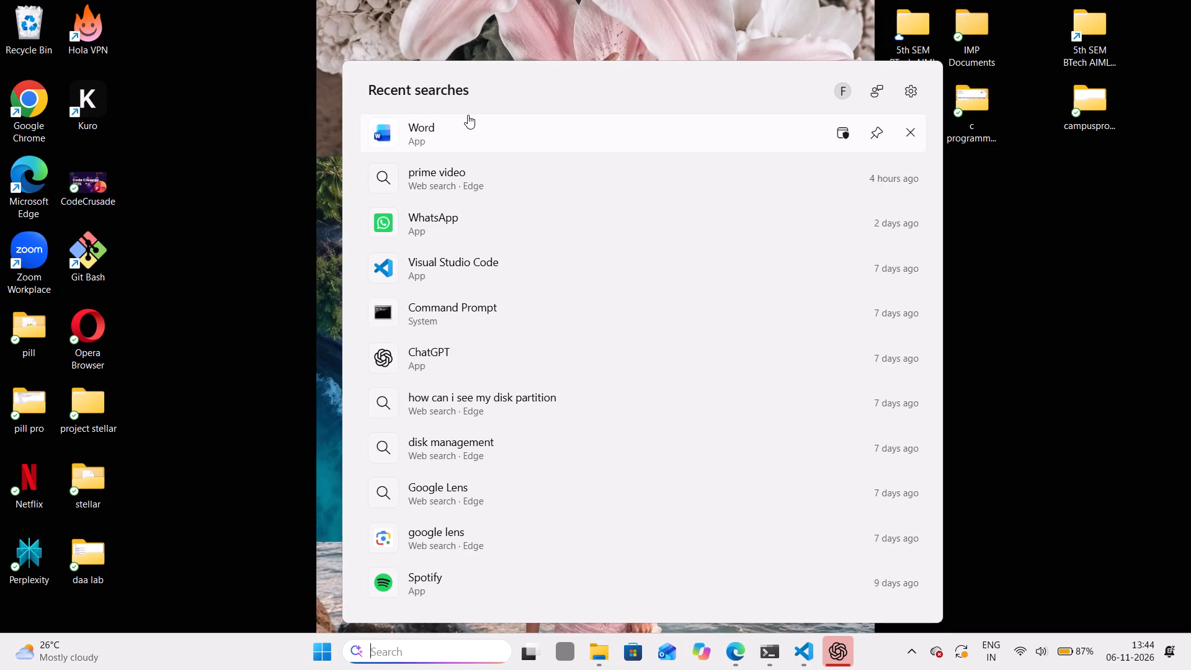
pyautogui.click(468, 115)
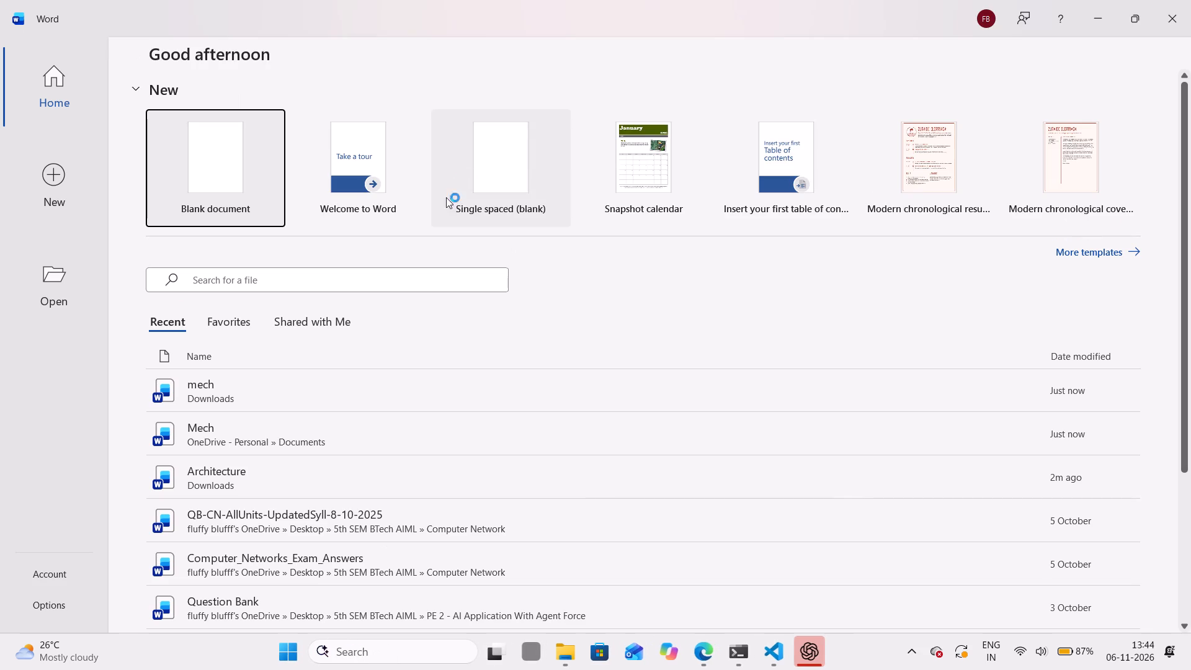
# Create another blank document and paste the copied permission letter into it.
pyautogui.click(252, 185)
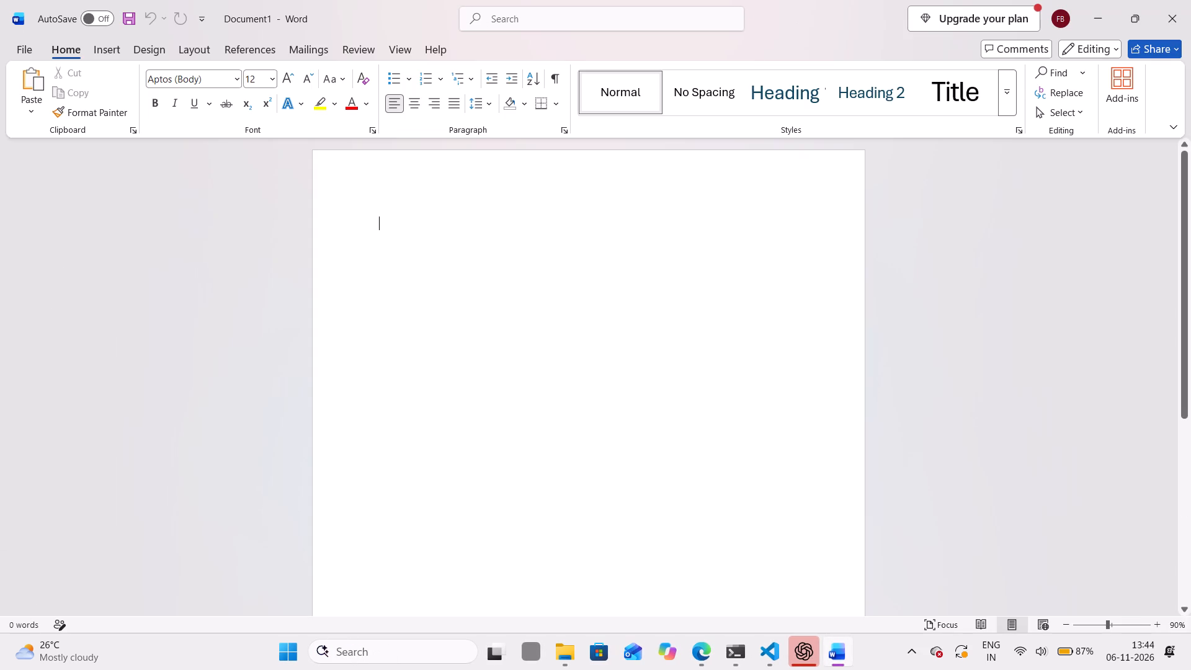
pyautogui.hotkey('ctrl', 'v')
pyautogui.scroll(1, 480, 210)
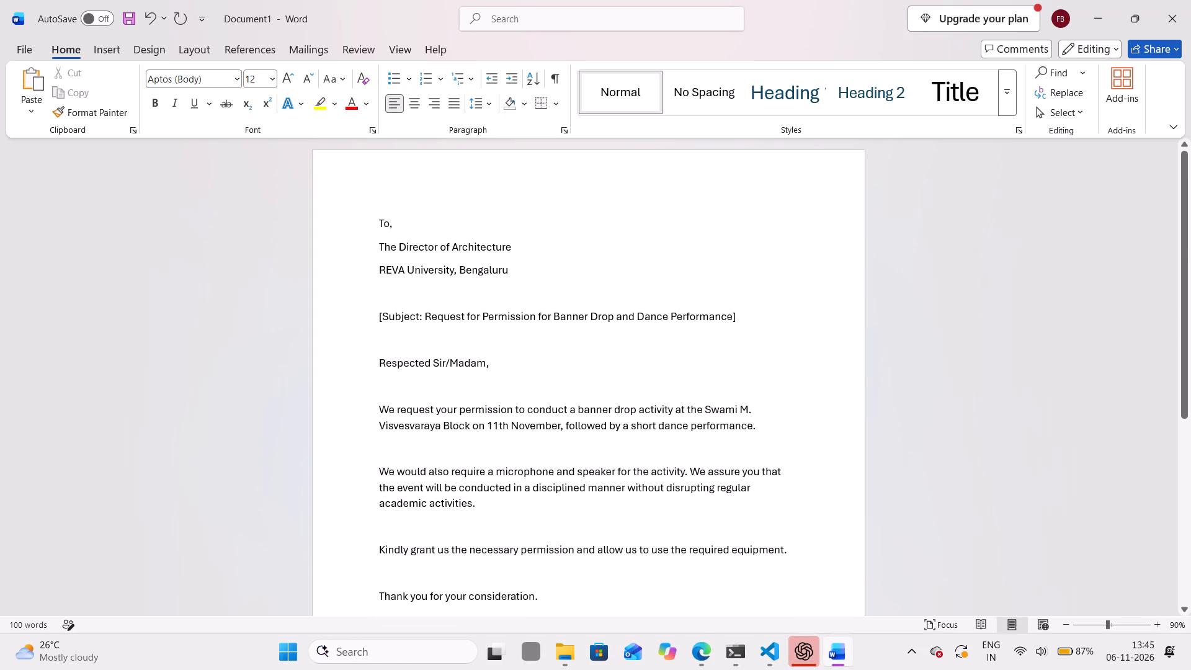
# Change the addressee line of the pasted letter from Architecture to "The Director of CSE".
pyautogui.moveTo(511, 244); pyautogui.dragTo(453, 246)
pyautogui.press('BackSpace')
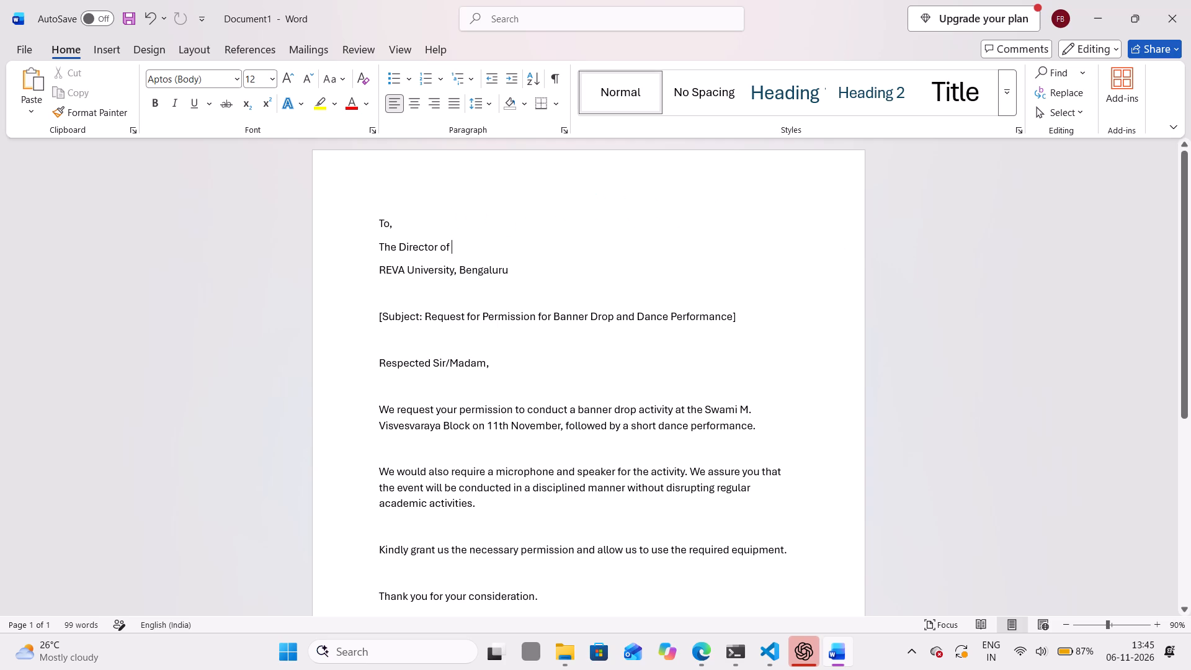
pyautogui.hotkey('shift', 'c')
pyautogui.write('SE')
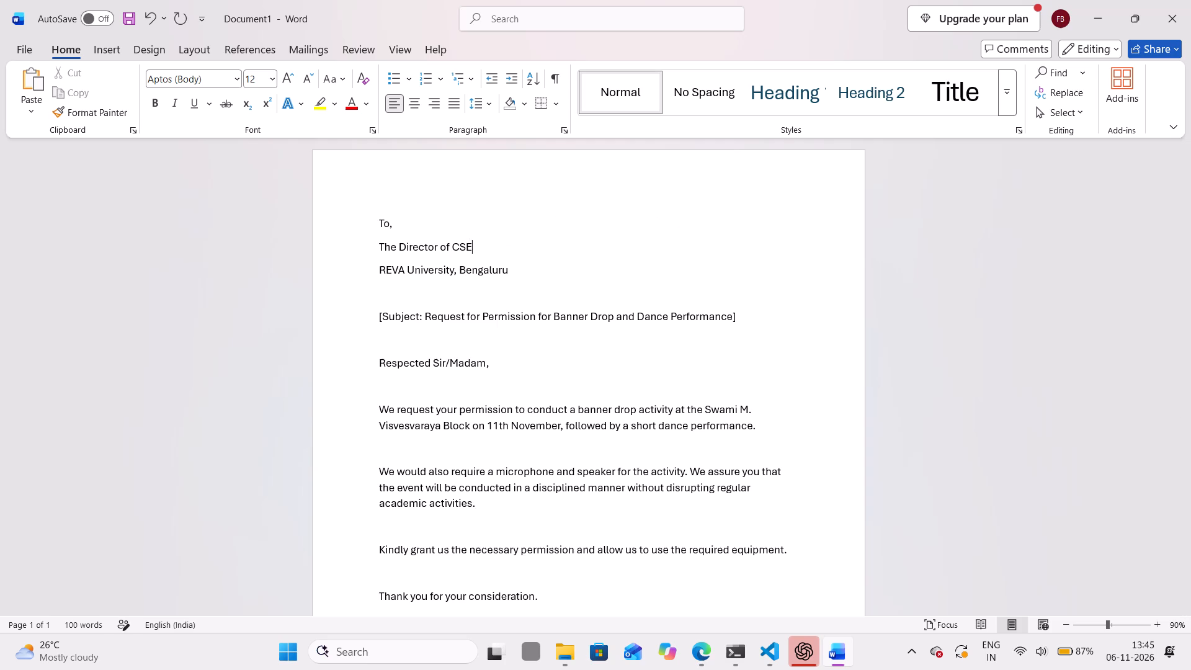
pyautogui.press('space')
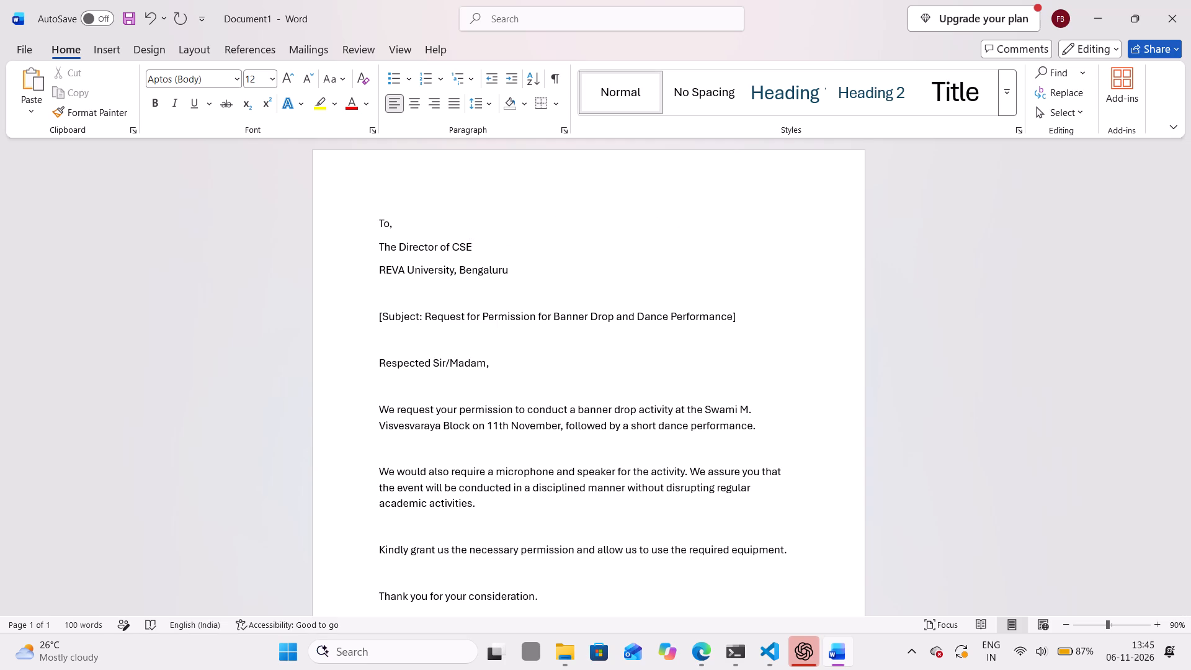
# Save the CSE letter as "cse" in the OneDrive Documents folder, look it over and close it.
pyautogui.scroll(-2, 453, 246)
pyautogui.scroll(2, 453, 246)
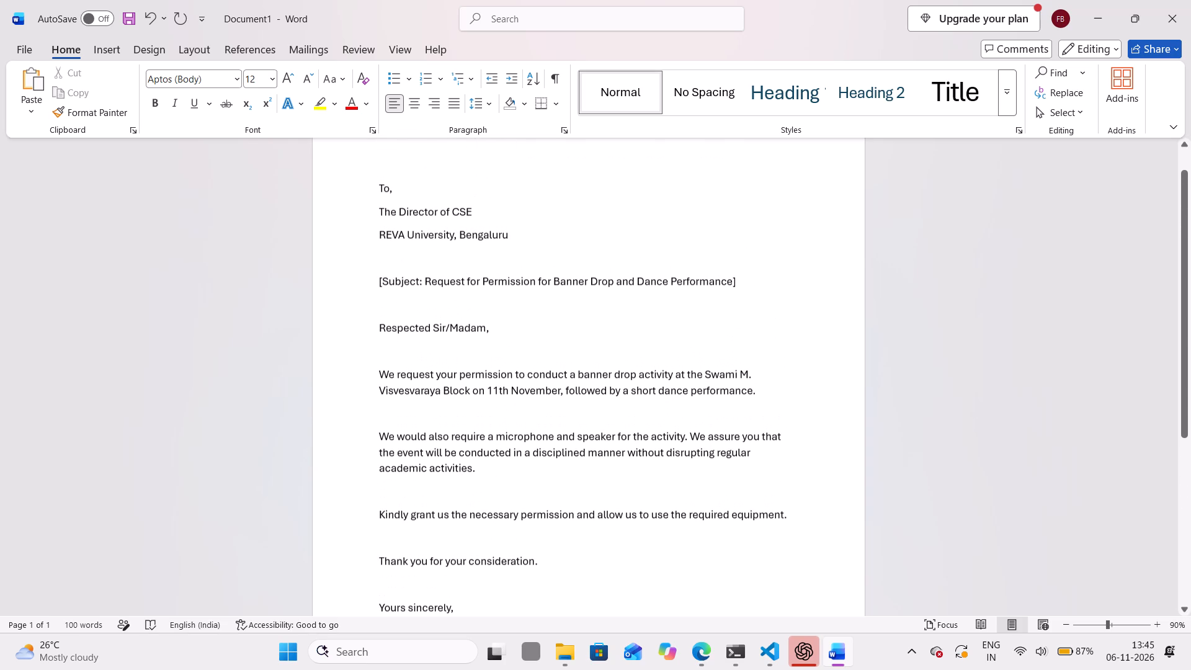
pyautogui.hotkey('ctrl', 's')
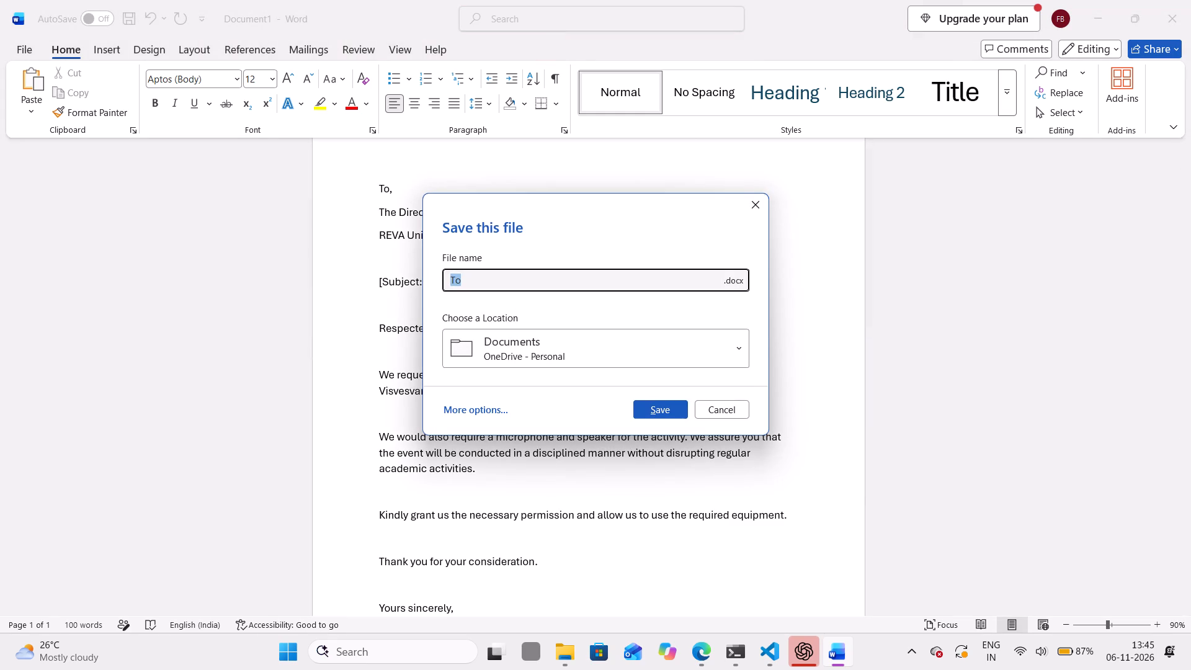
pyautogui.press('BackSpace')
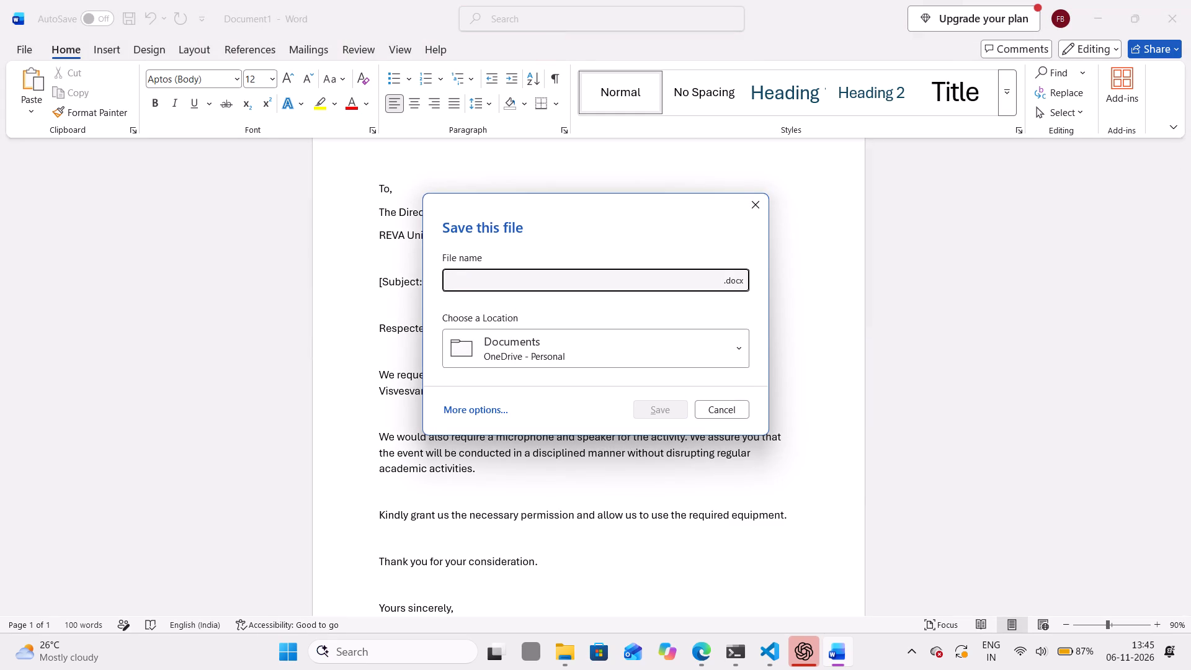
pyautogui.write('cse')
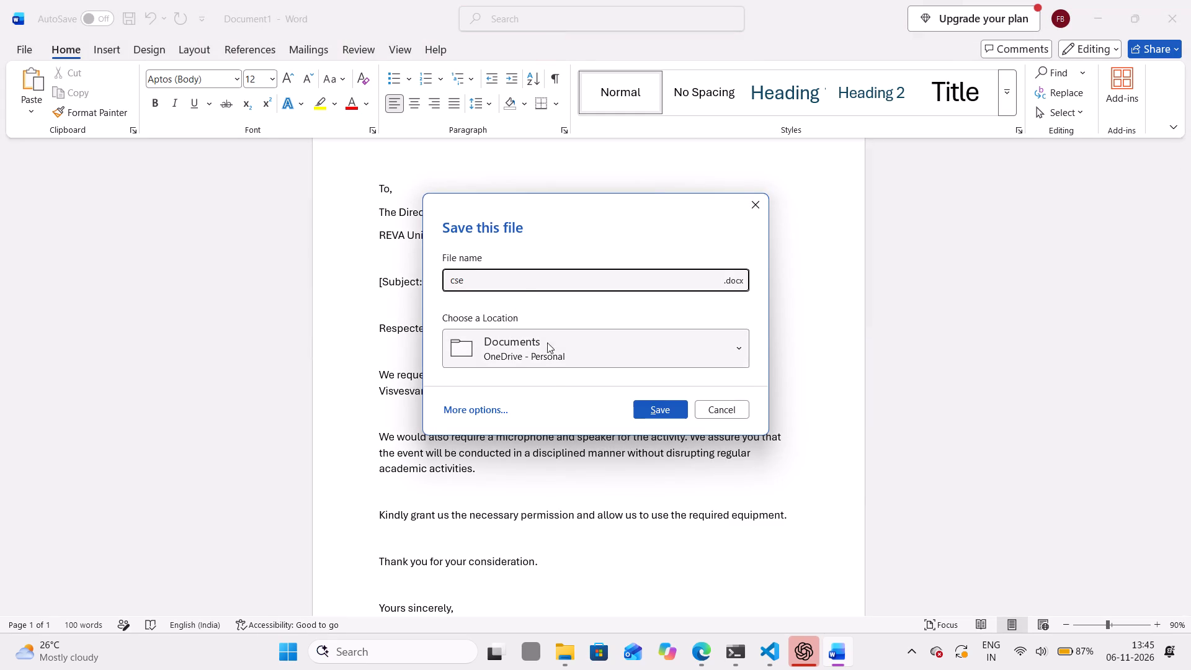
pyautogui.moveTo(633, 200); pyautogui.dragTo(648, 246)
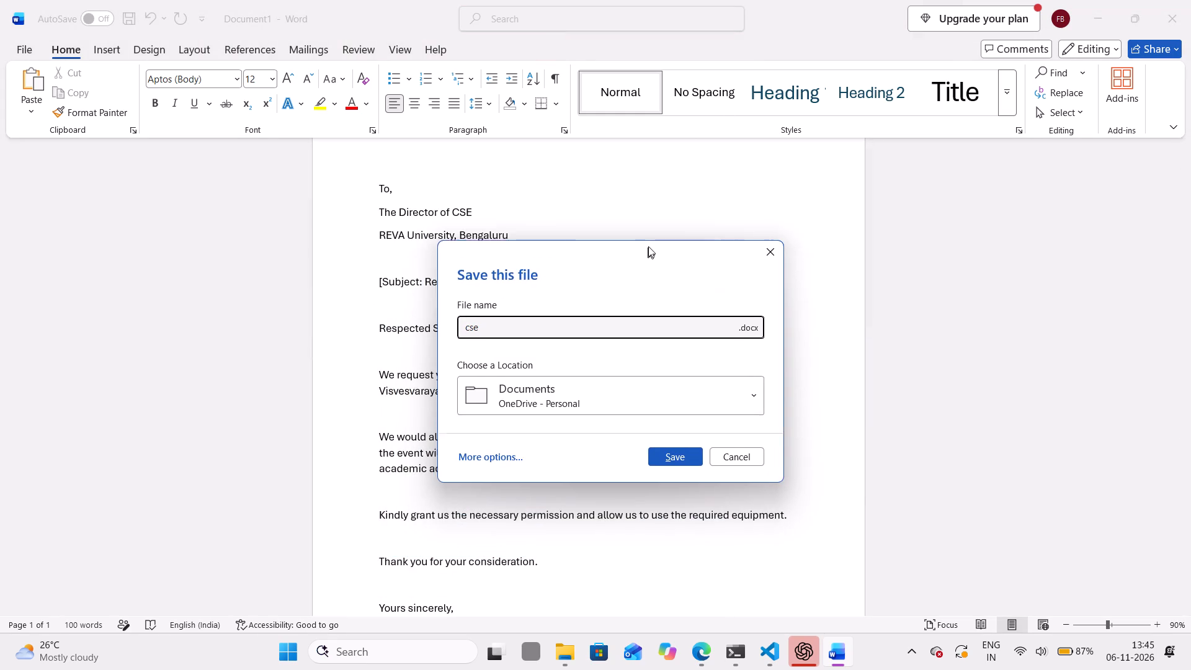
pyautogui.moveTo(648, 246); pyautogui.dragTo(649, 246)
pyautogui.click(681, 450)
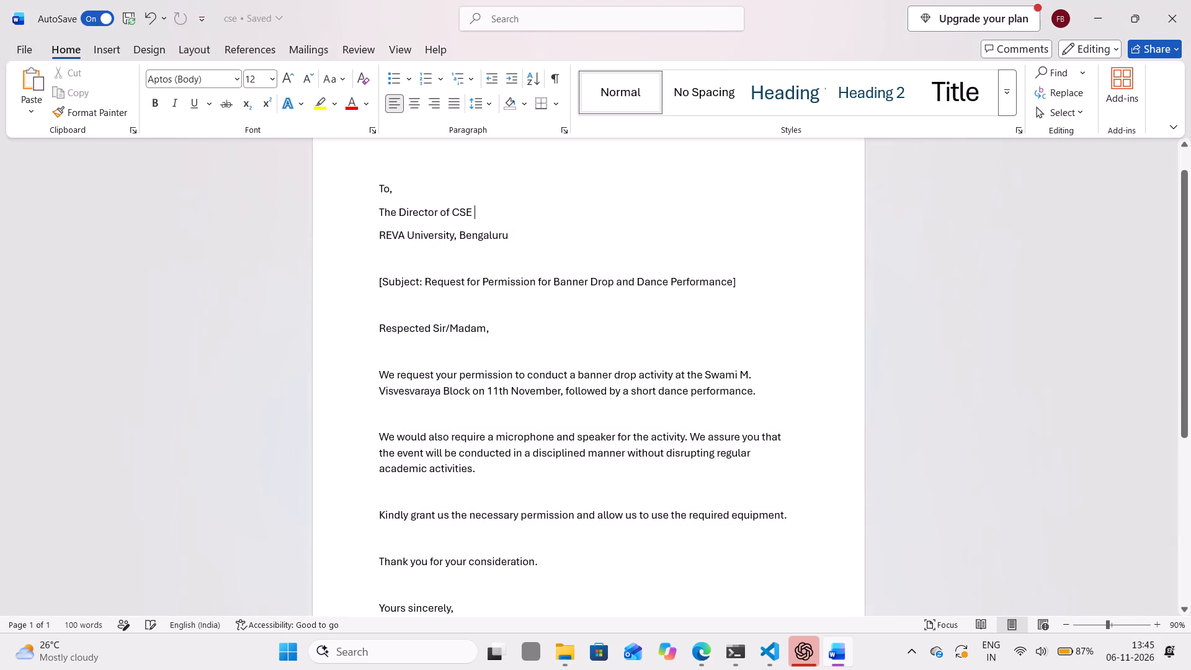
pyautogui.scroll(-1, 681, 450)
pyautogui.scroll(3, 681, 450)
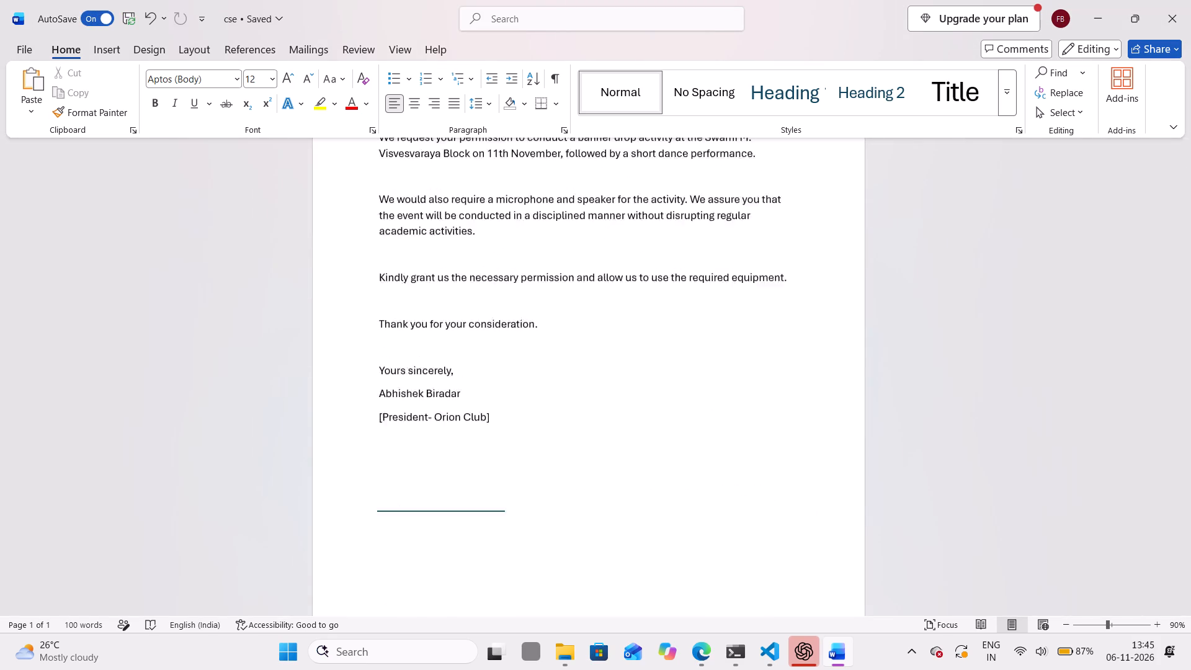
pyautogui.click(1190, 0)
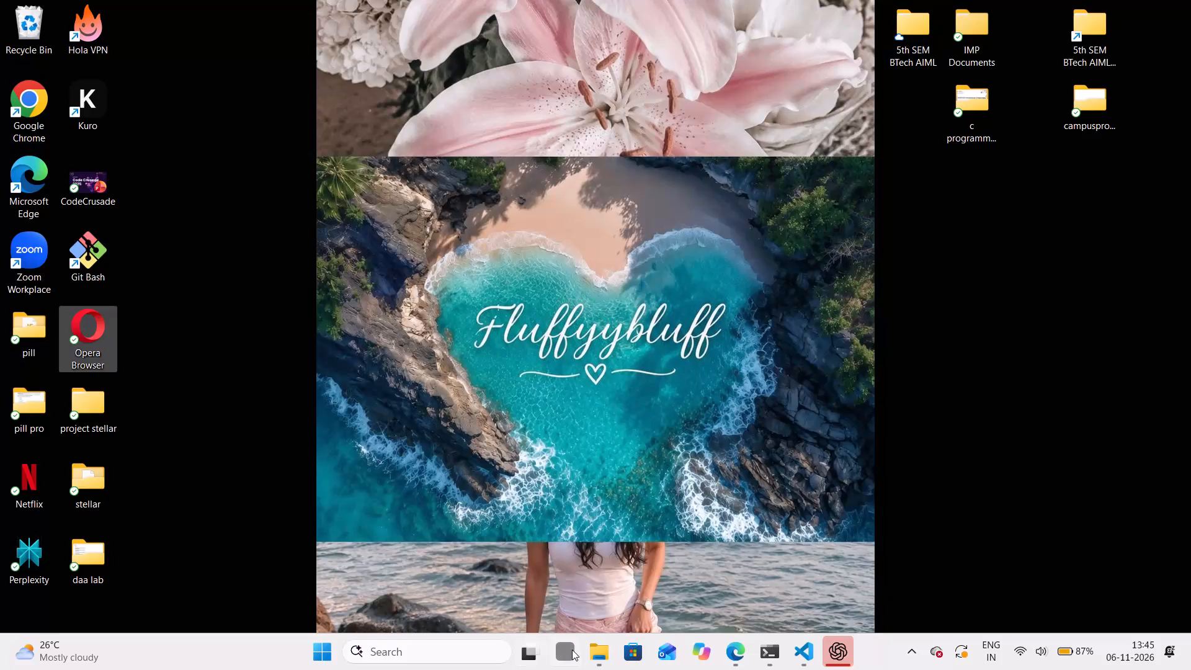
# In File Explorer's Home, open the recent "mech" document to check its addressee, and close it again.
pyautogui.click(609, 651)
pyautogui.click(560, 592)
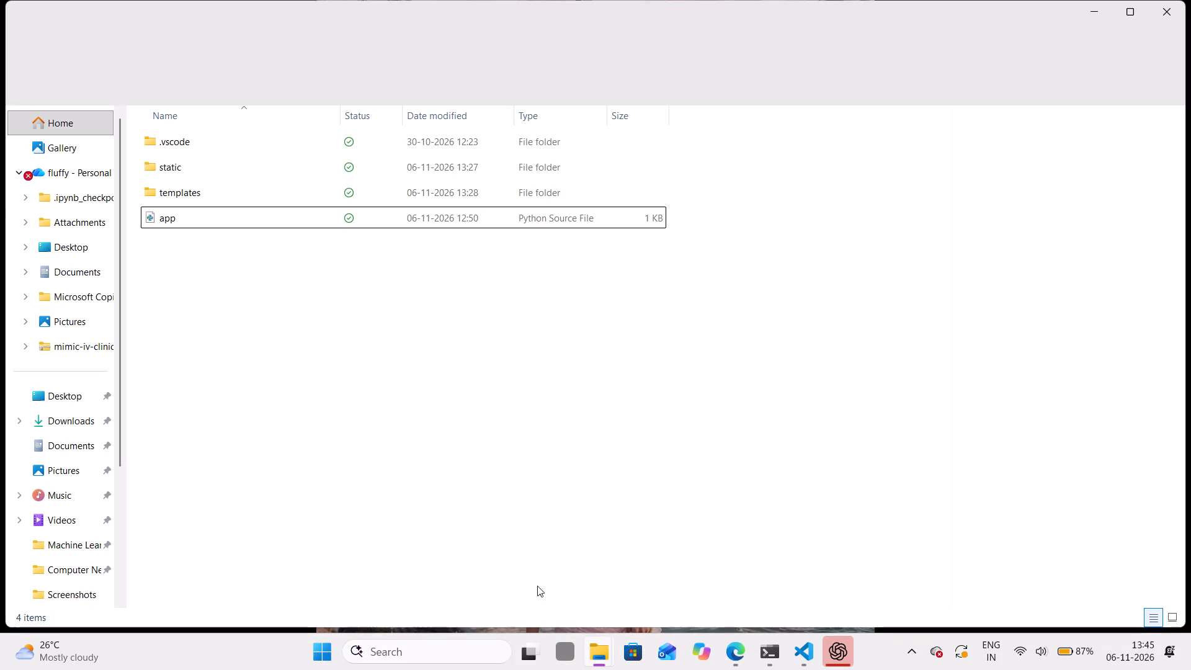
pyautogui.scroll(2, 66, 208)
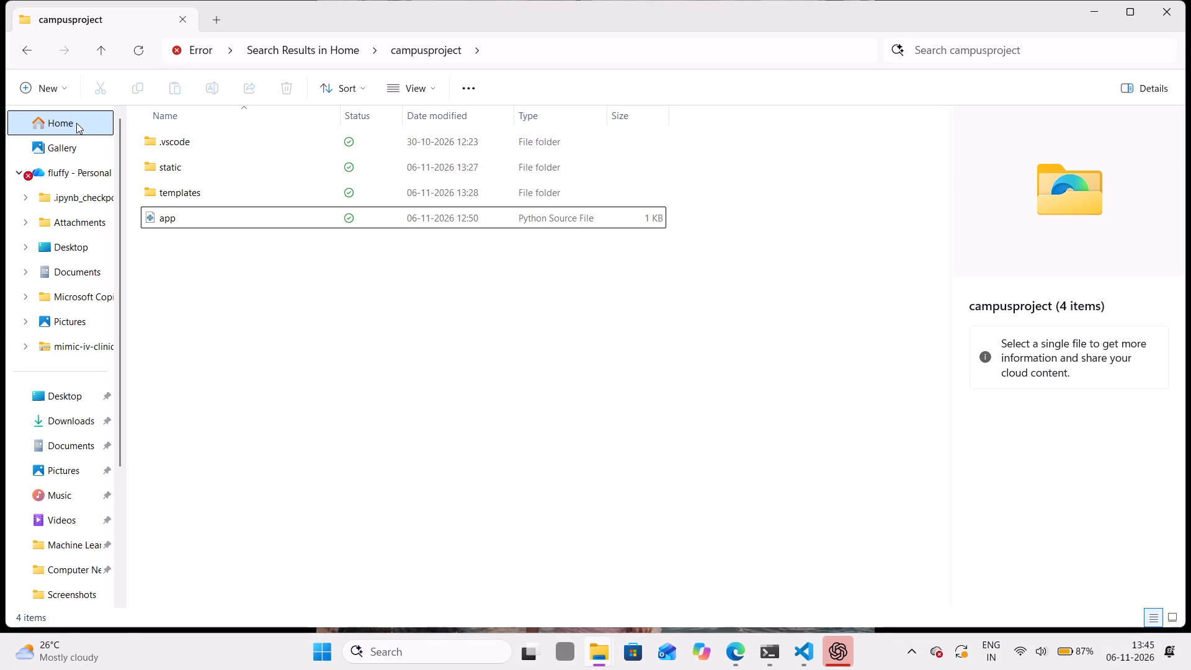
pyautogui.click(76, 123)
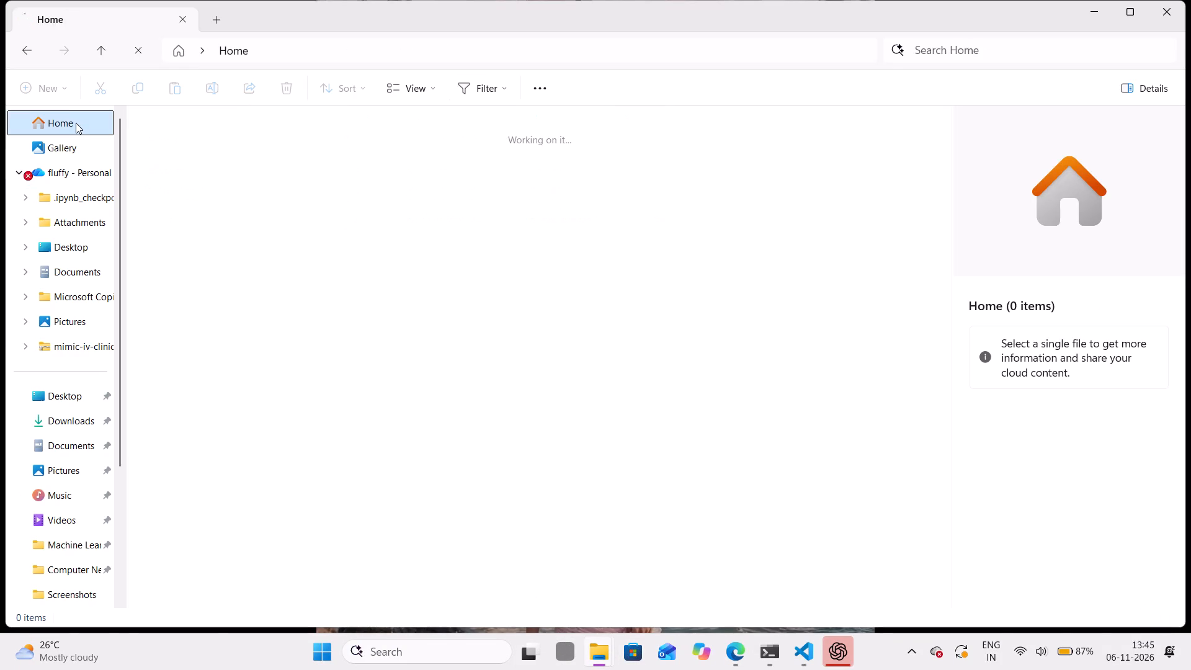
pyautogui.scroll(-1, 276, 347)
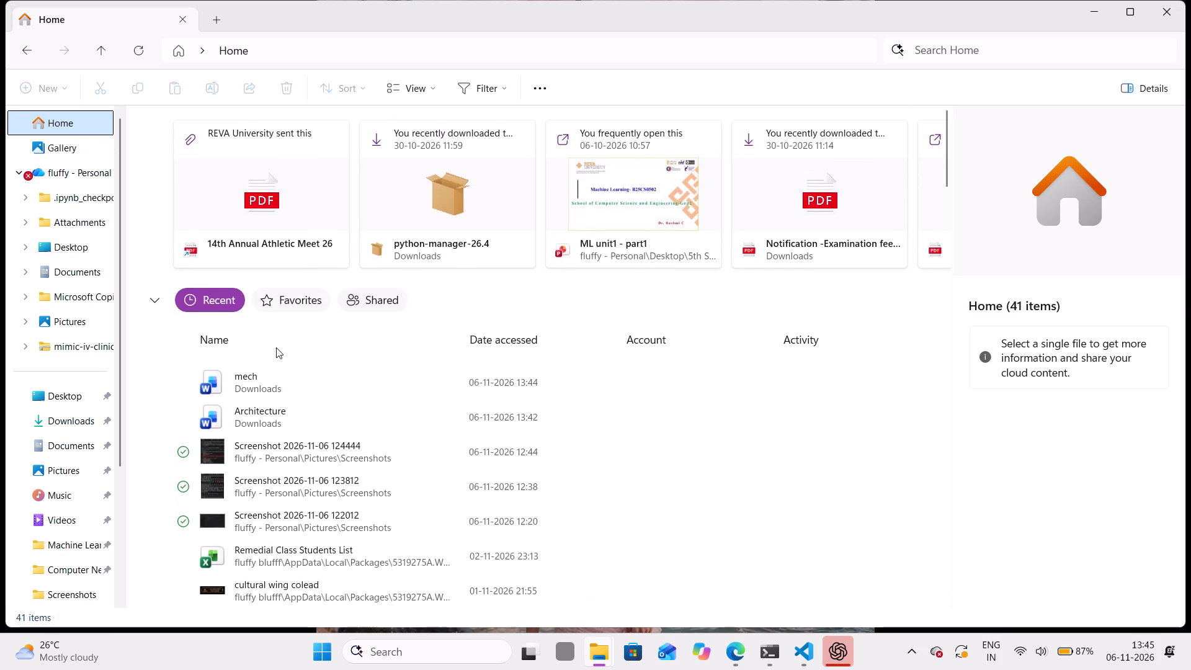
pyautogui.scroll(-1, 276, 347)
pyautogui.doubleClick(280, 346)
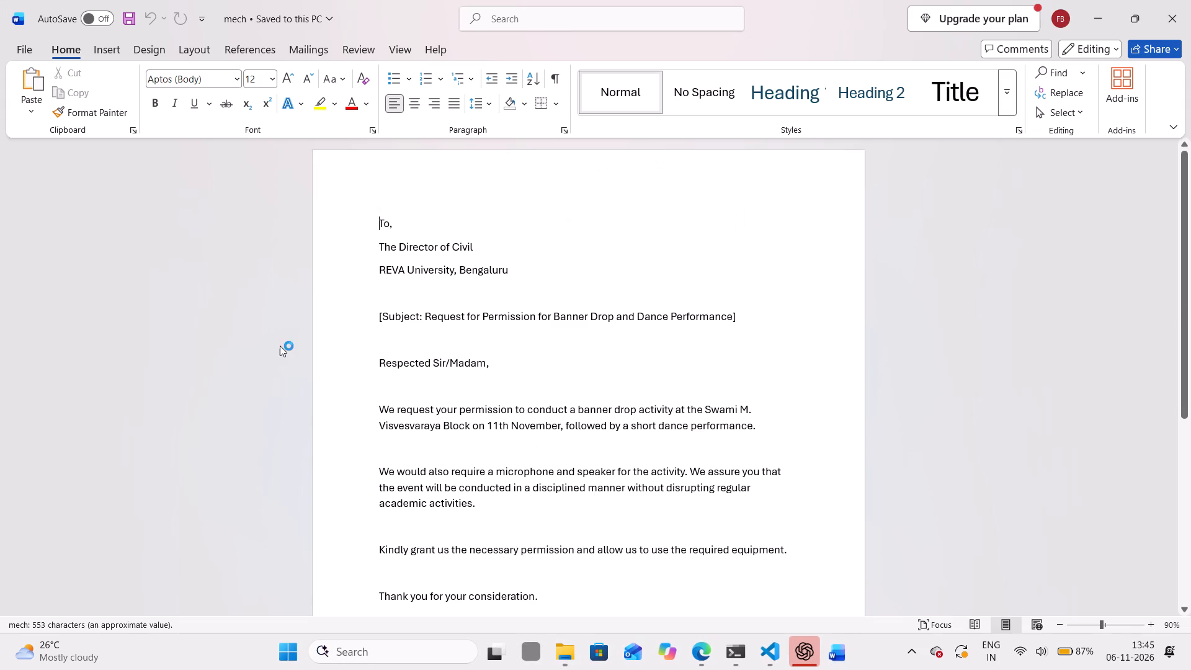
pyautogui.click(1190, 0)
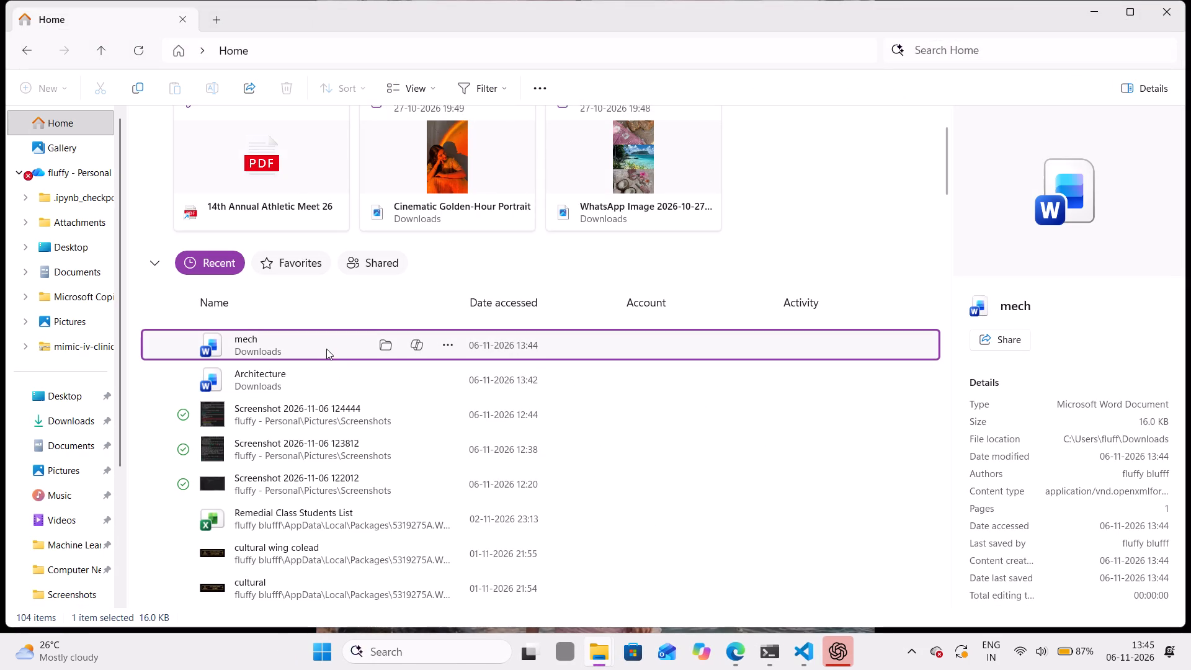
# Bring up the available file actions for the "mech" document in the recent files list.
pyautogui.click(449, 339)
pyautogui.click(448, 342)
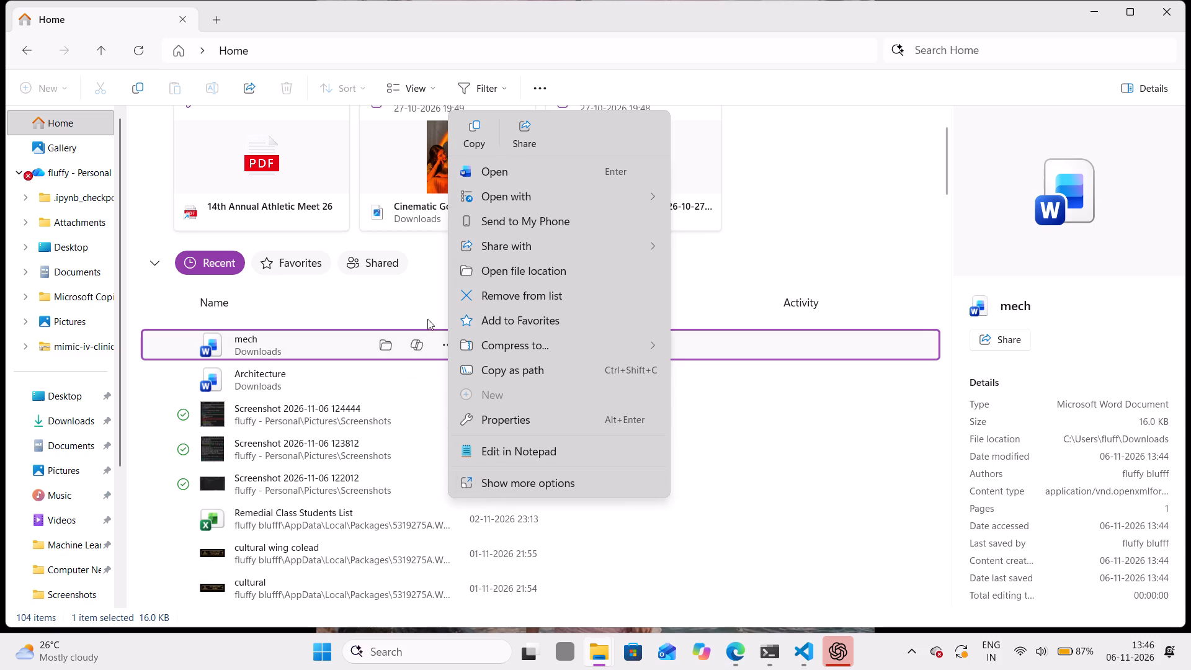
pyautogui.click(305, 329)
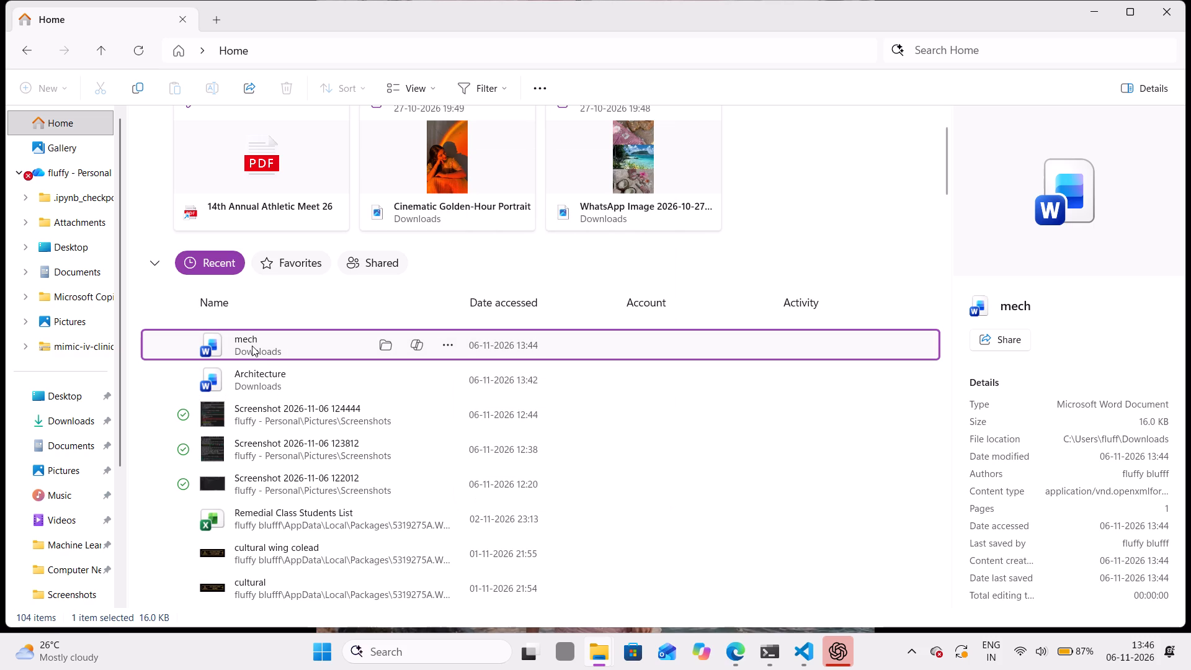
pyautogui.rightClick(252, 346)
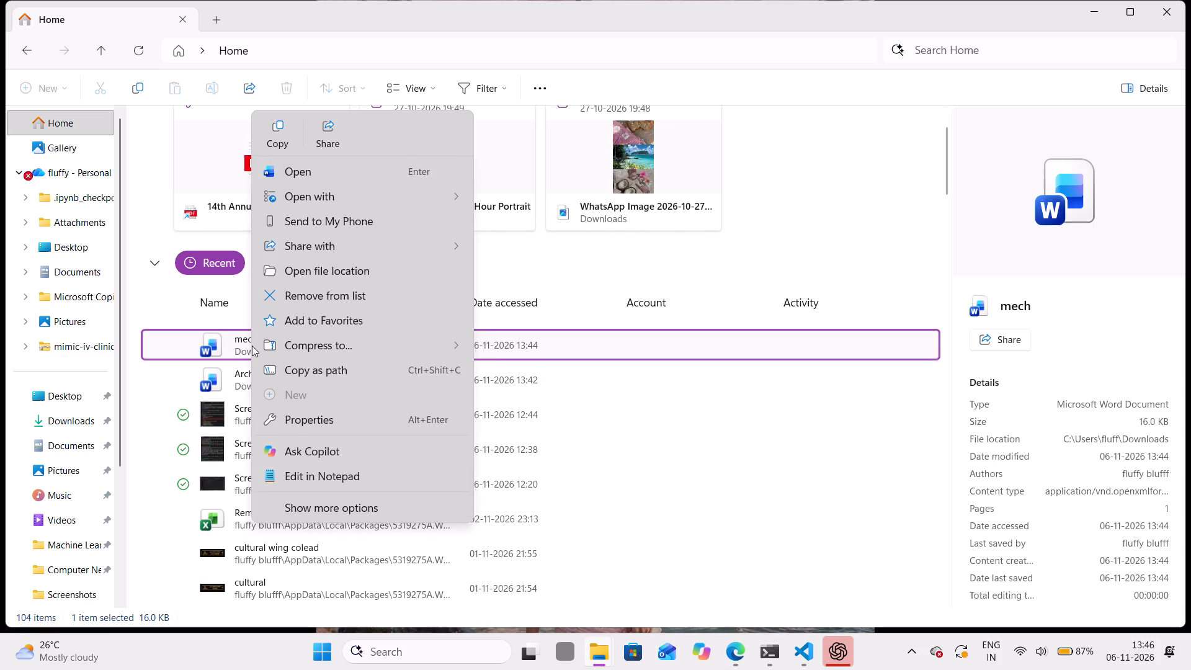
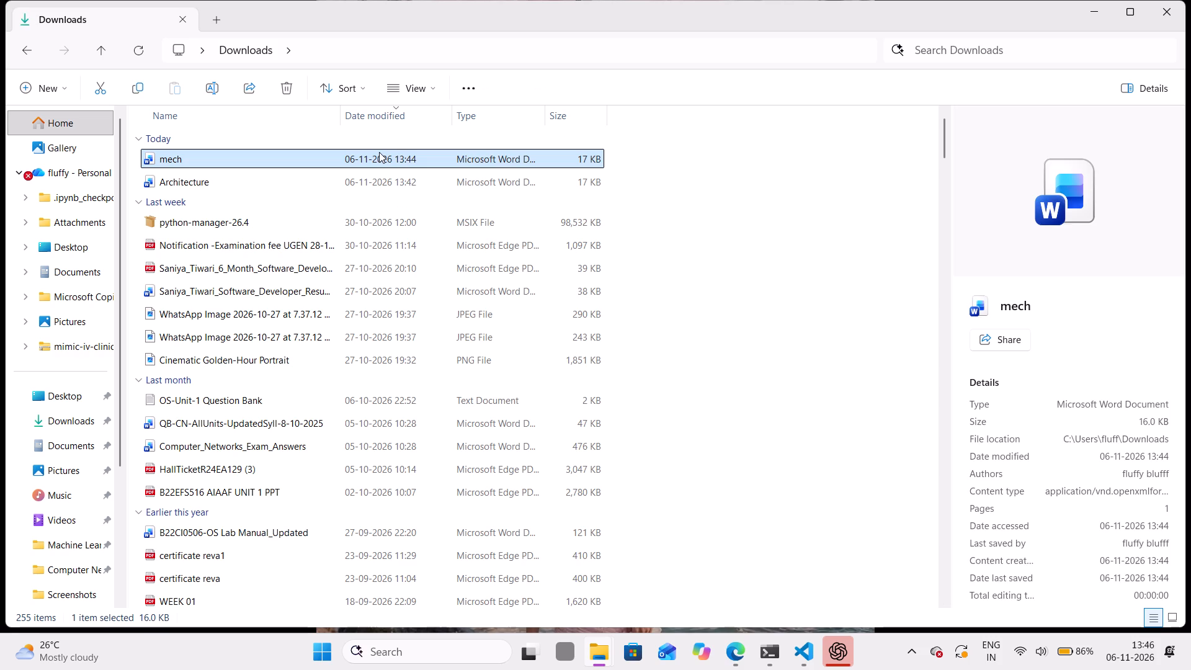
# Rename the "mech" Word document in the Downloads folder as "civil".
pyautogui.rightClick(254, 156)
pyautogui.click(375, 183)
pyautogui.write('civil')
pyautogui.moveTo(827, 197); pyautogui.dragTo(774, 158)
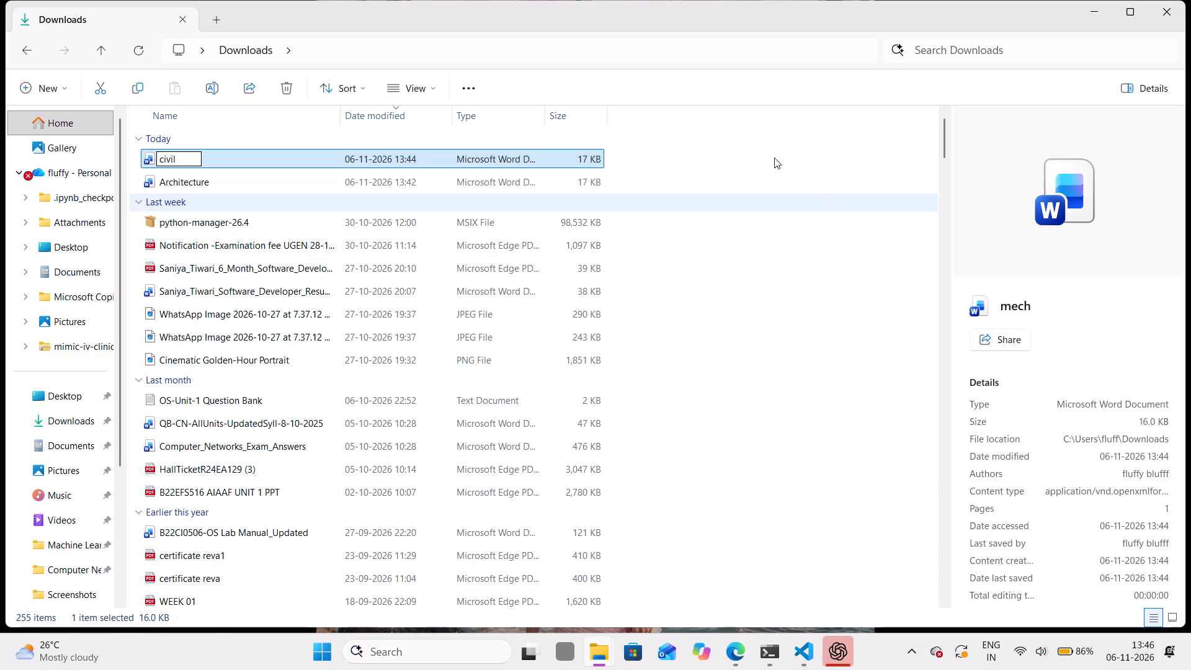
pyautogui.moveTo(774, 158); pyautogui.dragTo(773, 156)
pyautogui.click(773, 156)
# Open the "Architecture" document from Downloads to check its addressee and letter text, and close it again.
pyautogui.doubleClick(269, 183)
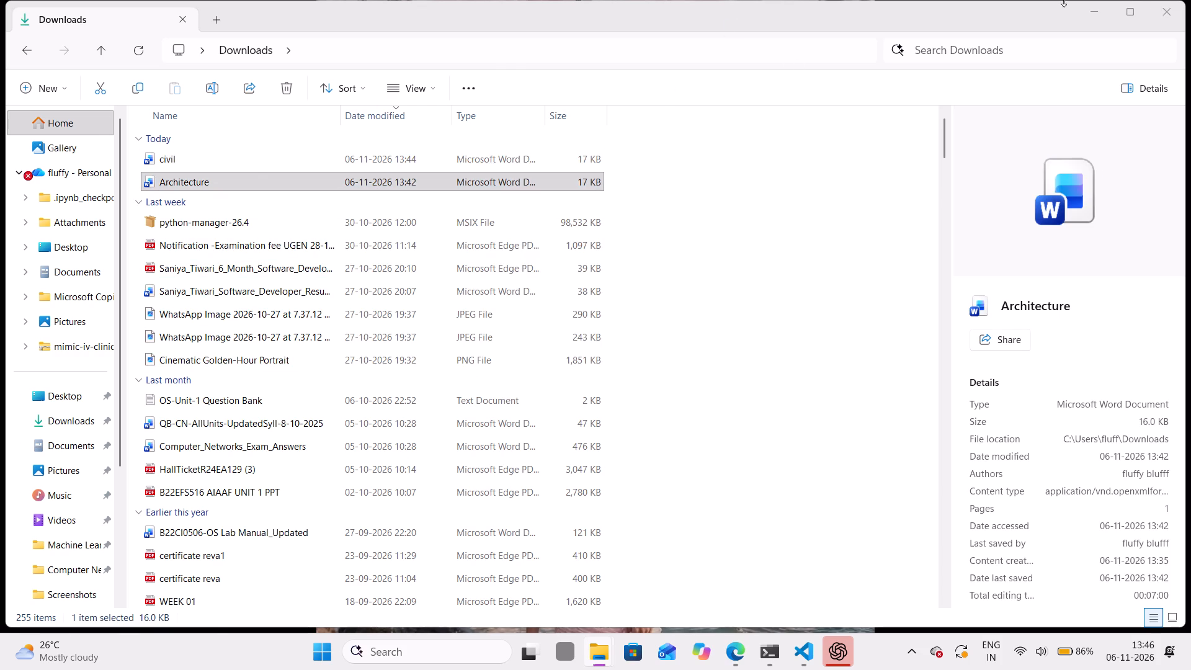
pyautogui.scroll(-1, 480, 517)
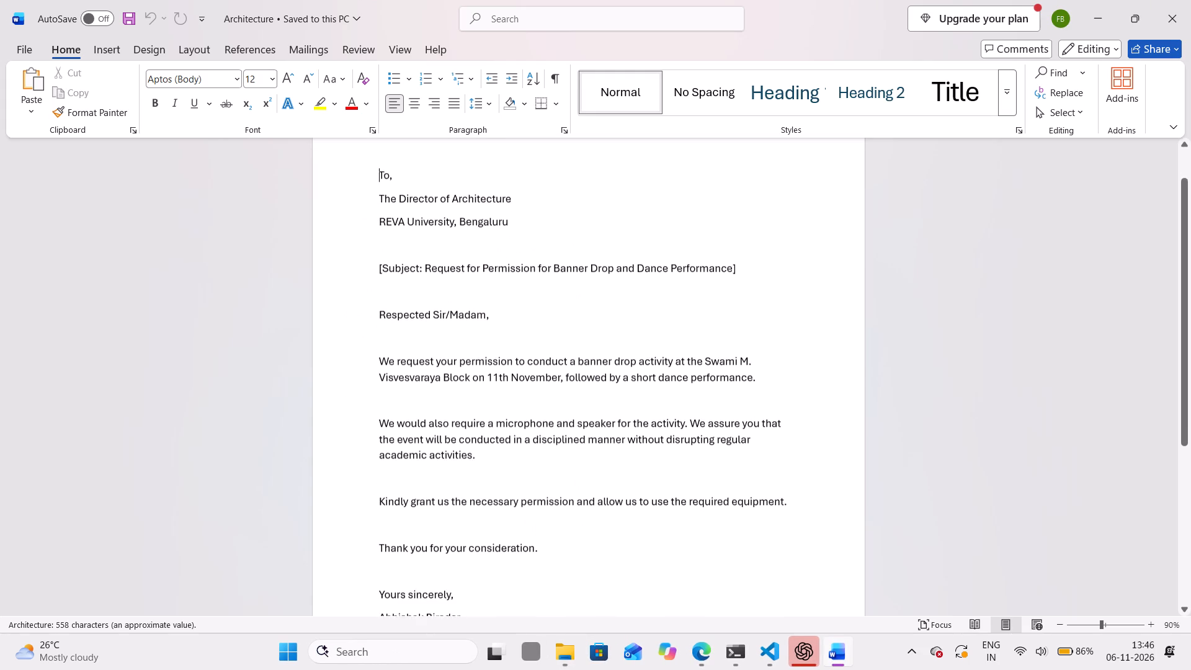
pyautogui.scroll(-1, 480, 517)
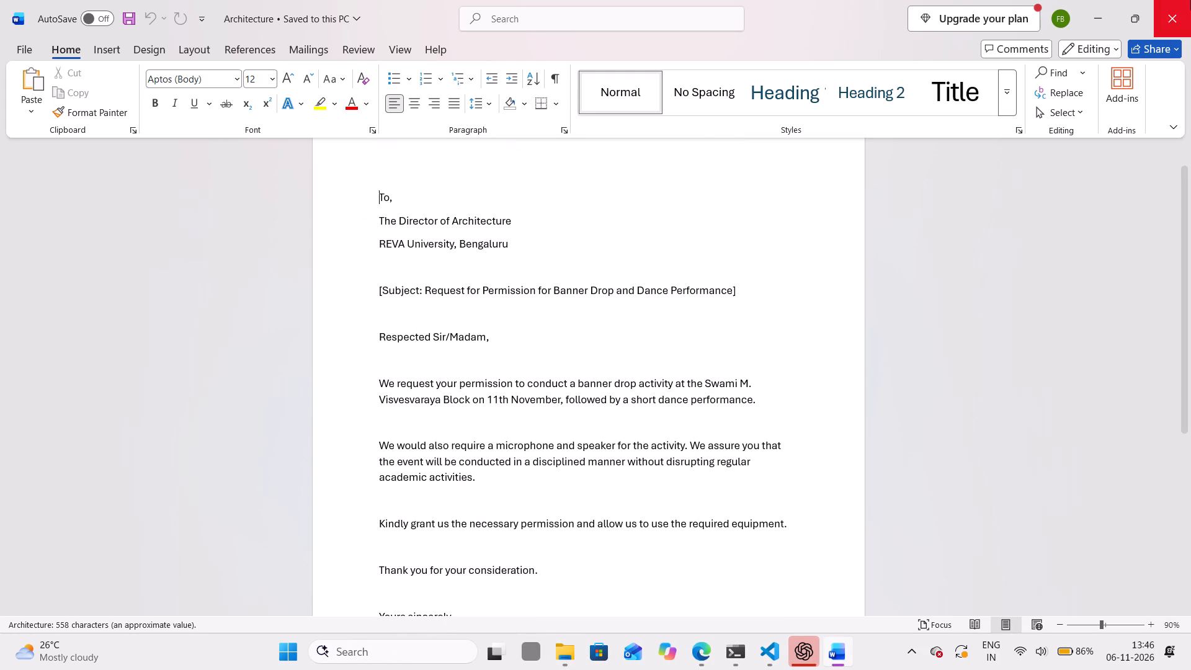
pyautogui.click(1189, 0)
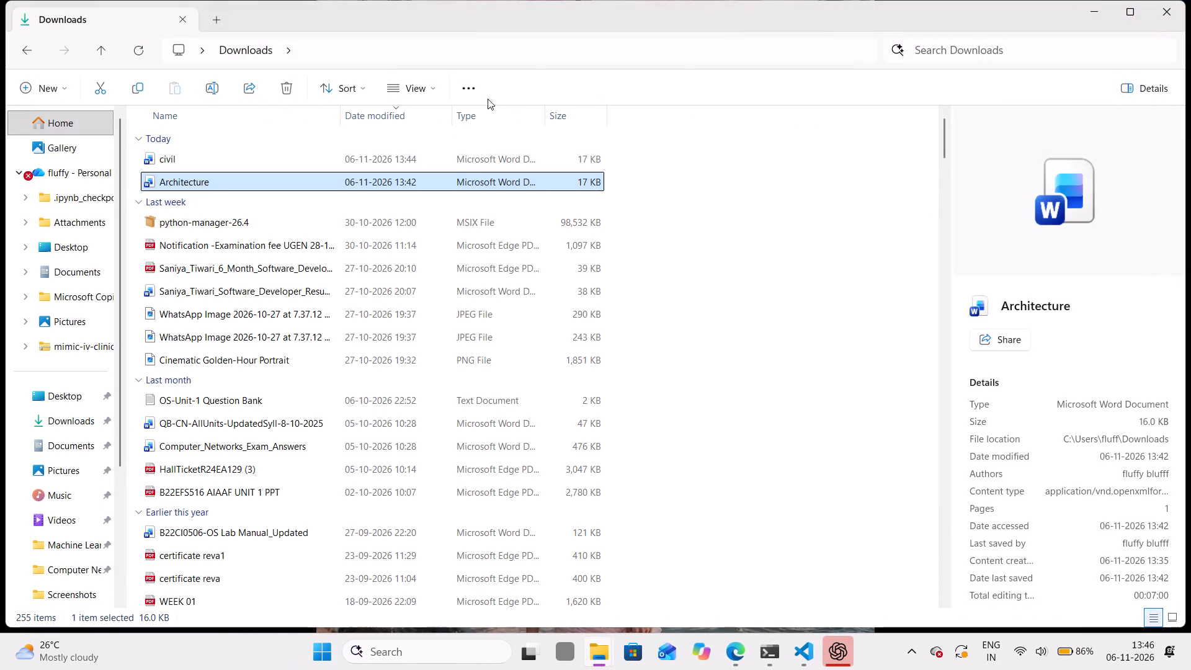
# Select the "civil" and "Architecture" documents together in the Downloads folder.
pyautogui.moveTo(631, 154); pyautogui.dragTo(558, 174)
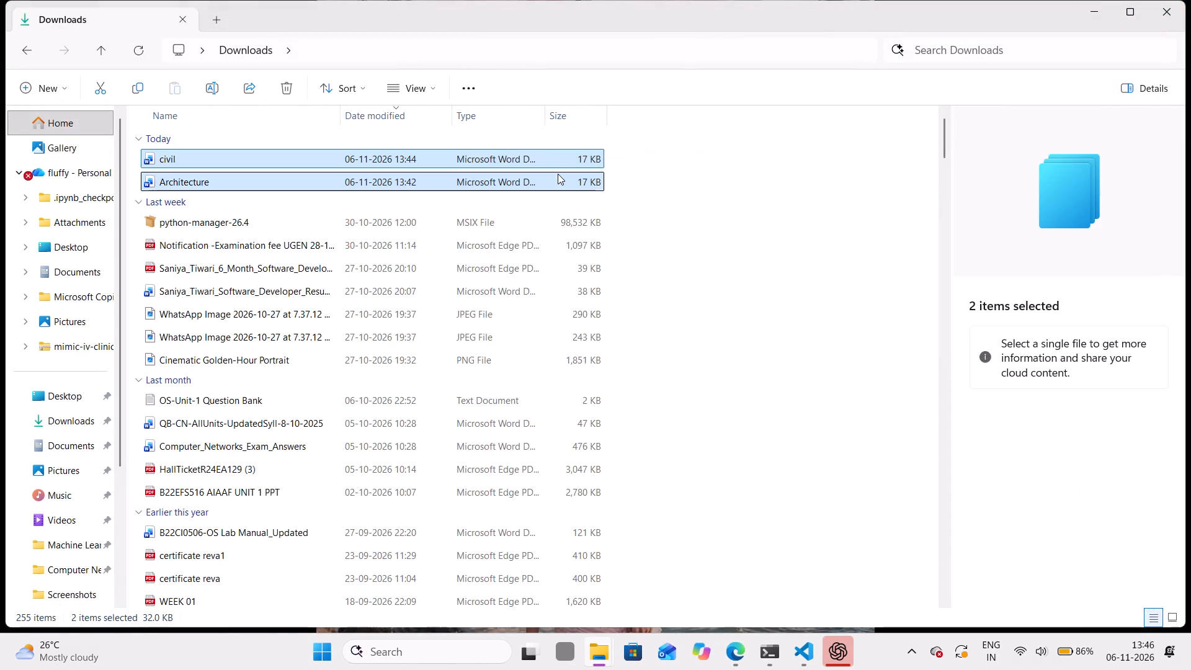
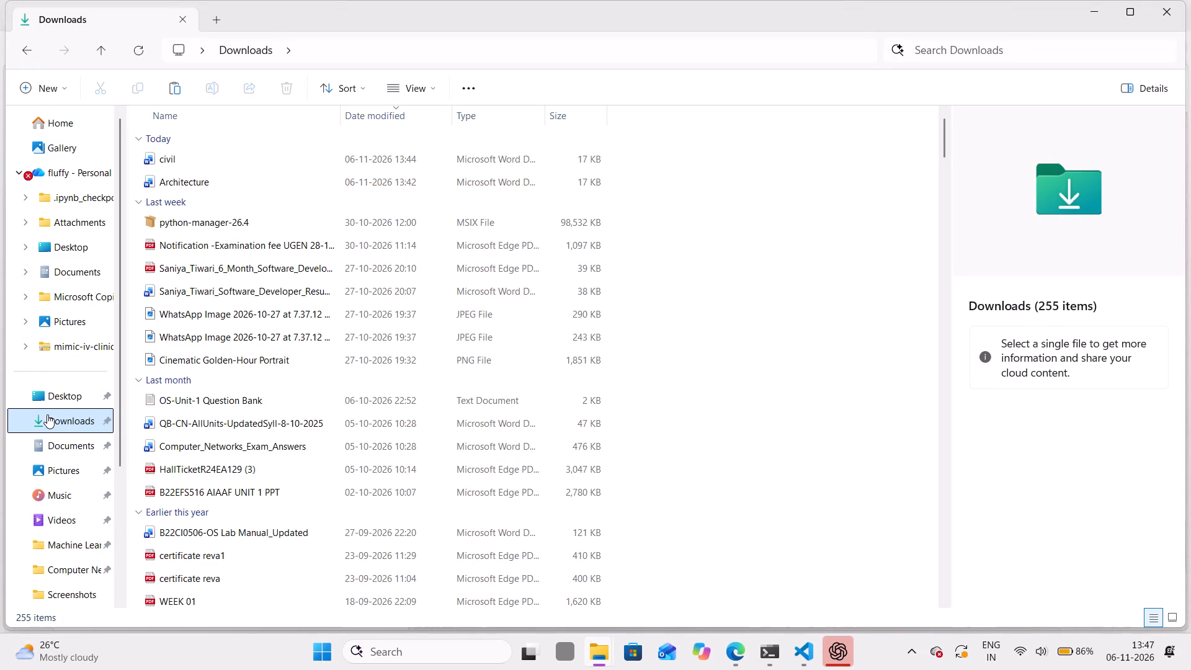
# Go from the Downloads folder to the Desktop folder in the personal cloud storage and view its contents.
pyautogui.click(47, 414)
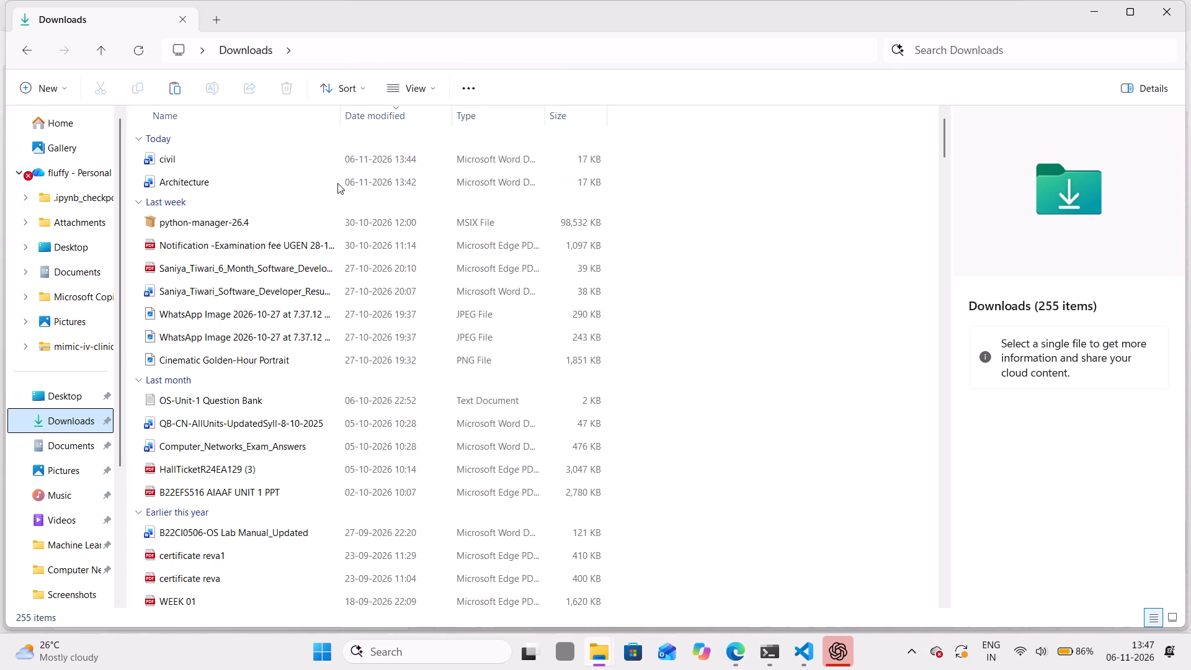
pyautogui.click(47, 253)
pyautogui.scroll(1, 47, 253)
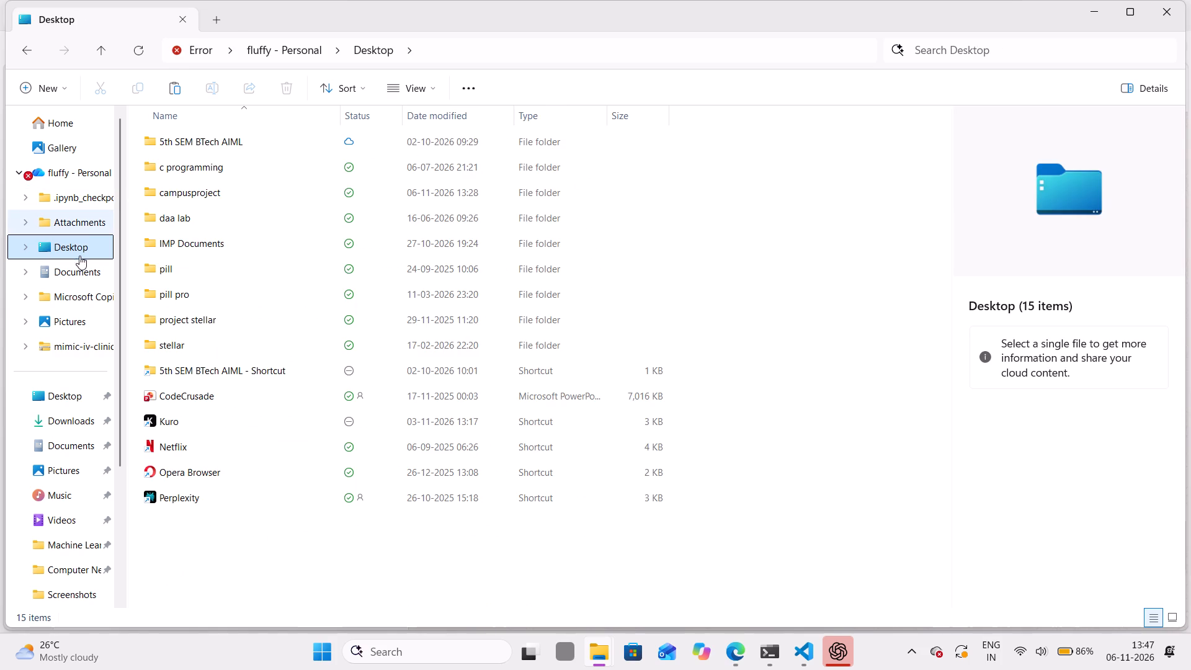
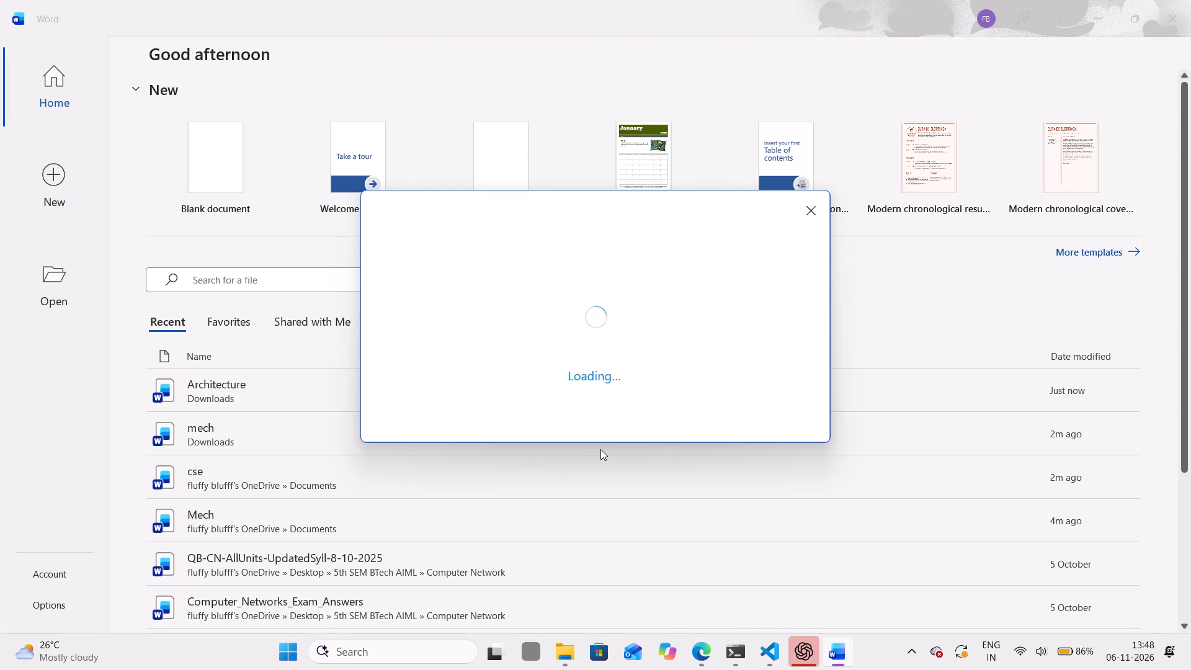
# Dismiss the sharing dialog for "Mech.docx" without sending it or copying a link.
pyautogui.click(811, 210)
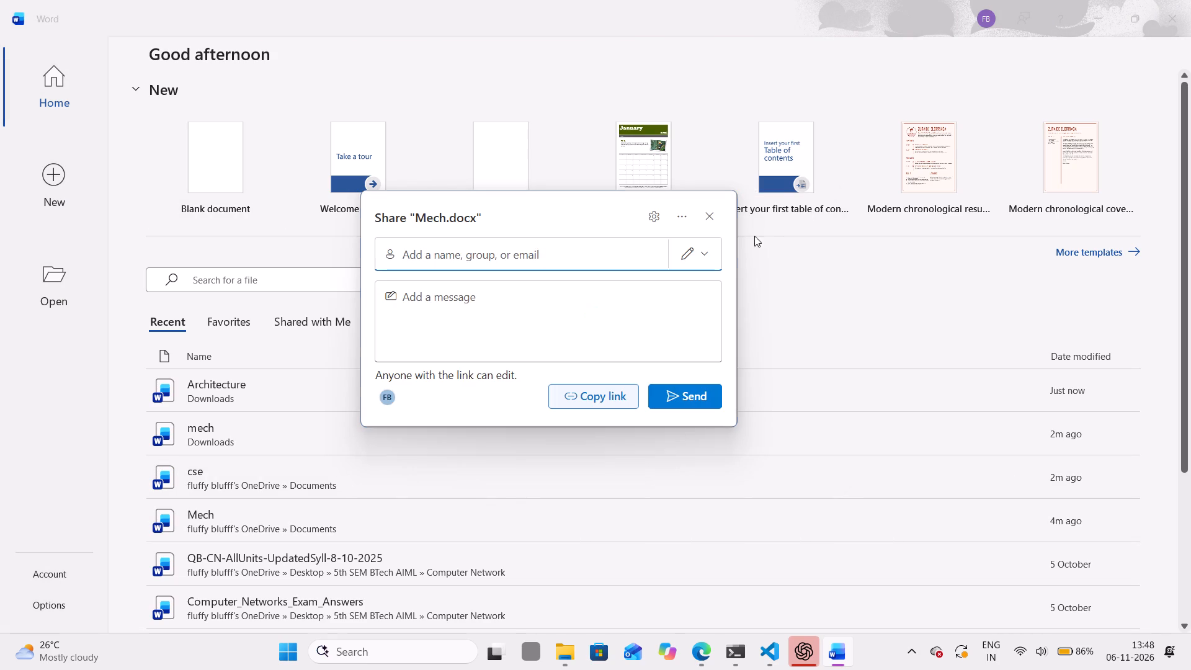
pyautogui.click(709, 213)
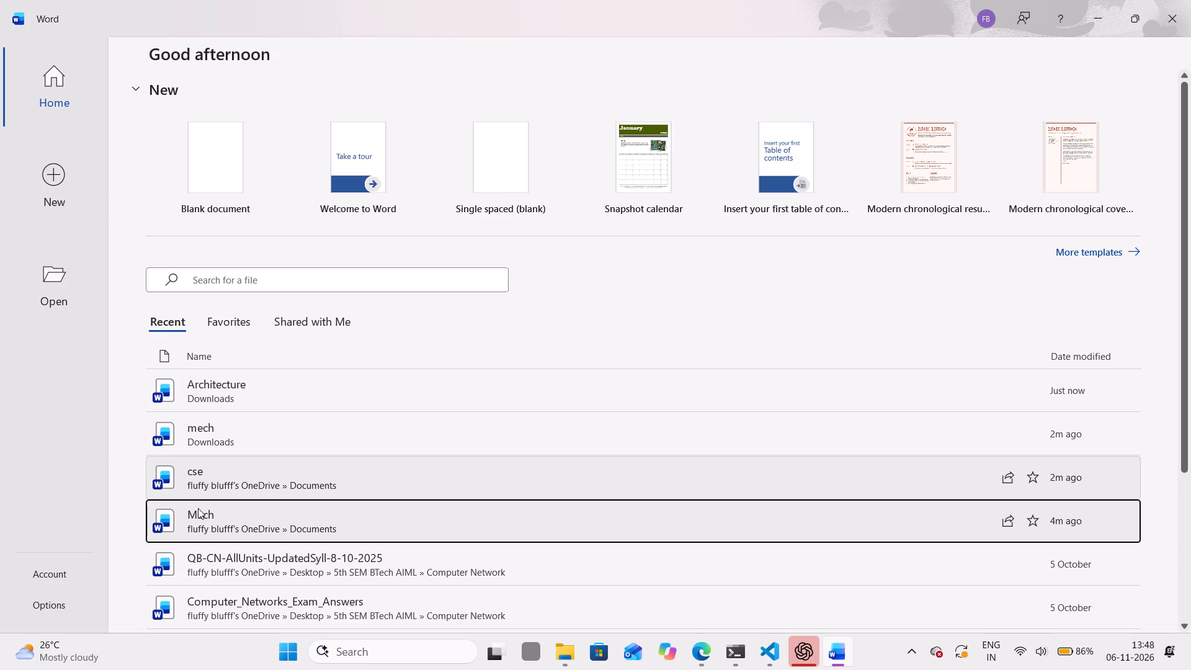
# Open the "Mech" document stored in the OneDrive Documents folder from the recent files.
pyautogui.moveTo(199, 507); pyautogui.dragTo(195, 533)
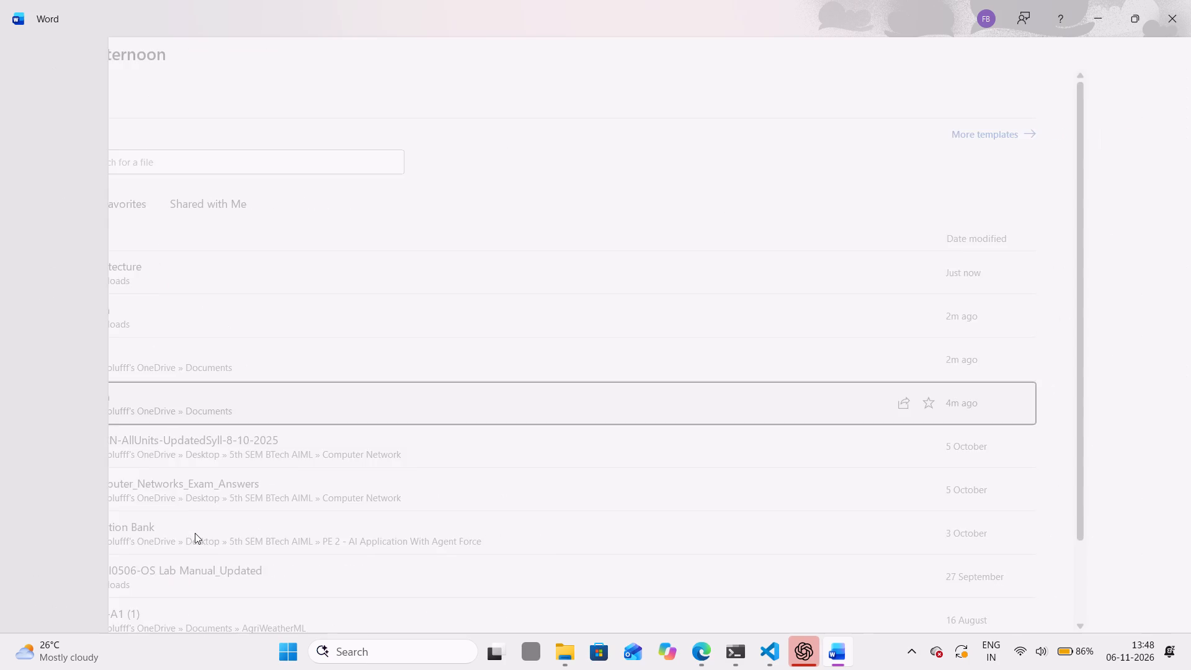
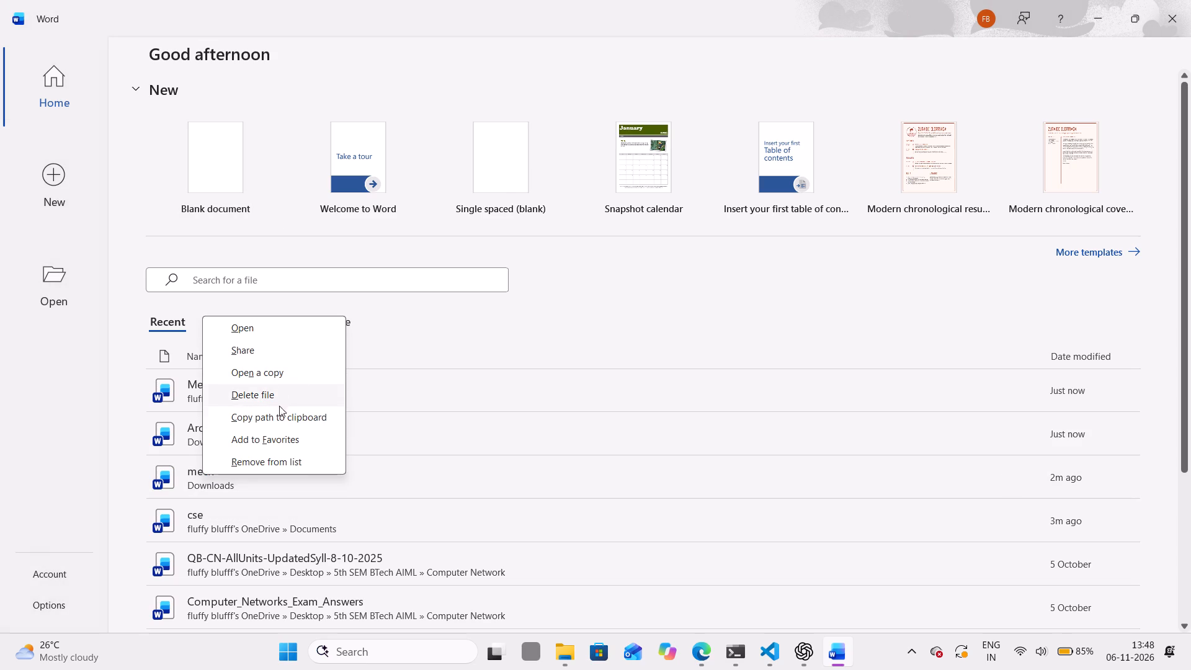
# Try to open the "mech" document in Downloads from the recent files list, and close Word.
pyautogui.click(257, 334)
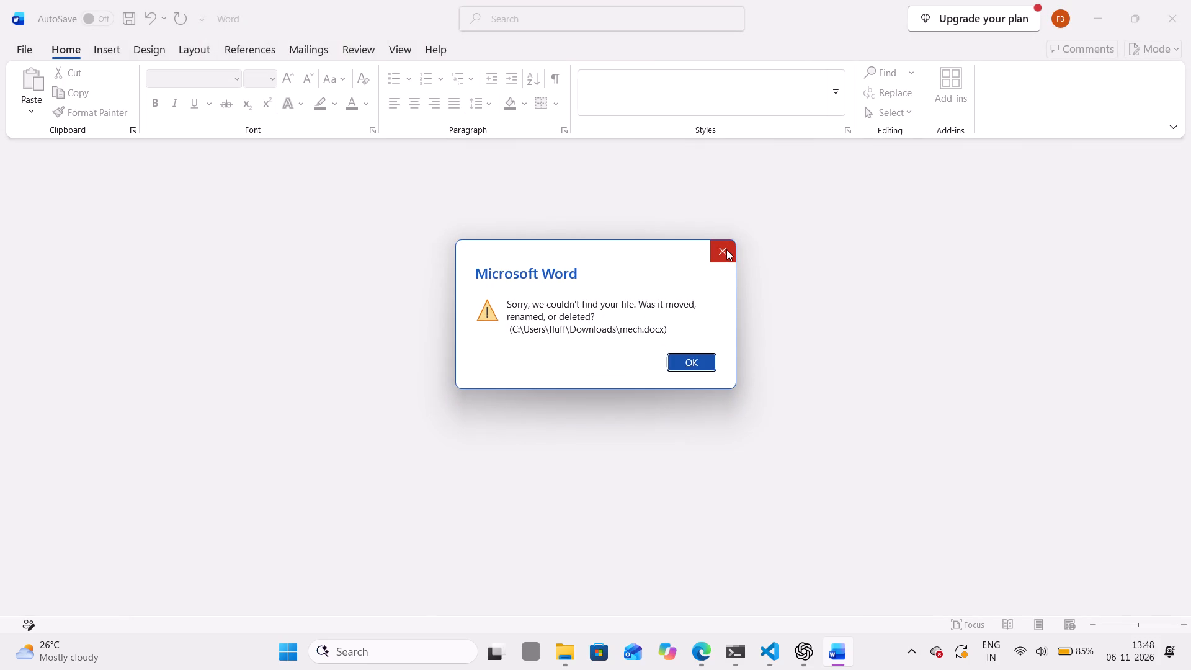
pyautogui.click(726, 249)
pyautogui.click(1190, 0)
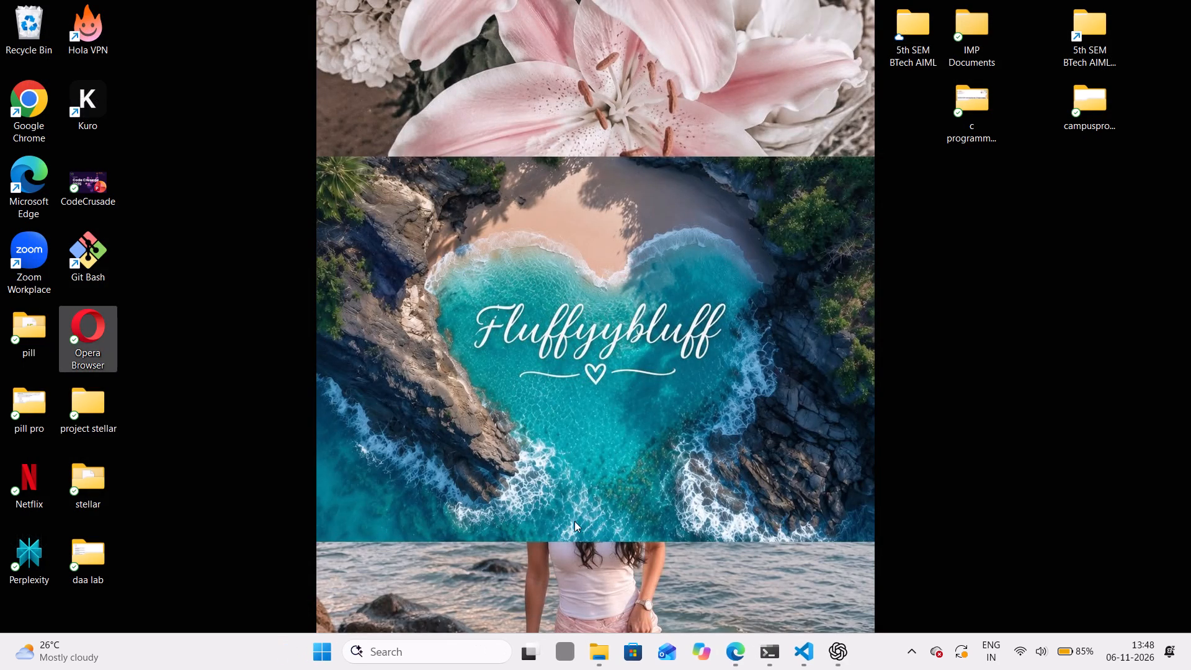
# Relaunch Word and bring up the available file actions for the "cse" document in the recent files list.
pyautogui.click(405, 646)
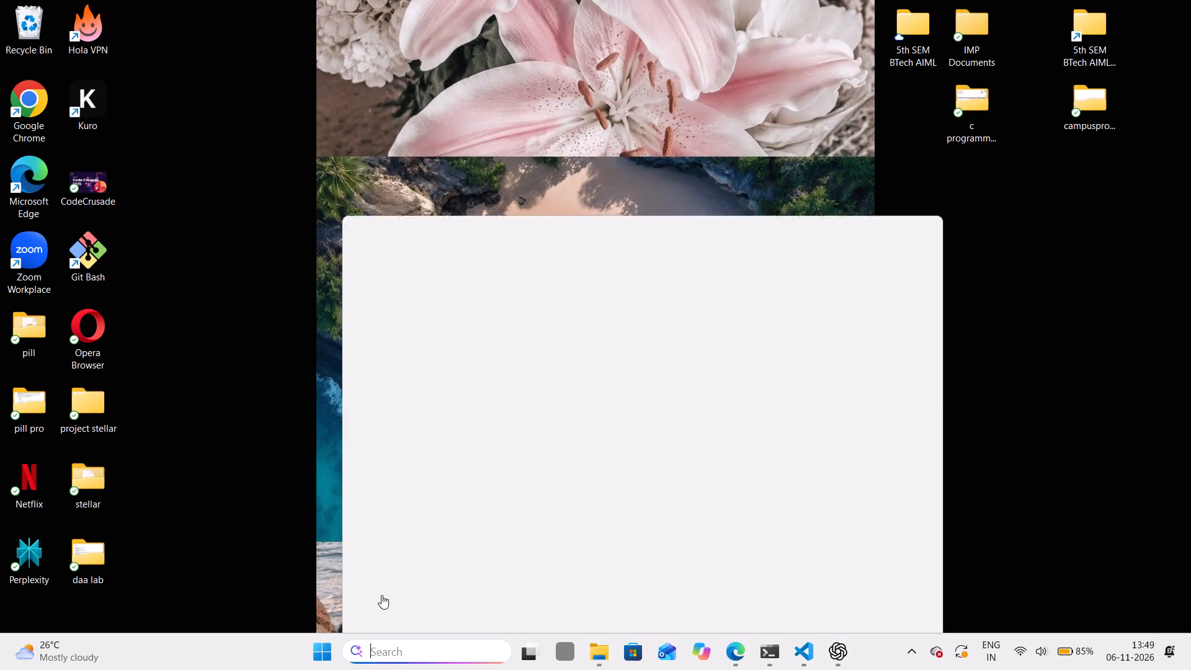
pyautogui.click(431, 136)
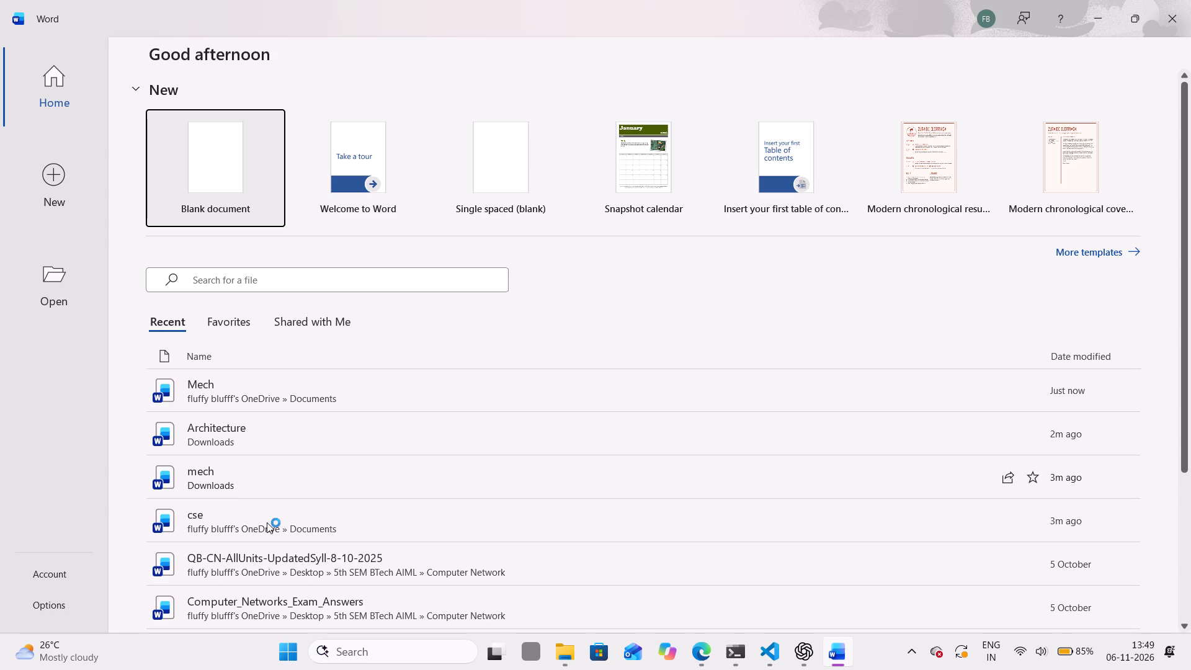
pyautogui.rightClick(231, 518)
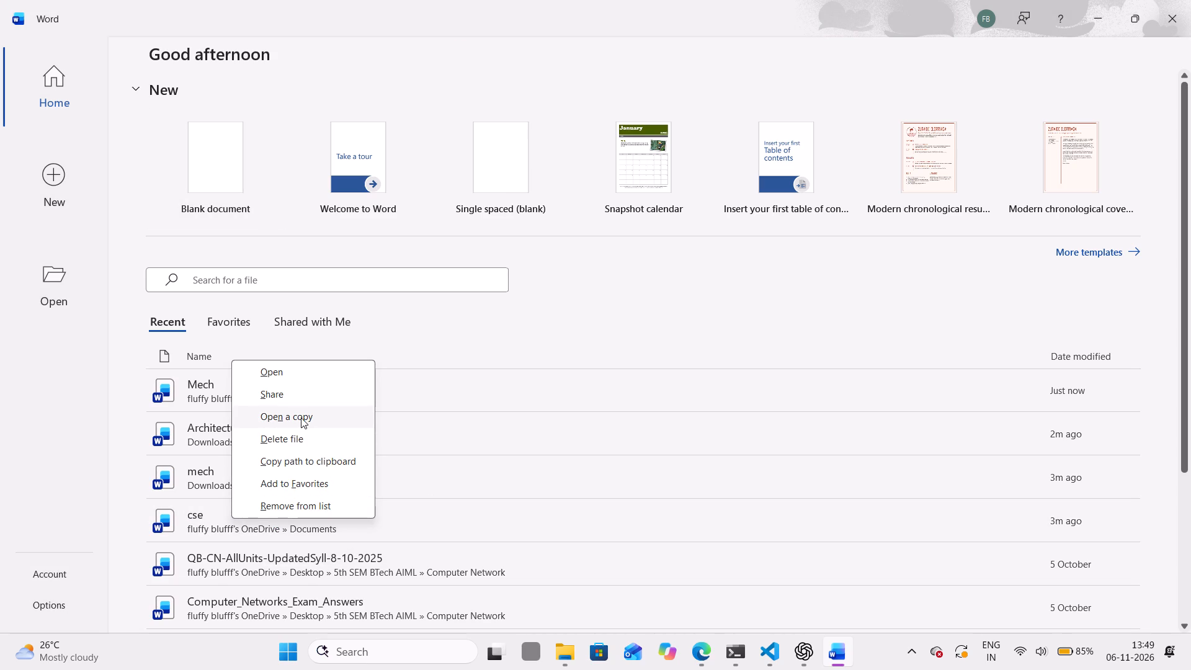
# Open the "cse" letter from the recent documents and save it.
pyautogui.click(308, 375)
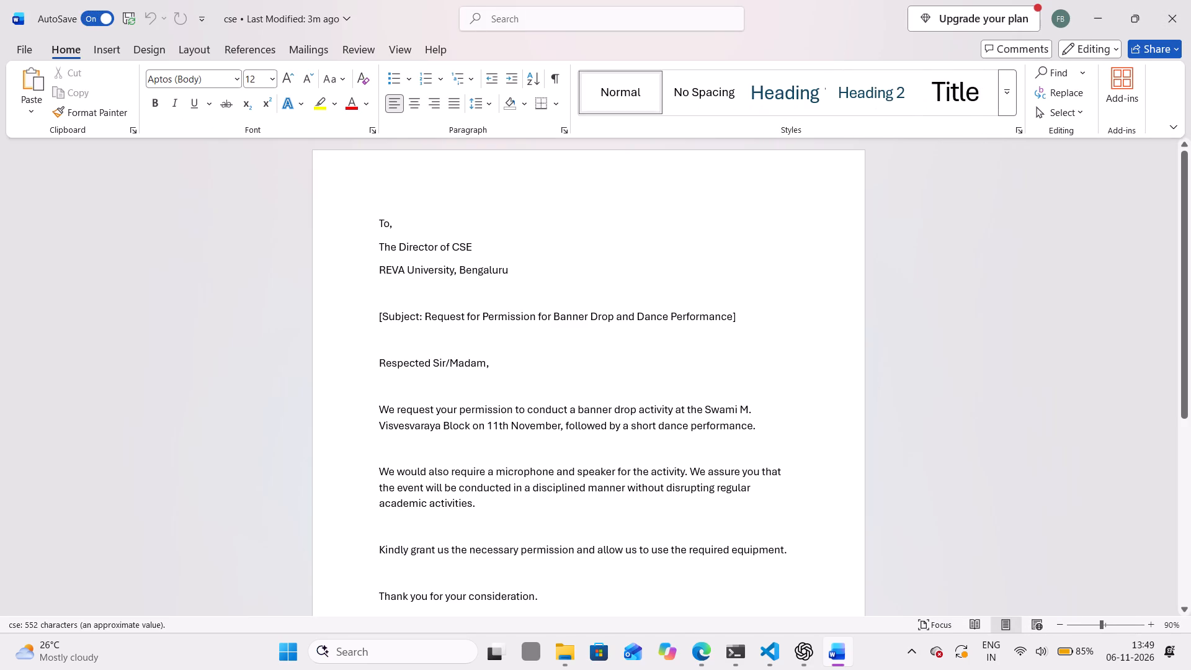
pyautogui.hotkey('ctrl', 's')
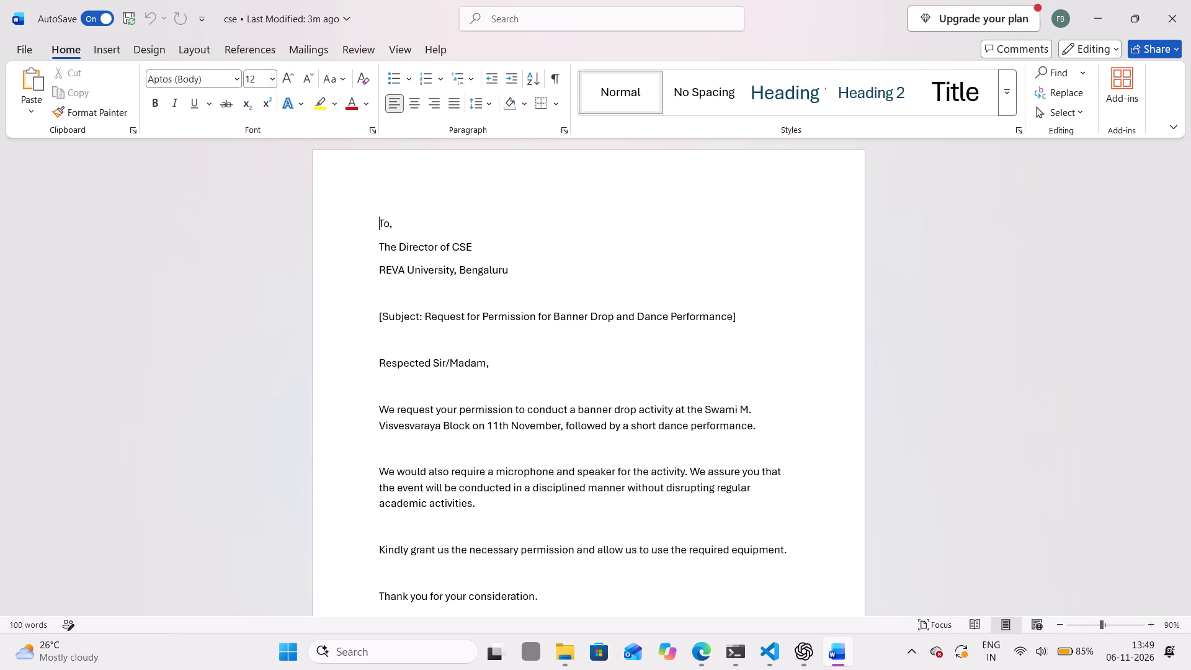
# Look through the folders in OneDrive Documents for a new location for the "cse" document.
pyautogui.click(310, 16)
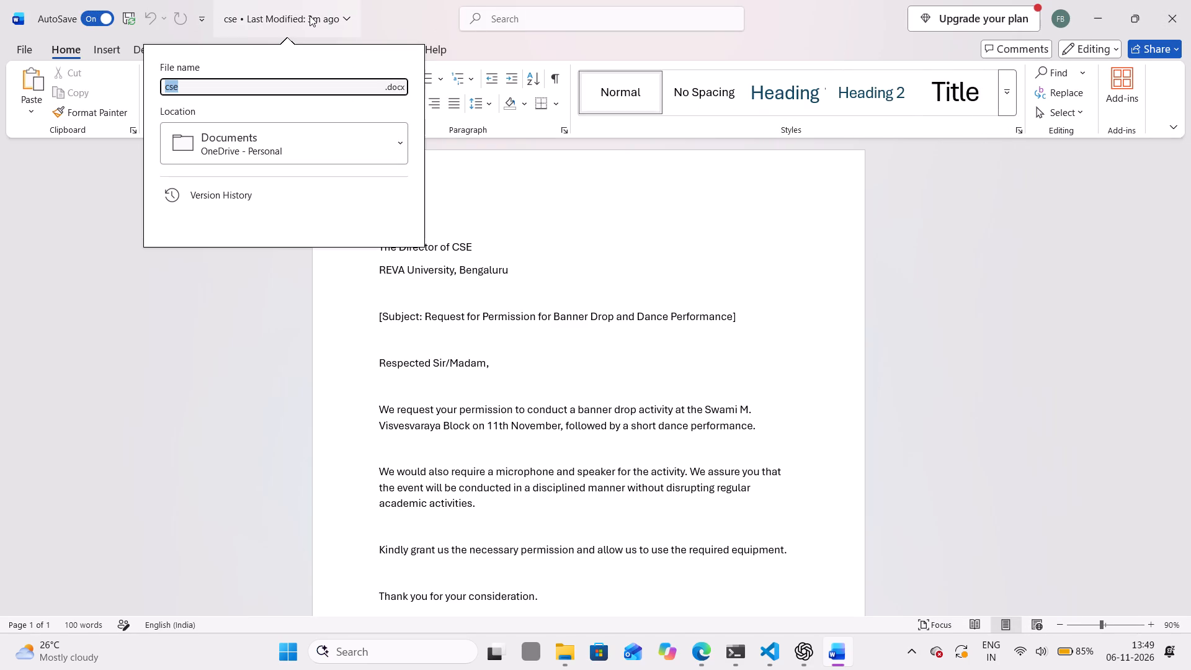
pyautogui.click(298, 141)
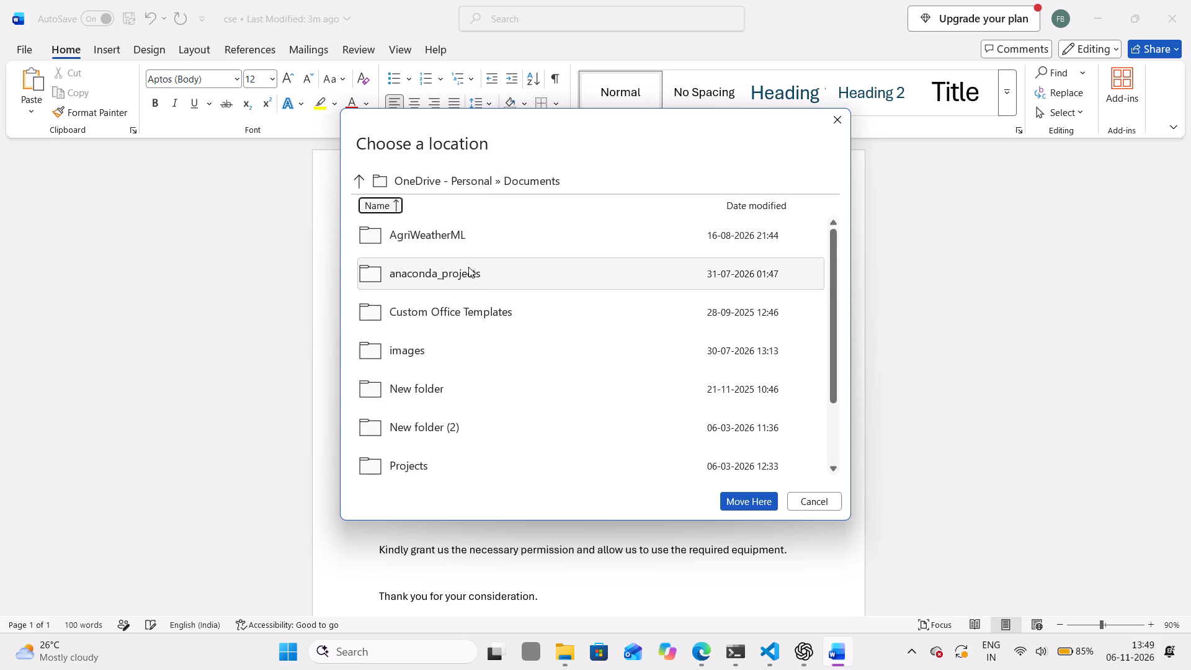
pyautogui.scroll(-4, 475, 299)
pyautogui.scroll(3, 475, 299)
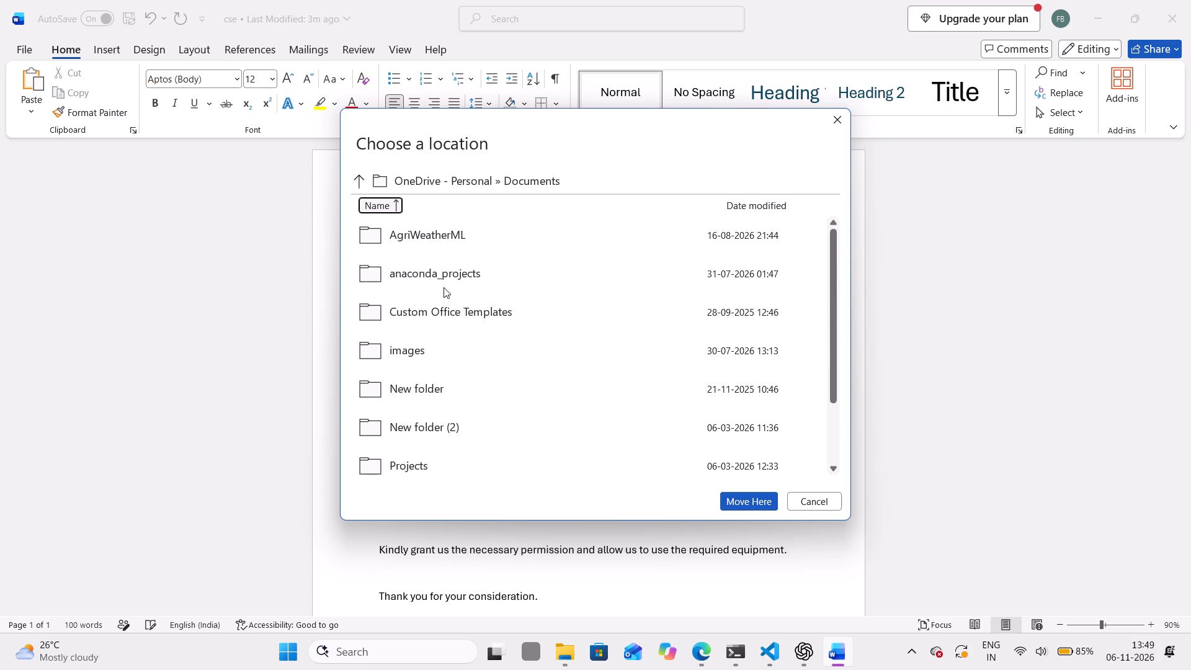
pyautogui.scroll(-2, 444, 287)
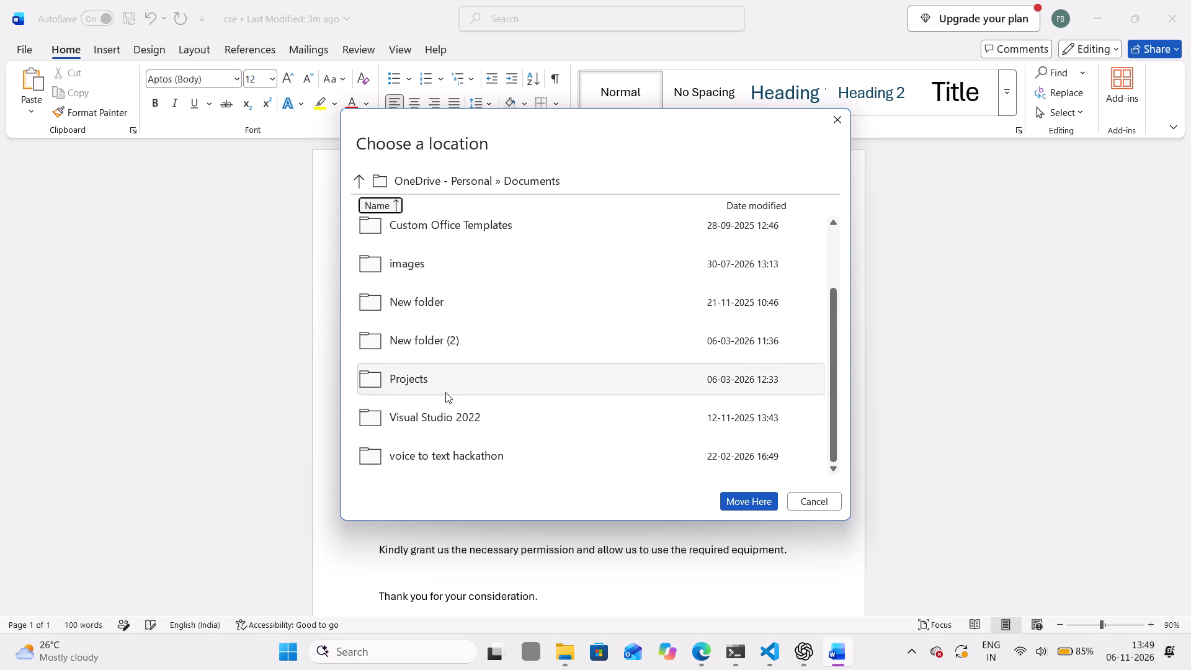
pyautogui.scroll(1, 437, 220)
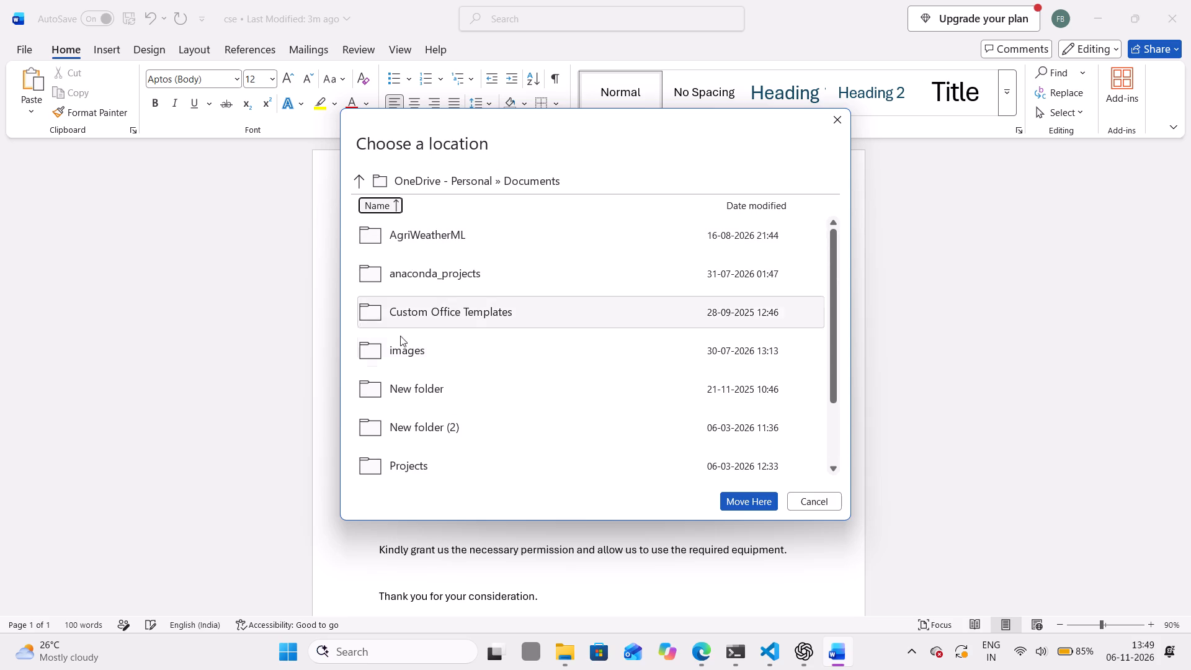
# Cancel the location choice for the "cse" document and open its sharing options.
pyautogui.click(839, 118)
pyautogui.click(1169, 47)
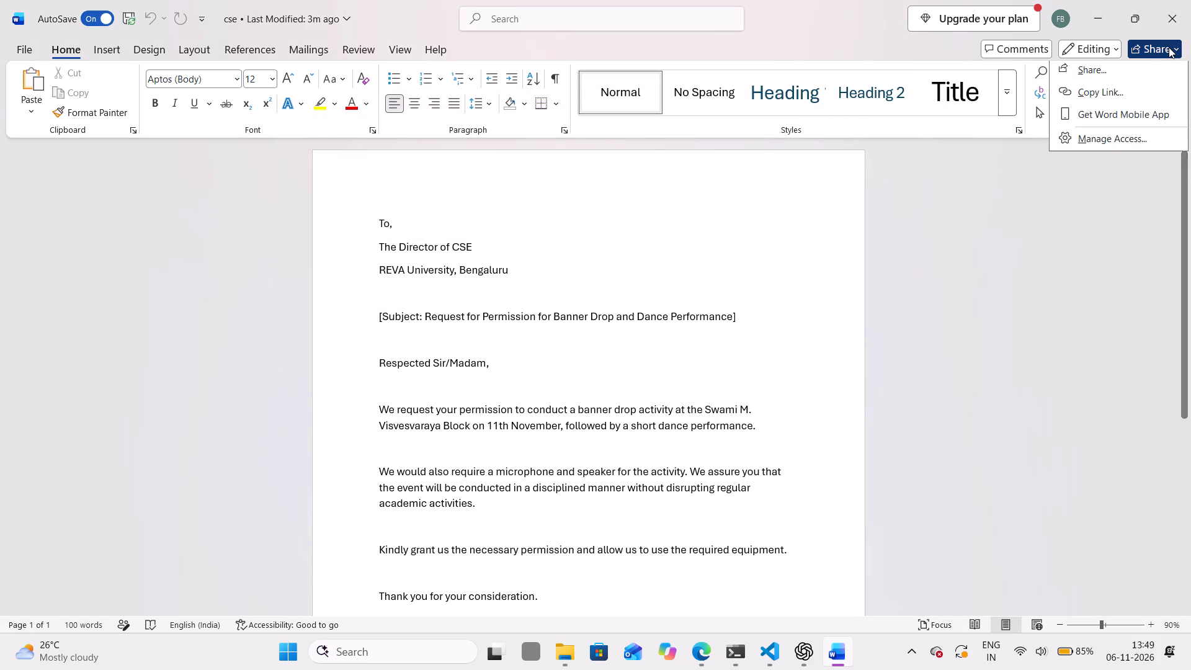
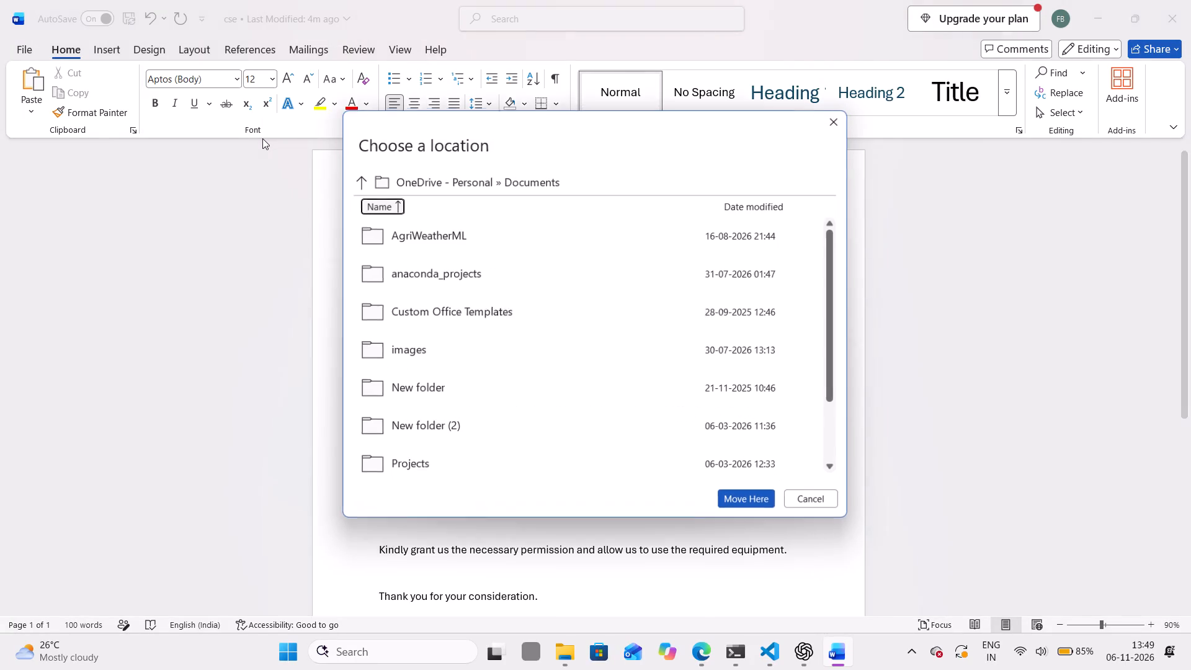
# Look through the OneDrive Documents folder list once more and close the location chooser without moving the "cse" document.
pyautogui.scroll(-1, 391, 233)
pyautogui.scroll(1, 391, 233)
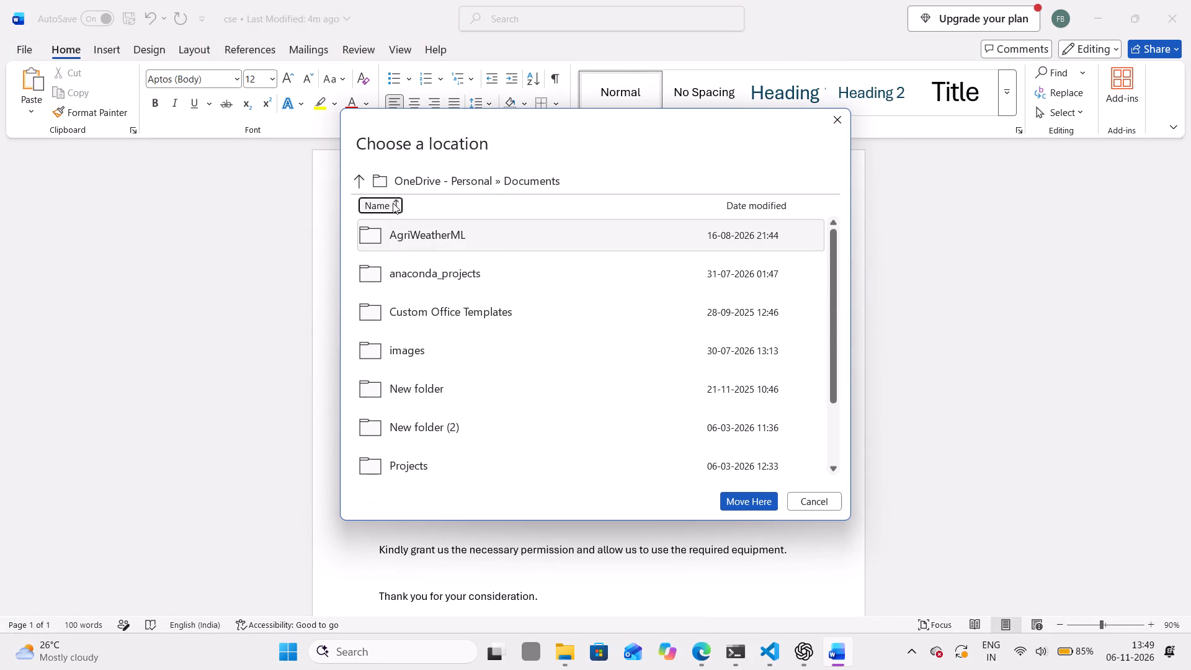
pyautogui.scroll(-3, 621, 356)
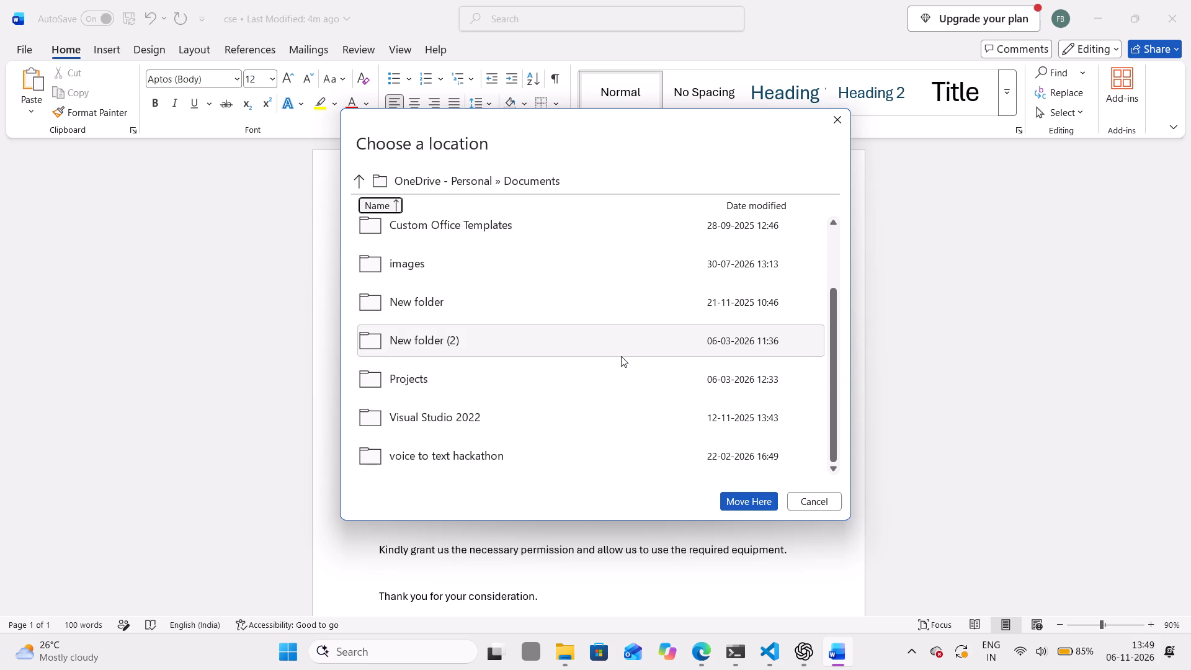
pyautogui.scroll(-1, 621, 356)
pyautogui.scroll(2, 621, 356)
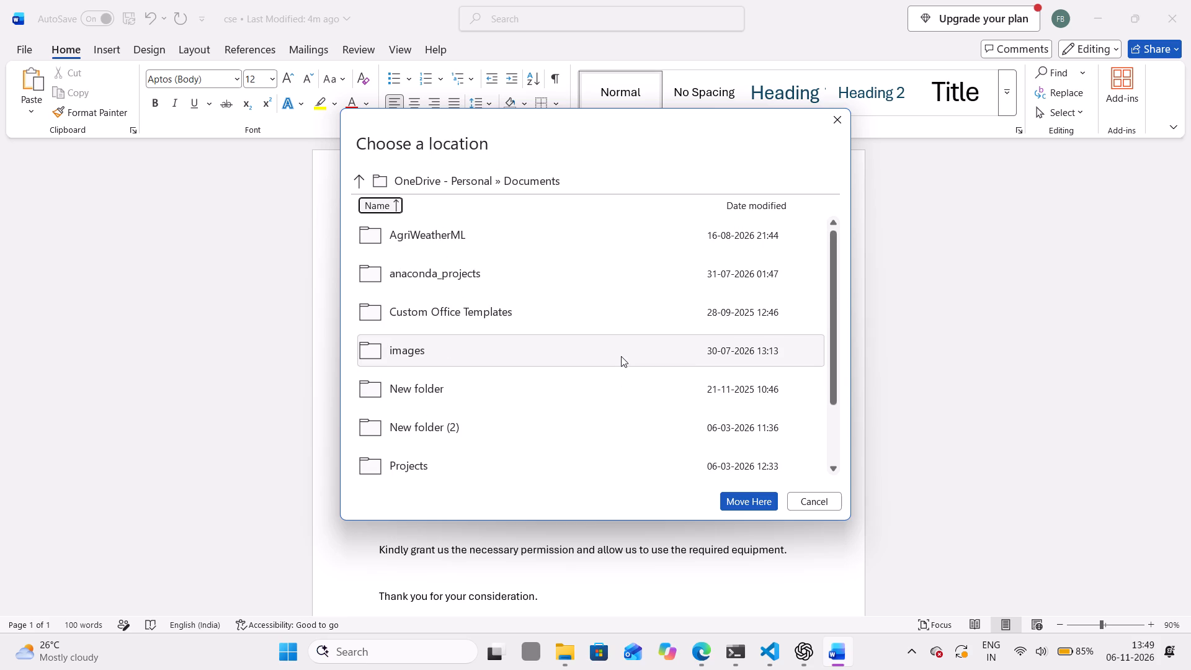
pyautogui.scroll(1, 621, 356)
pyautogui.click(830, 120)
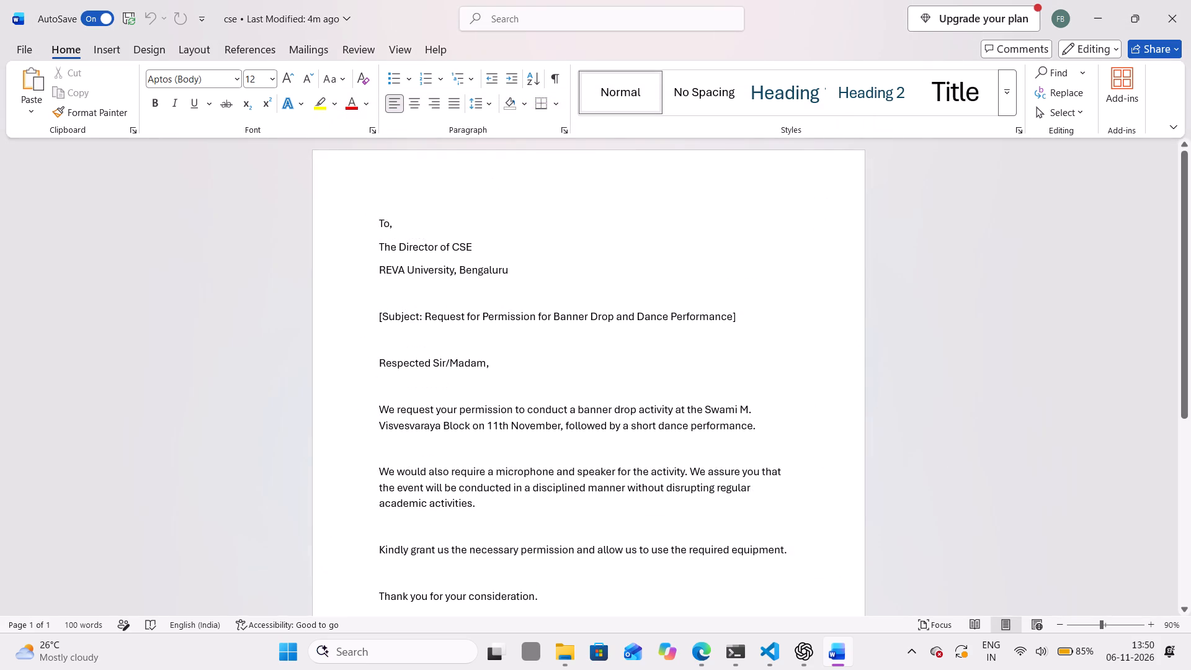
# Select the entire text of the letter addressed to the Director of CSE.
pyautogui.hotkey('ctrl', 'a')
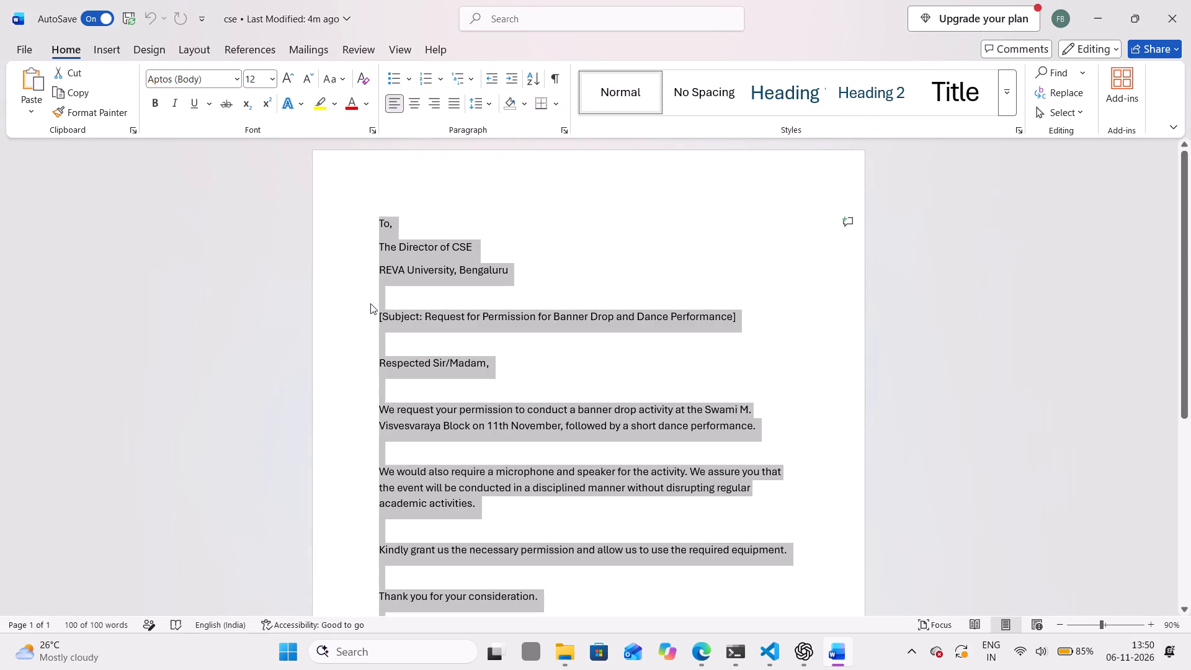
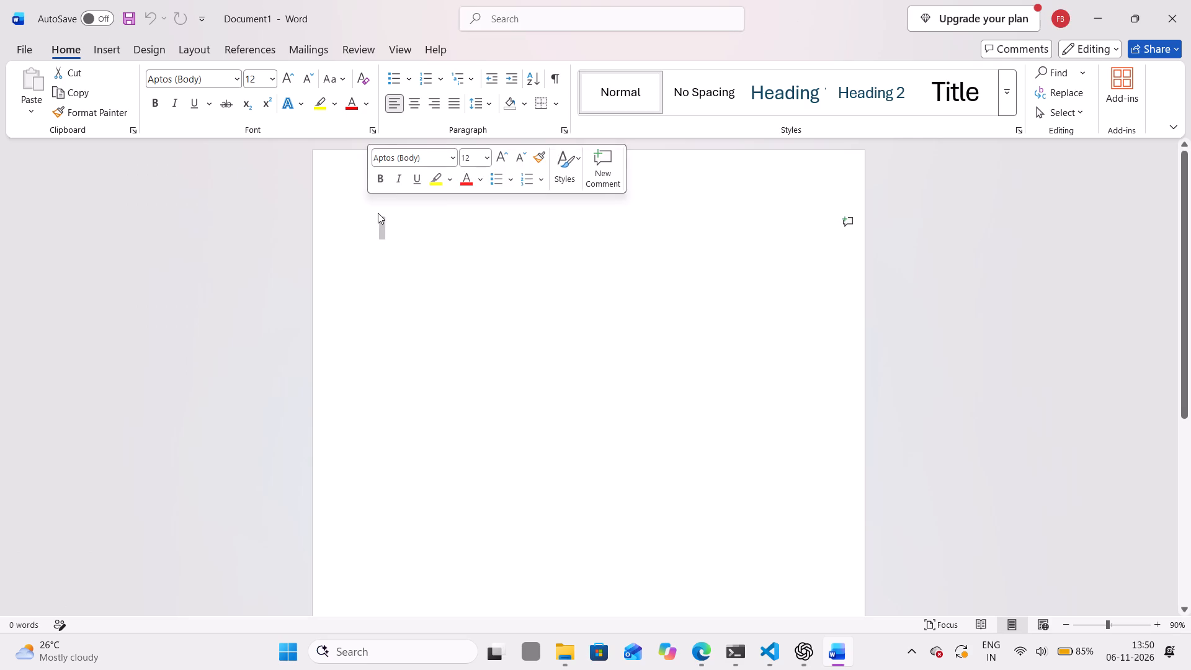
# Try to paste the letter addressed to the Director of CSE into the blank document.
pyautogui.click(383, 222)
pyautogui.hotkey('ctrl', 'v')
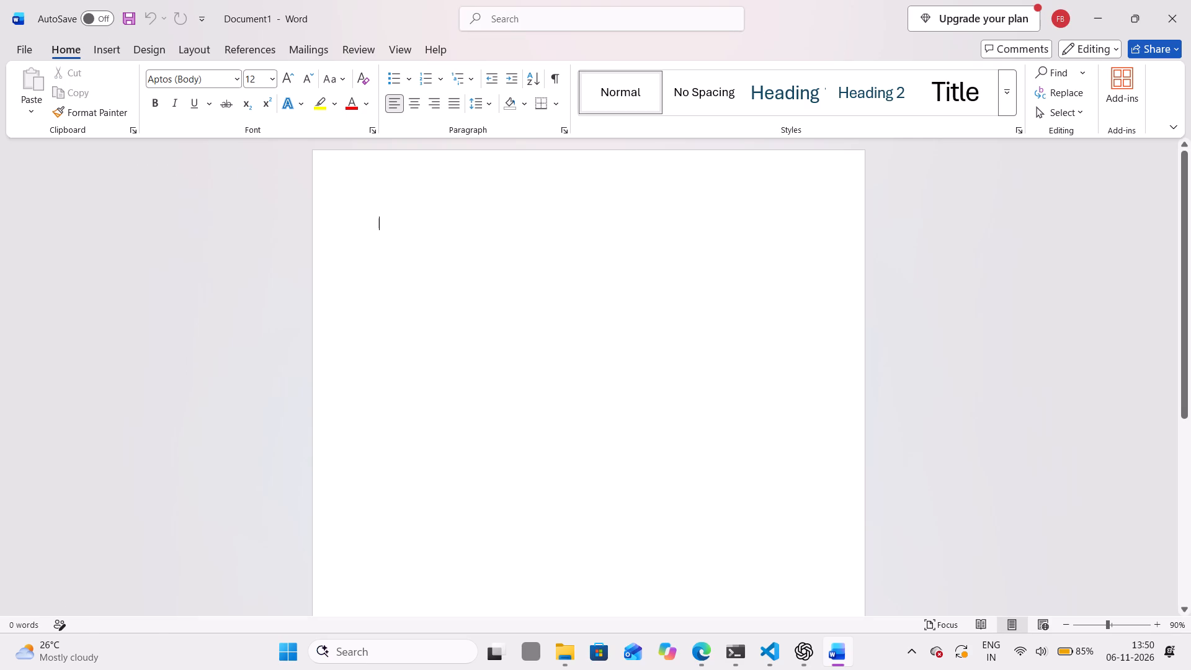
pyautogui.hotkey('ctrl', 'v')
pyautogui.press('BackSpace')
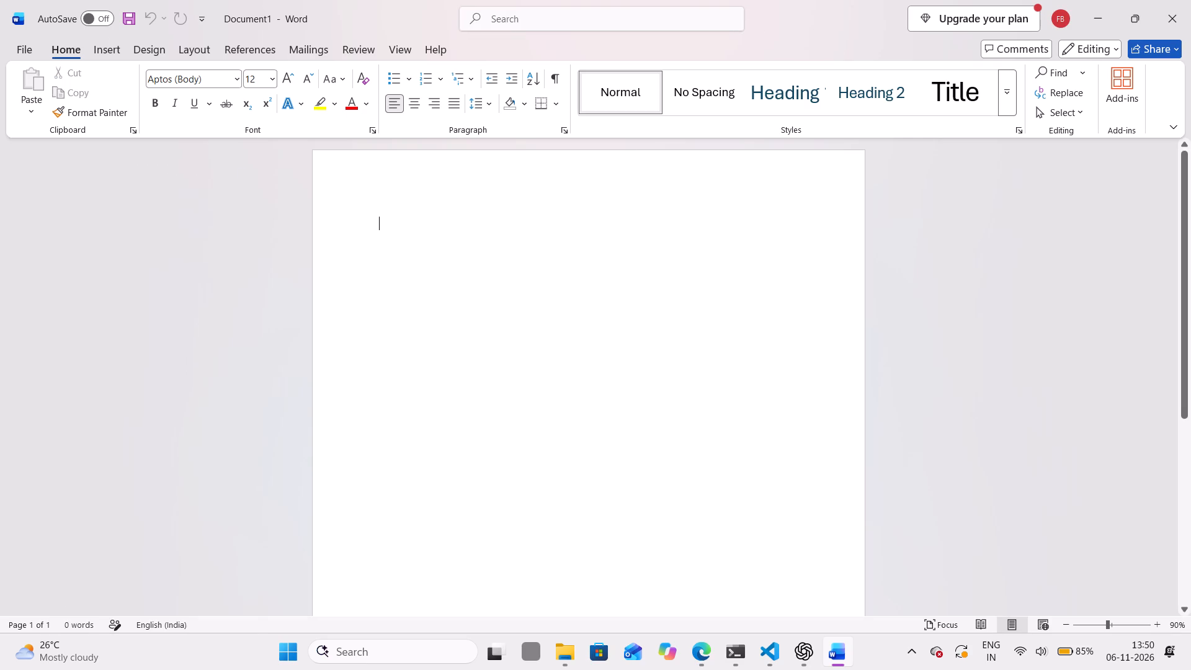
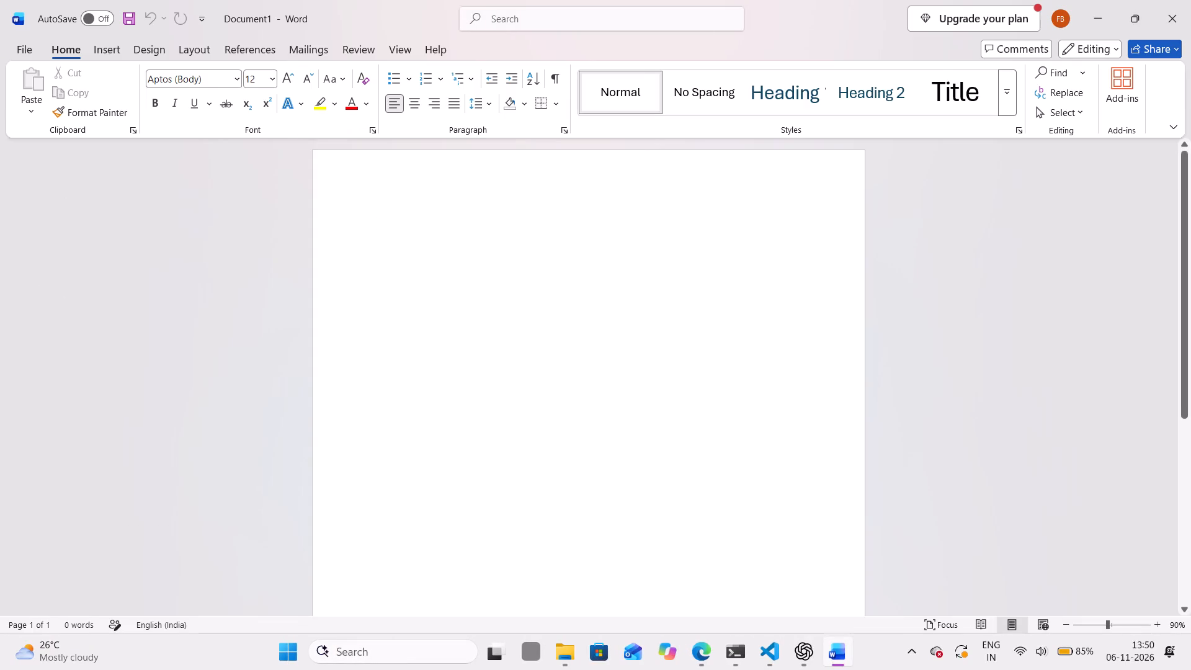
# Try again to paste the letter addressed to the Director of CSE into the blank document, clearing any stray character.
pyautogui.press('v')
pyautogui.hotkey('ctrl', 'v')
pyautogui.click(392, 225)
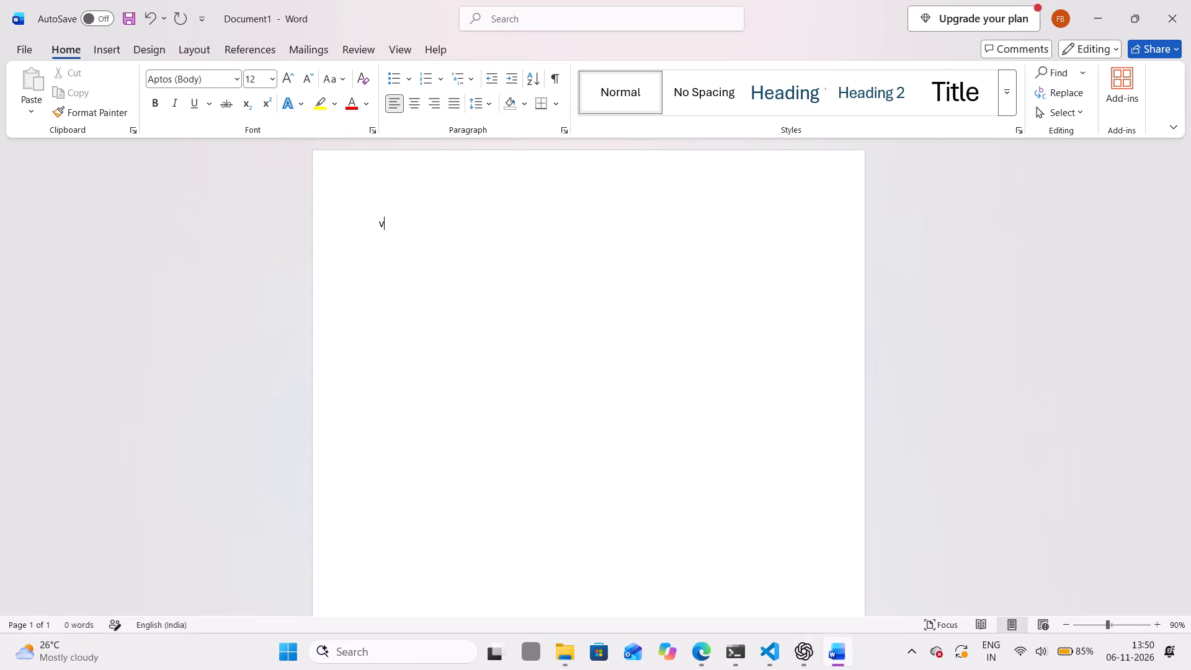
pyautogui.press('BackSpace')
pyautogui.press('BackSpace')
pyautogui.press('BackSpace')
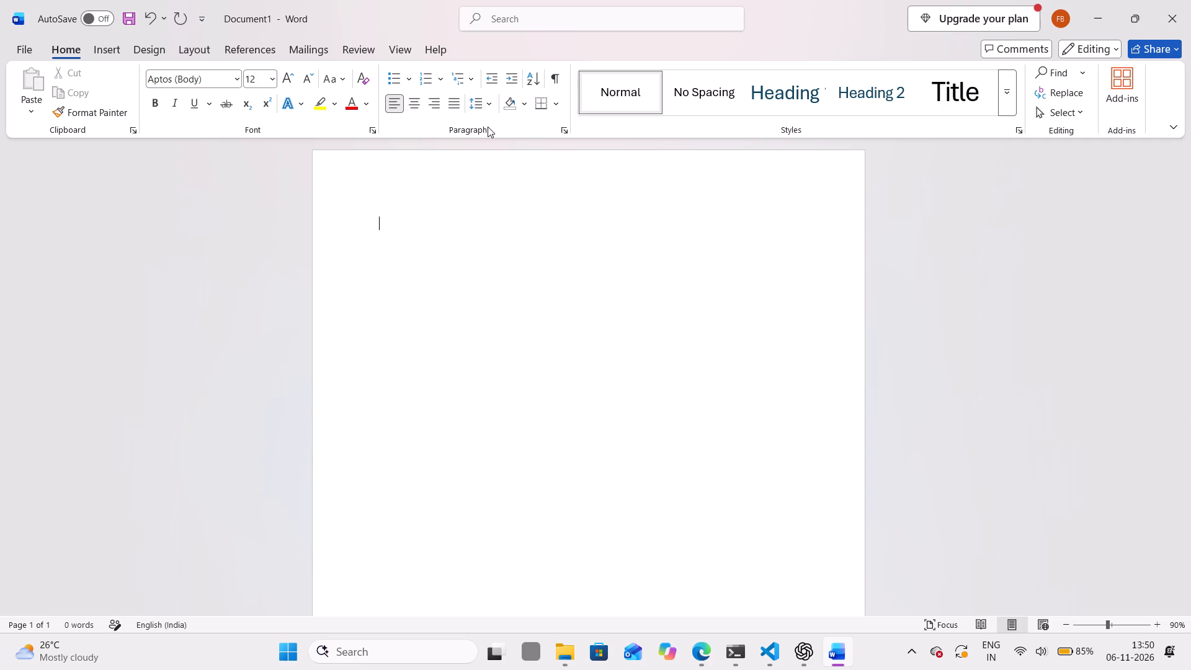
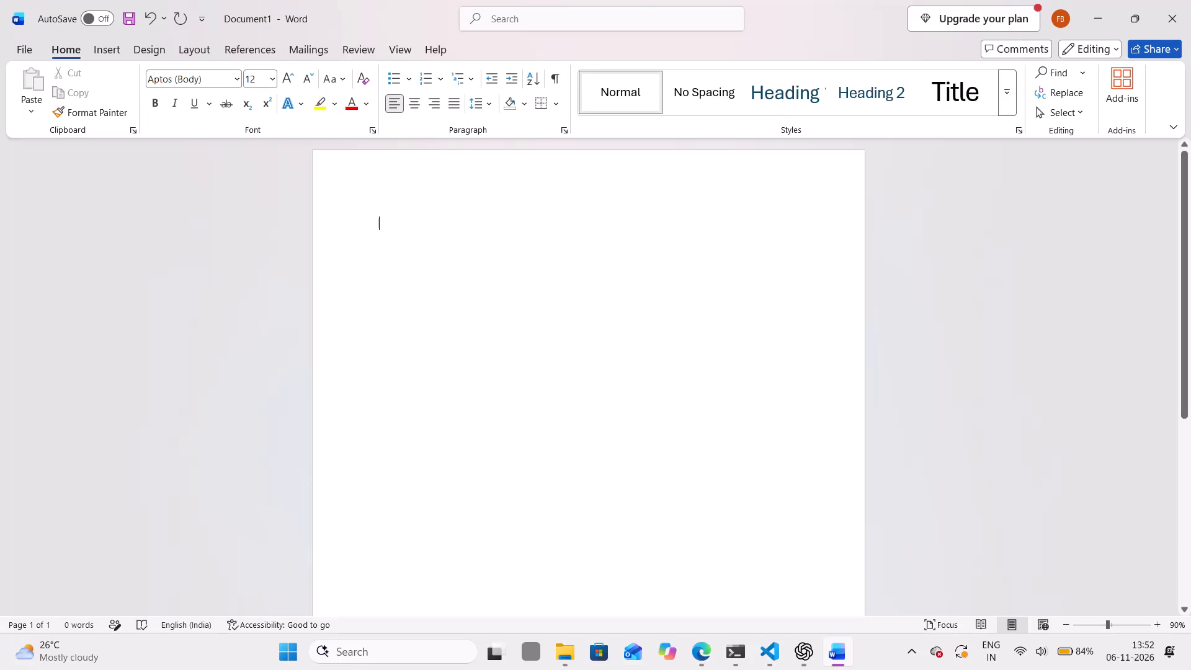
# Close the blank, unsaved Word document.
pyautogui.click(394, 217)
pyautogui.click(1190, 0)
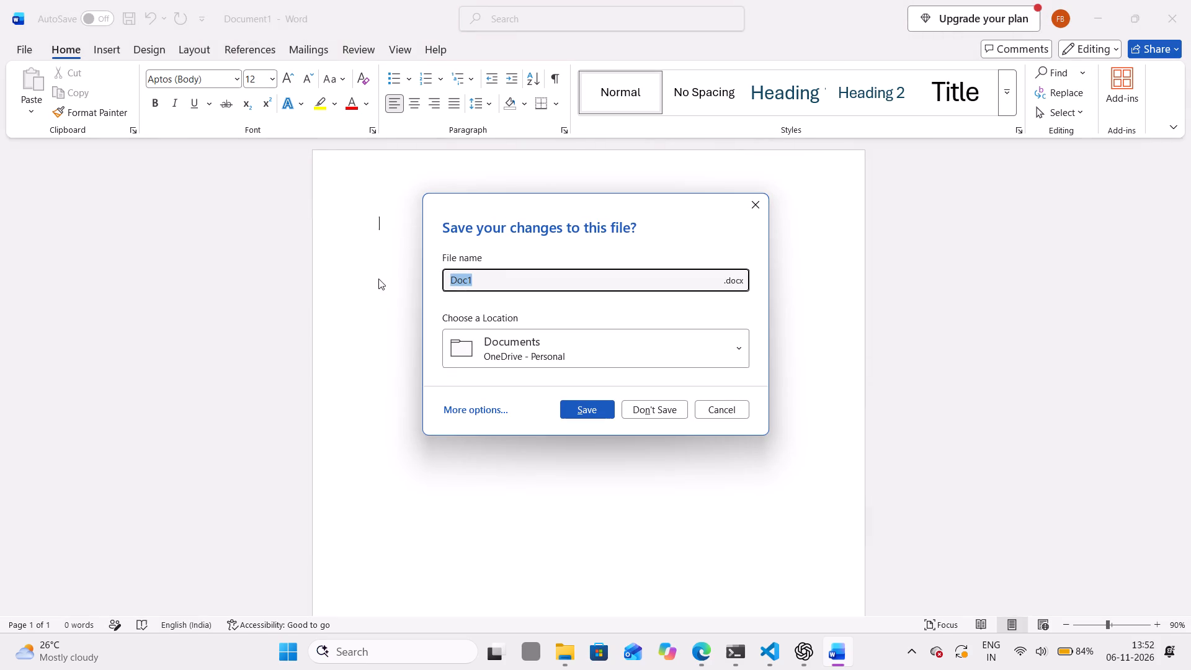
pyautogui.click(759, 209)
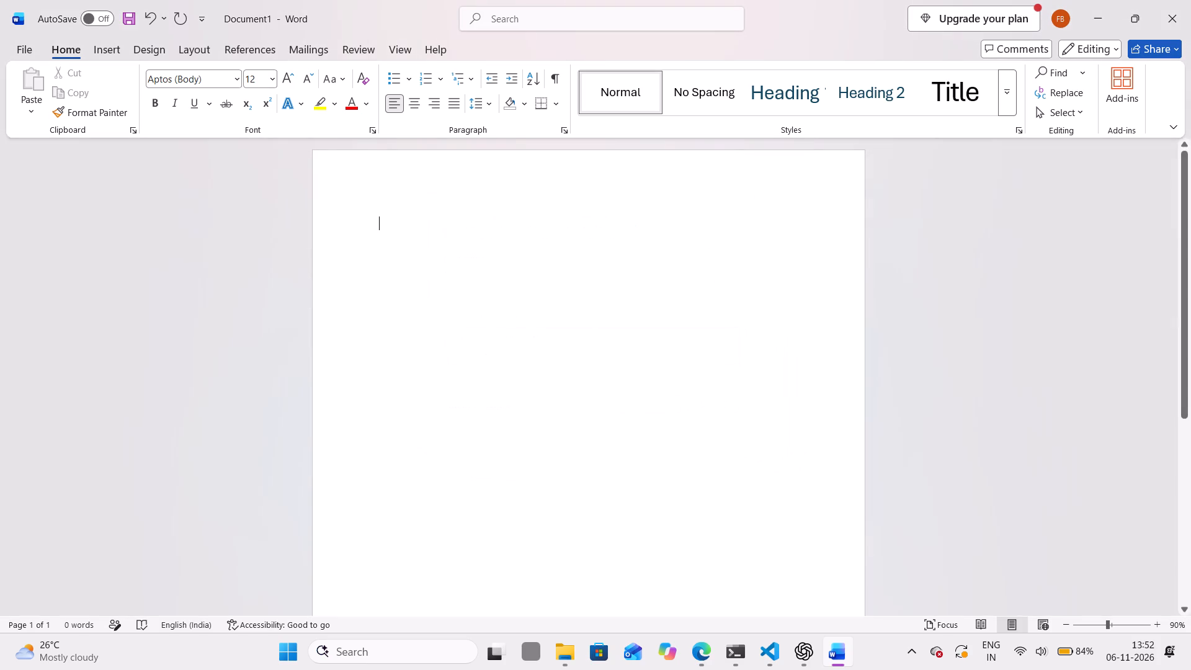
pyautogui.click(1190, 0)
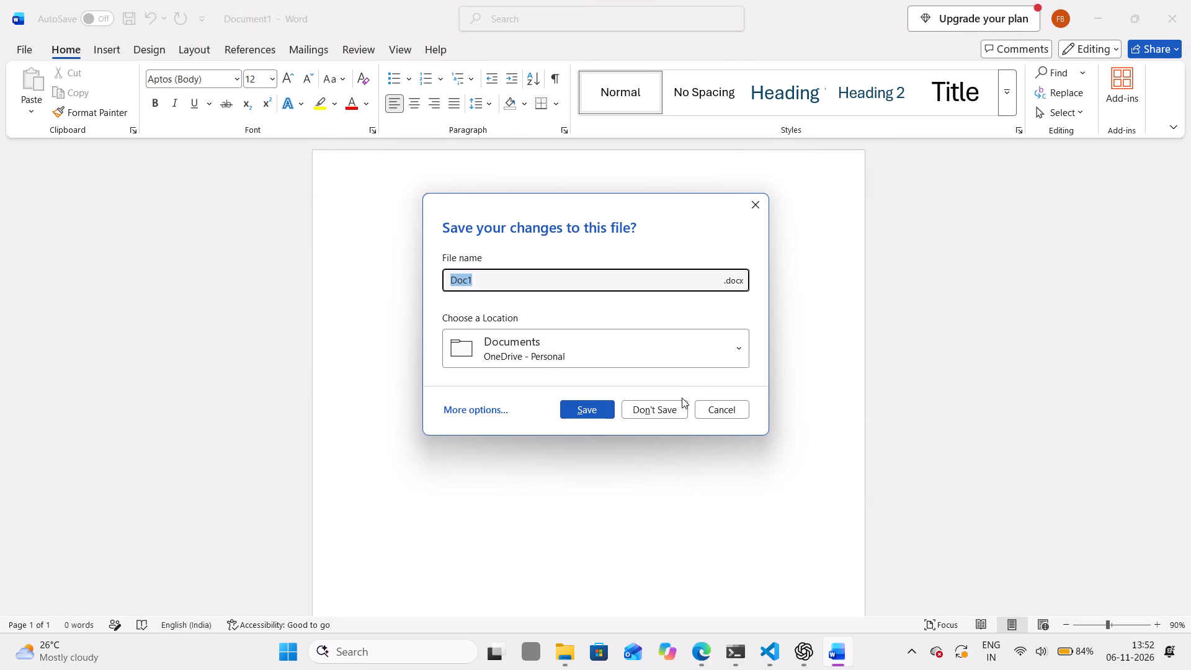
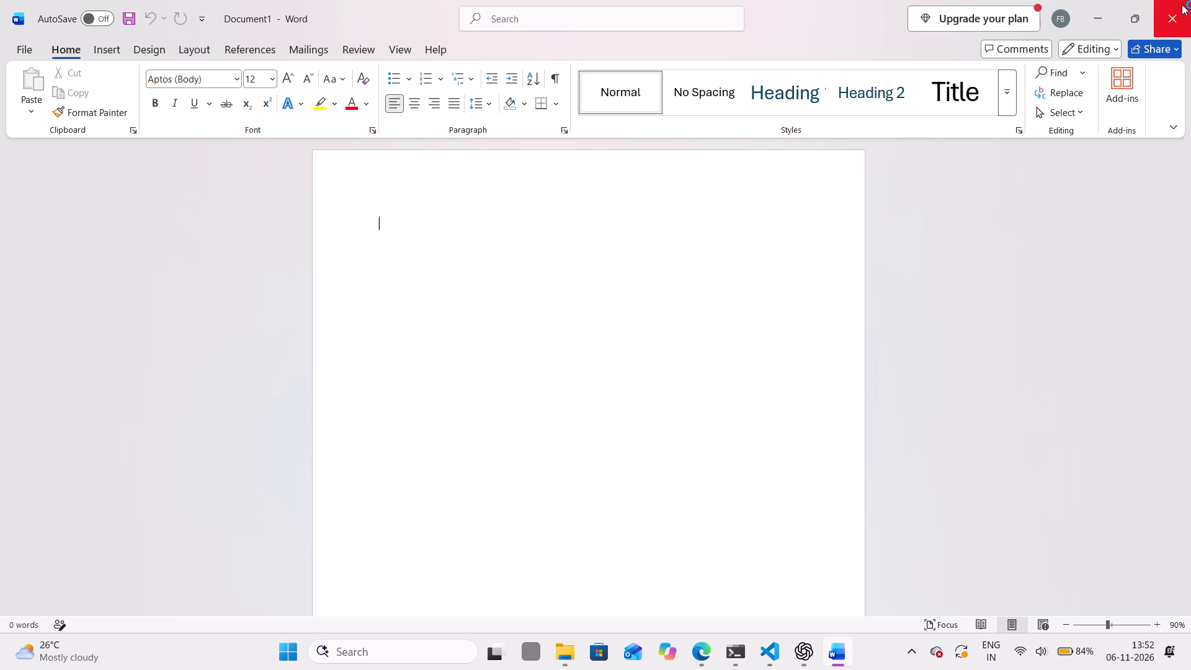
# Copy the entire text of the recent cse letter into a new blank document.
pyautogui.click(24, 54)
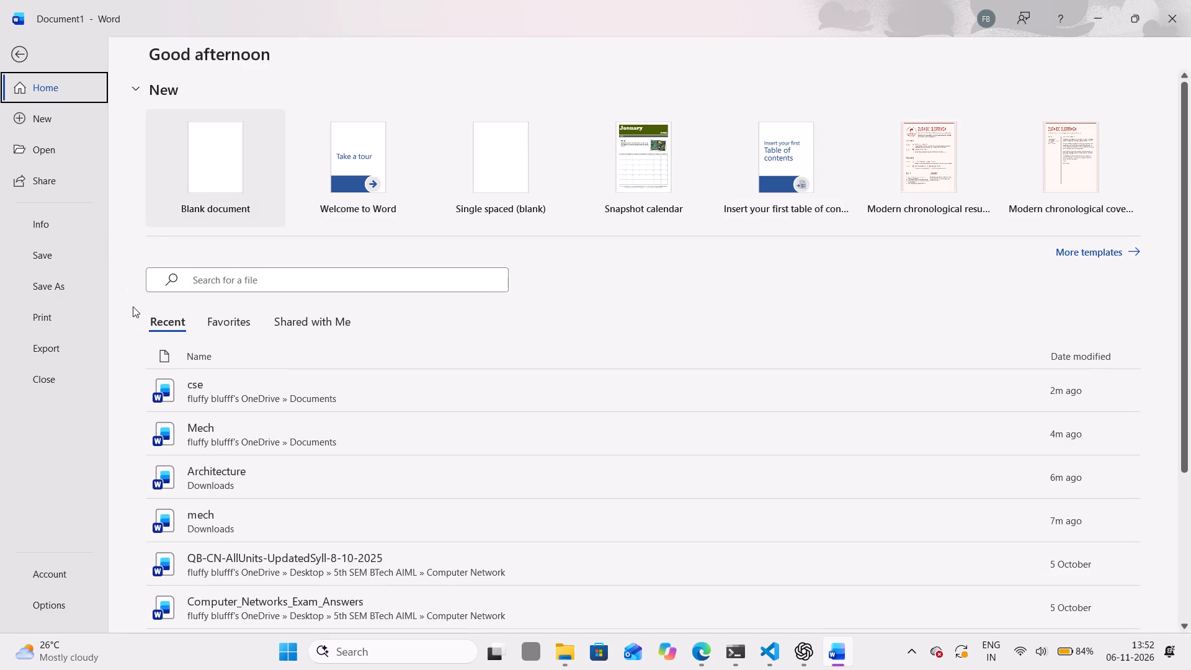
pyautogui.click(239, 403)
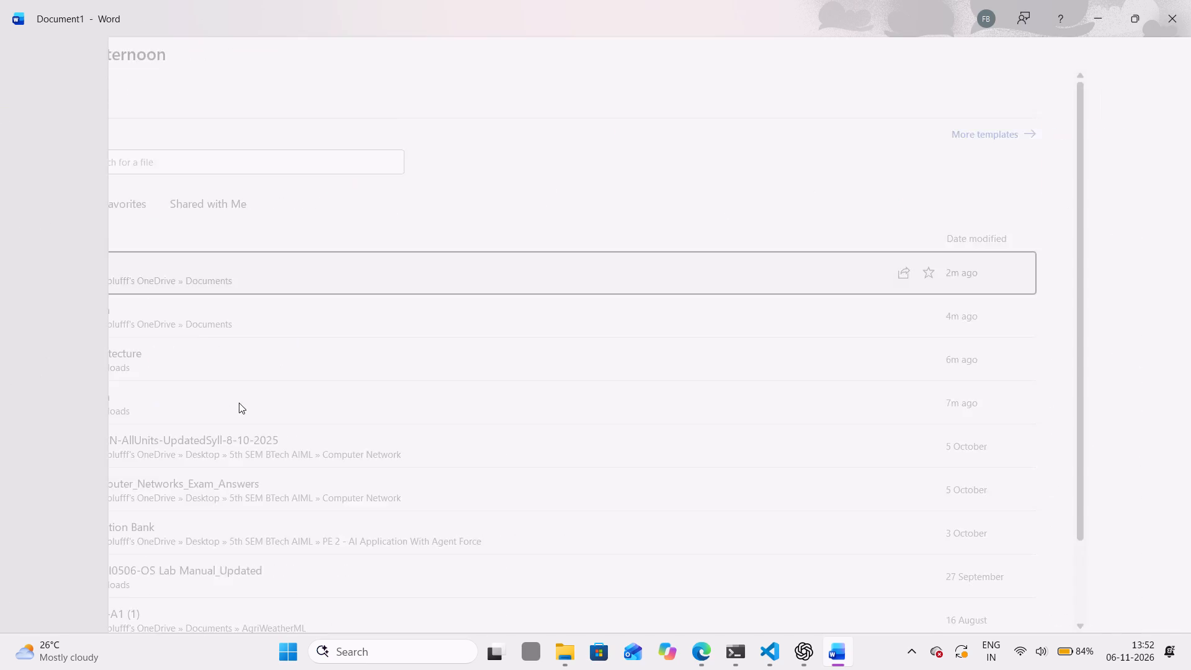
pyautogui.hotkey('ctrl', 'a')
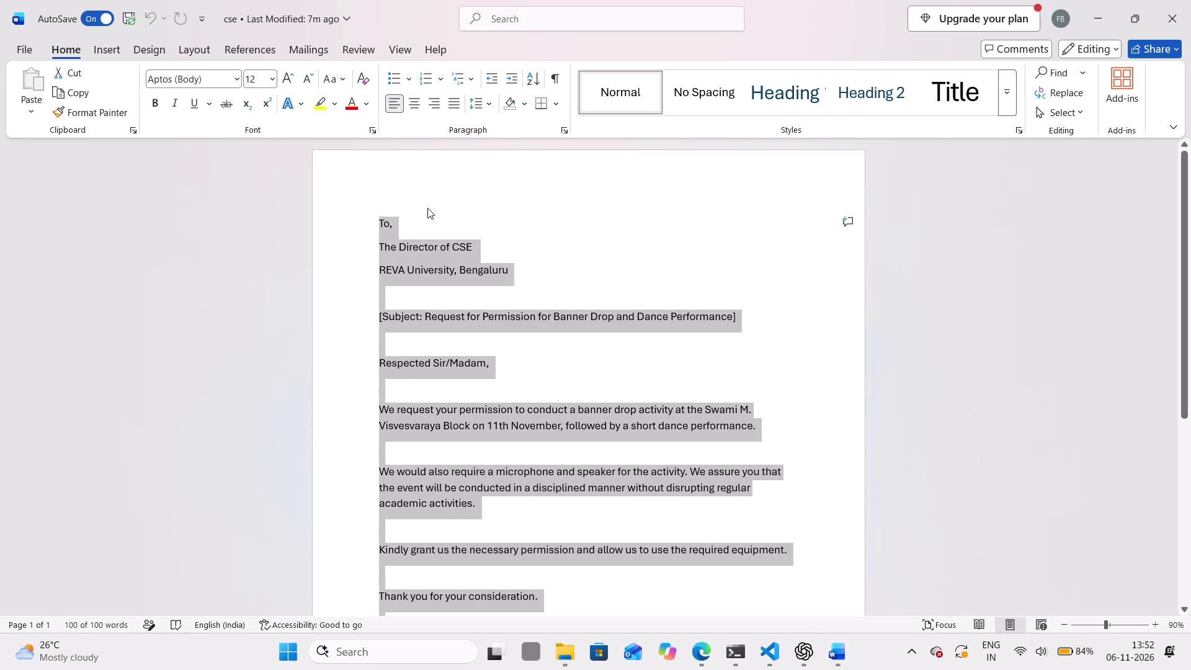
pyautogui.hotkey('ctrl', 'c')
pyautogui.scroll(-1, 427, 285)
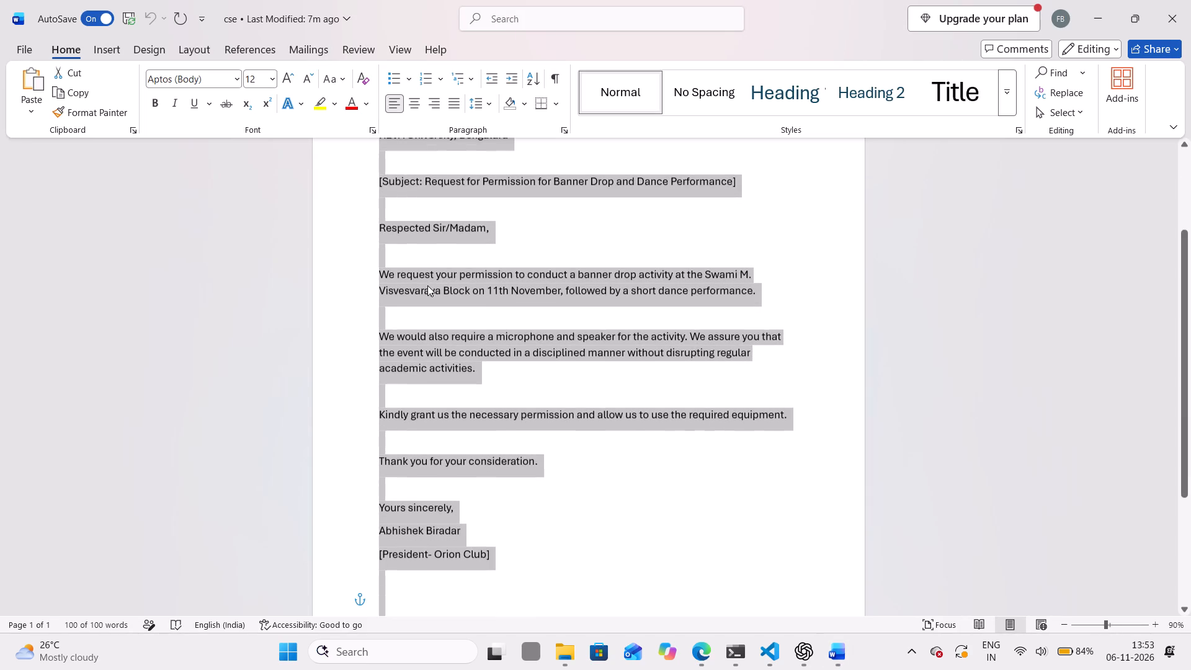
pyautogui.scroll(-1, 427, 285)
pyautogui.click(17, 53)
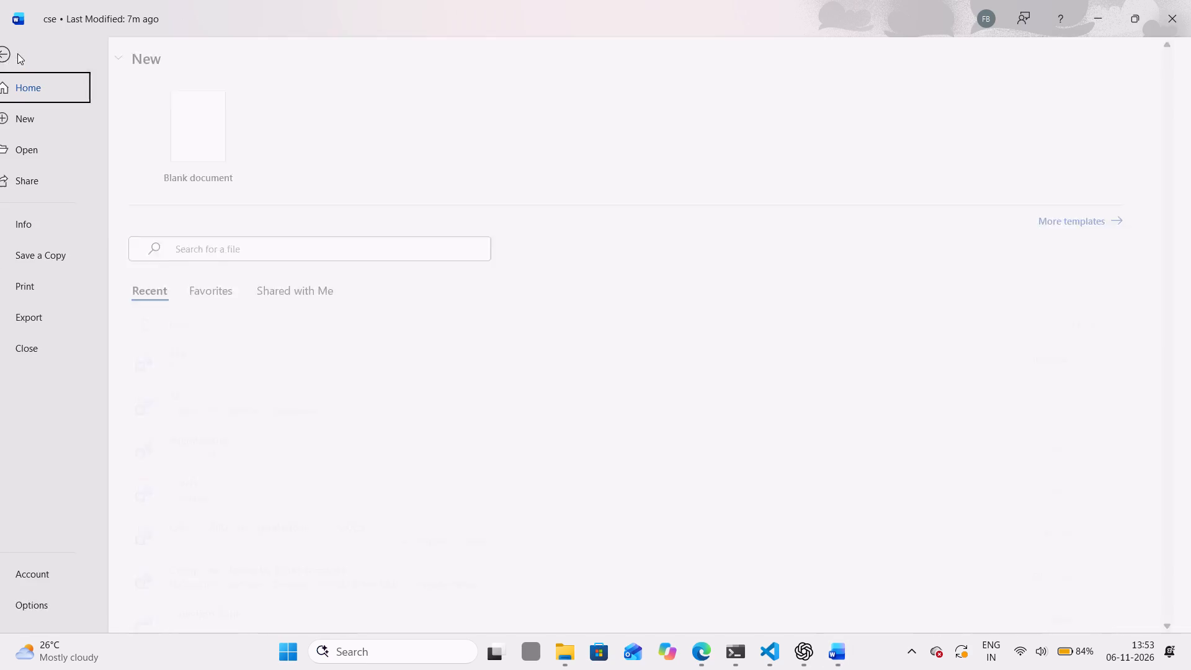
pyautogui.click(197, 160)
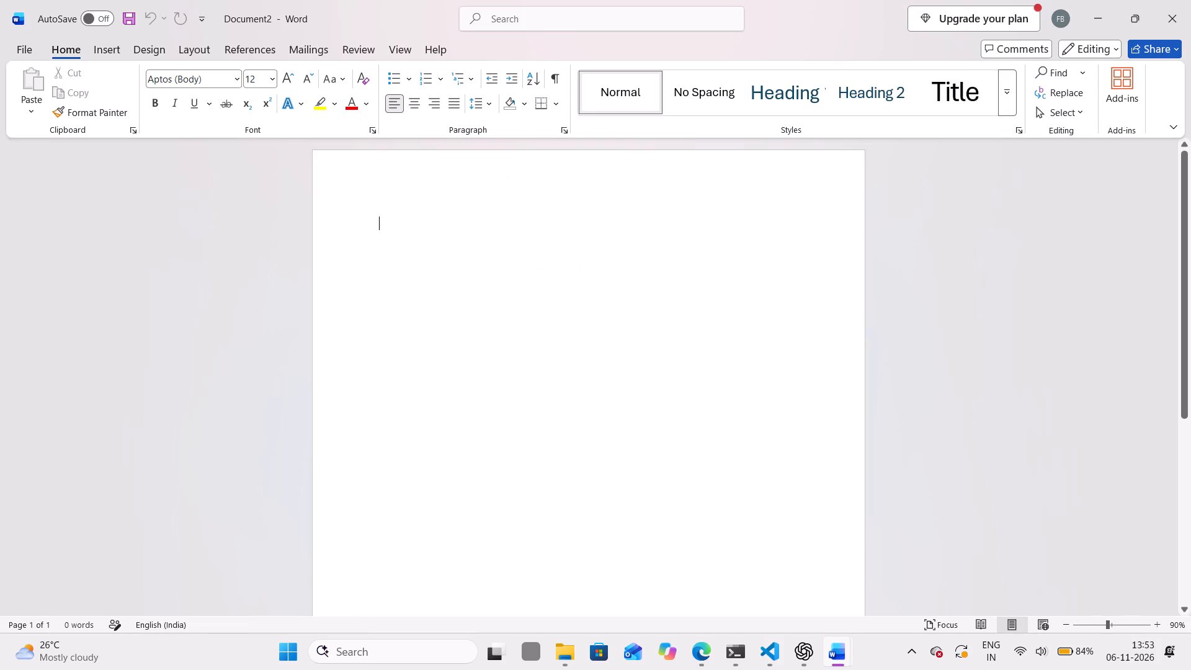
pyautogui.hotkey('ctrl', 'v')
# Extend the addressee line in the new letter to read "The Director of CSE Group 1".
pyautogui.scroll(4, 384, 219)
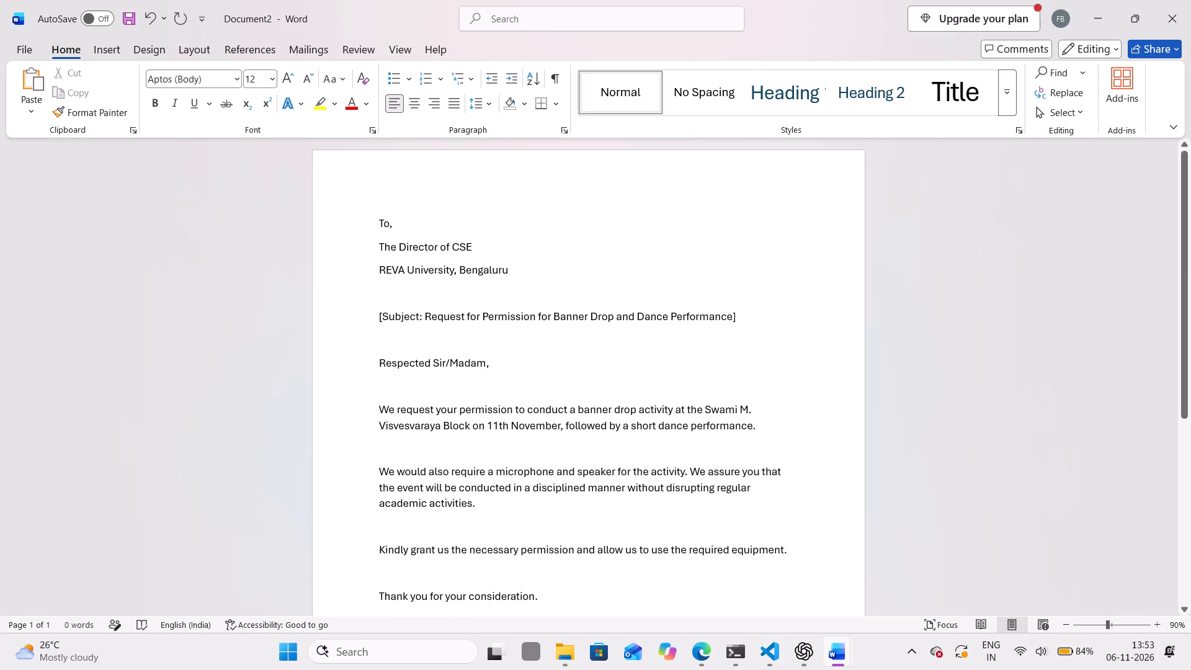
pyautogui.scroll(1, 384, 219)
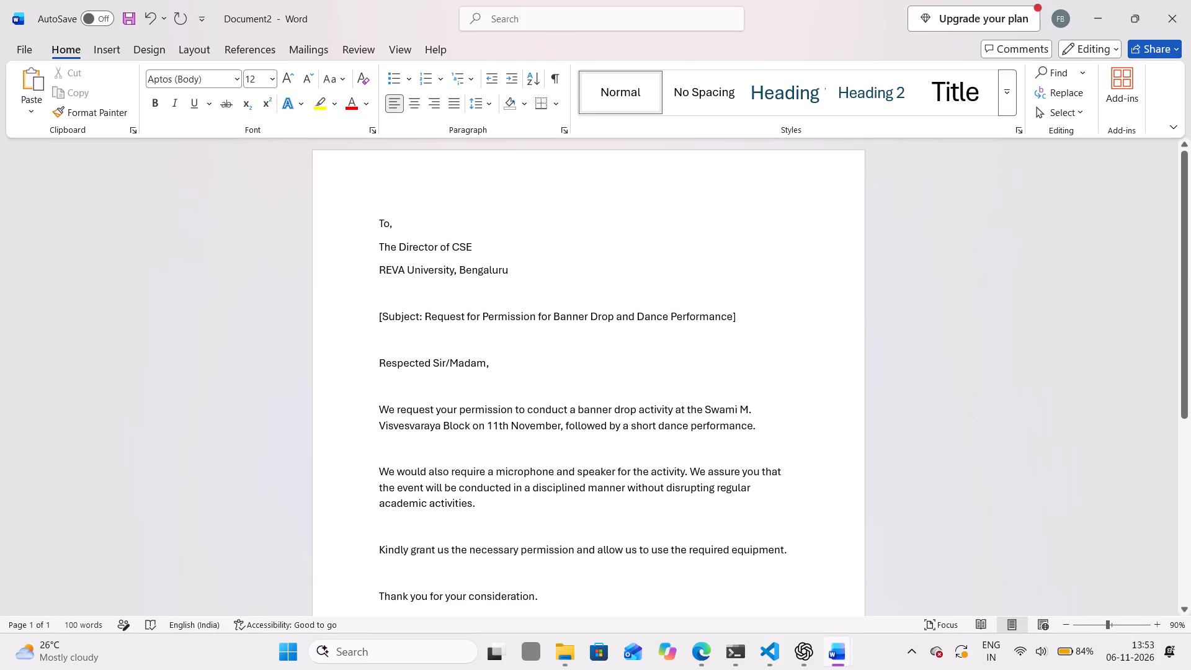
pyautogui.click(475, 244)
pyautogui.press('g')
pyautogui.press('BackSpace')
pyautogui.write('grou')
pyautogui.press('BackSpace')
pyautogui.press('BackSpace')
pyautogui.press('BackSpace')
pyautogui.press('BackSpace')
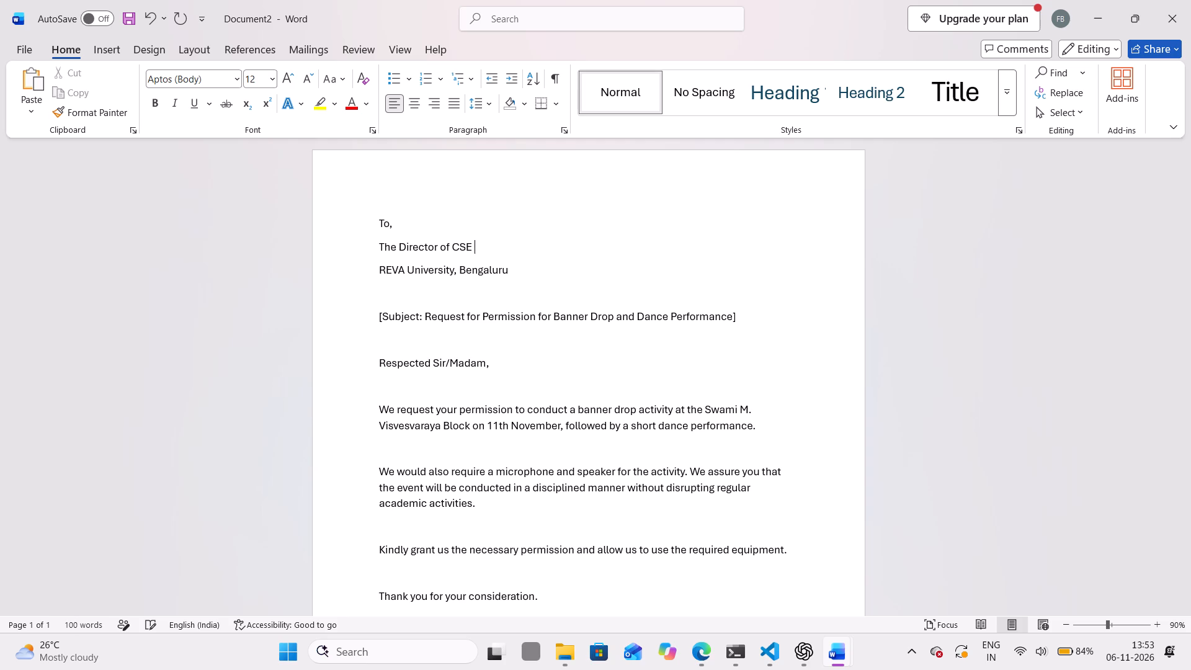
pyautogui.write('Group 1')
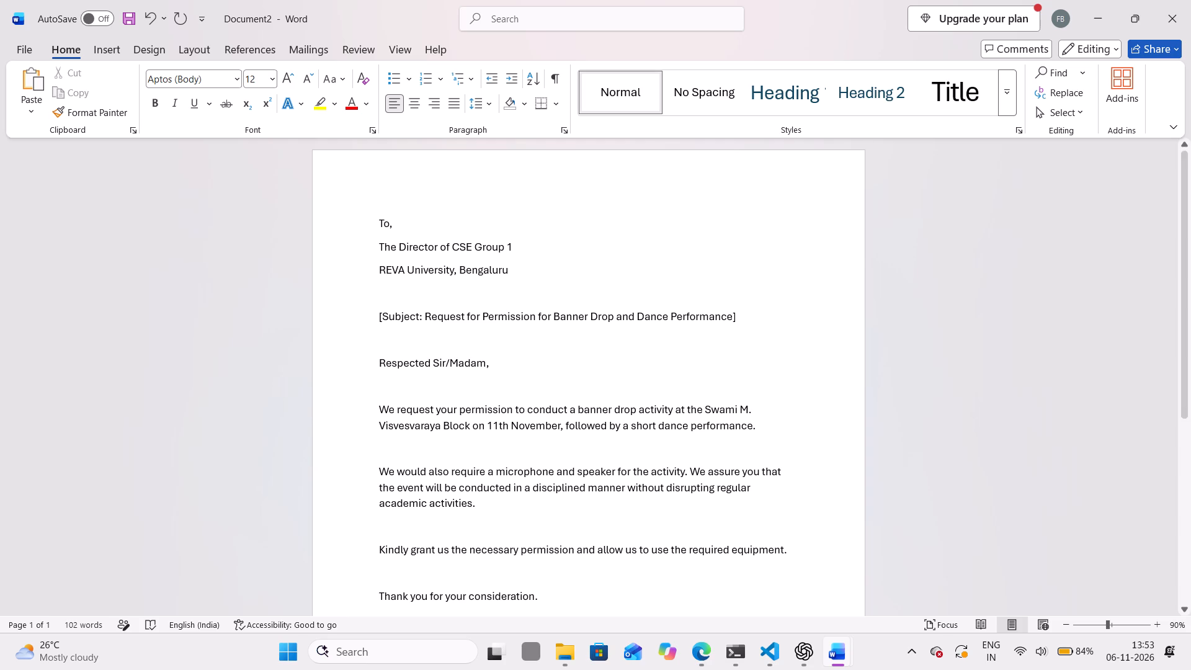
# Add "ground floor bridge" after "Swami M. Visvesvaraya Block" in the first body paragraph.
pyautogui.scroll(-1, 524, 354)
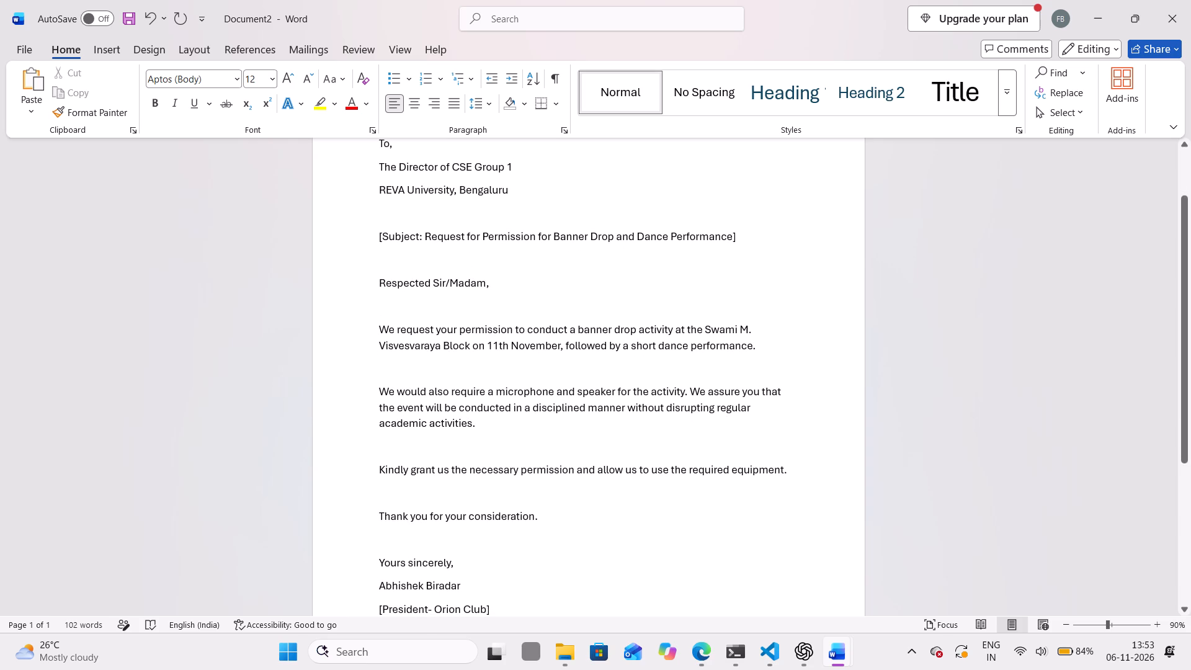
pyautogui.click(470, 346)
pyautogui.press('space')
pyautogui.write('ground flooe')
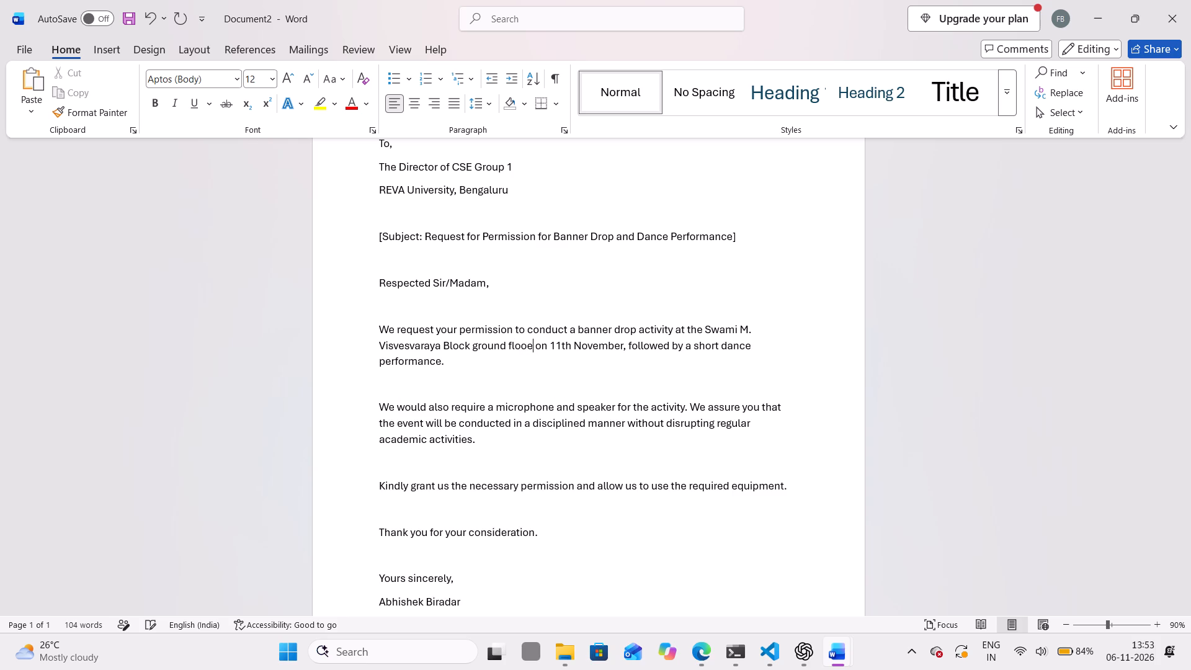
pyautogui.press('BackSpace')
pyautogui.write('r bridge')
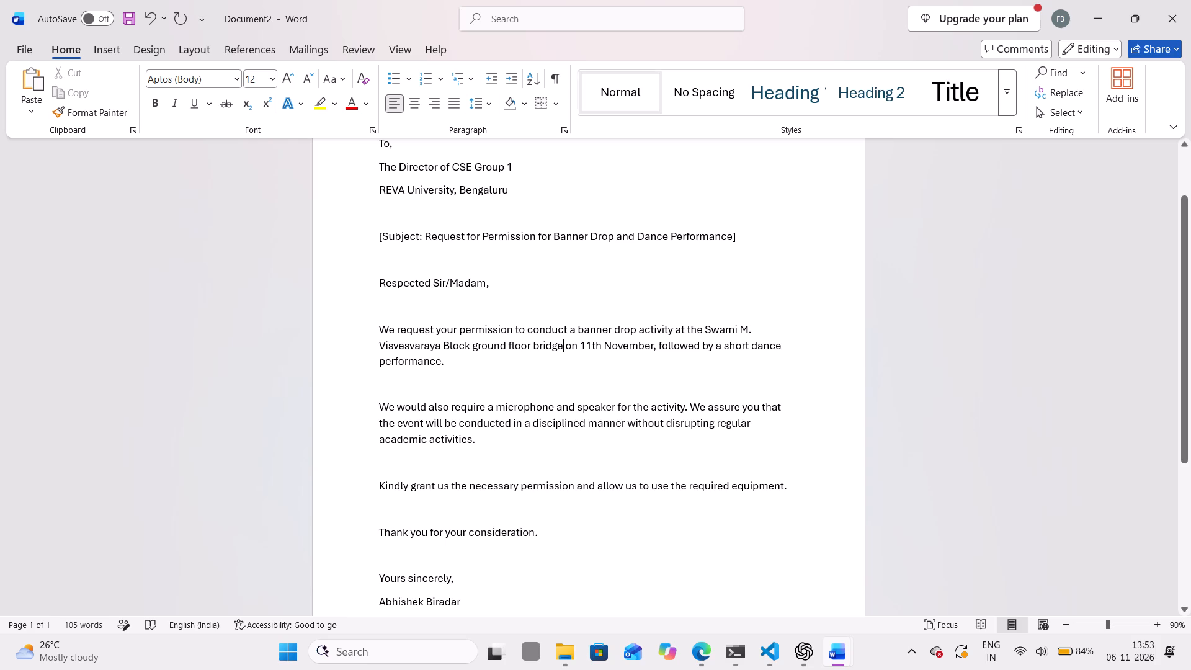
# Insert the time range "10:20 to 10:40" before "on 11th November" in the first body paragraph.
pyautogui.press('space')
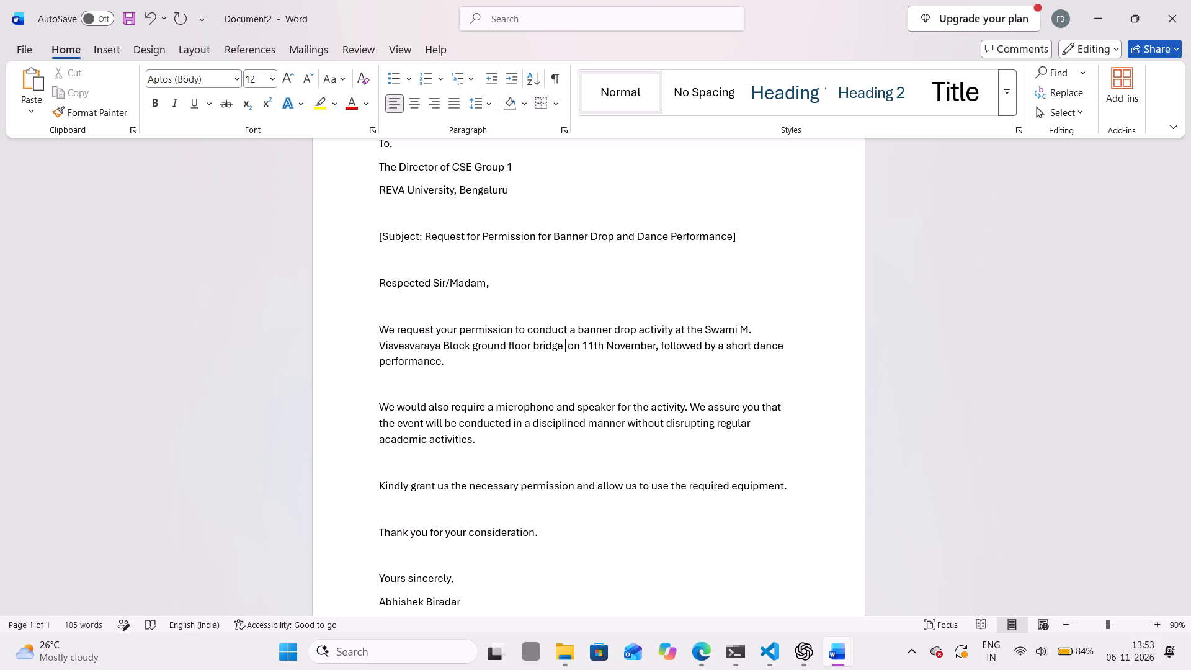
pyautogui.write('10')
pyautogui.hotkey('shift', ':')
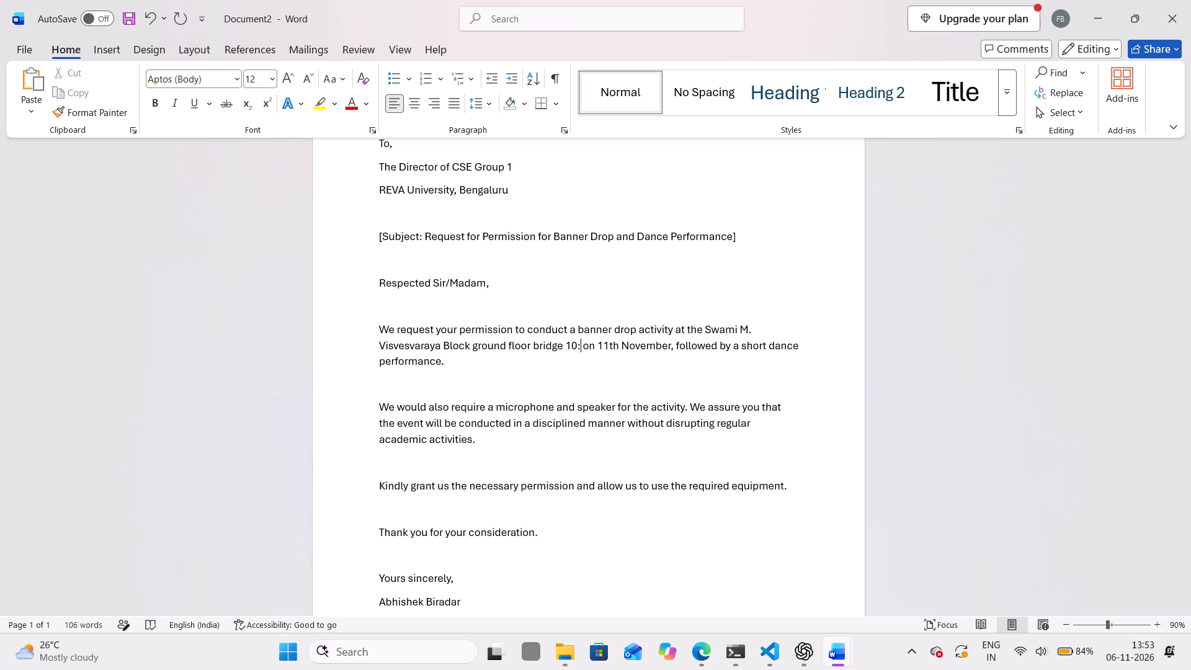
pyautogui.write('20')
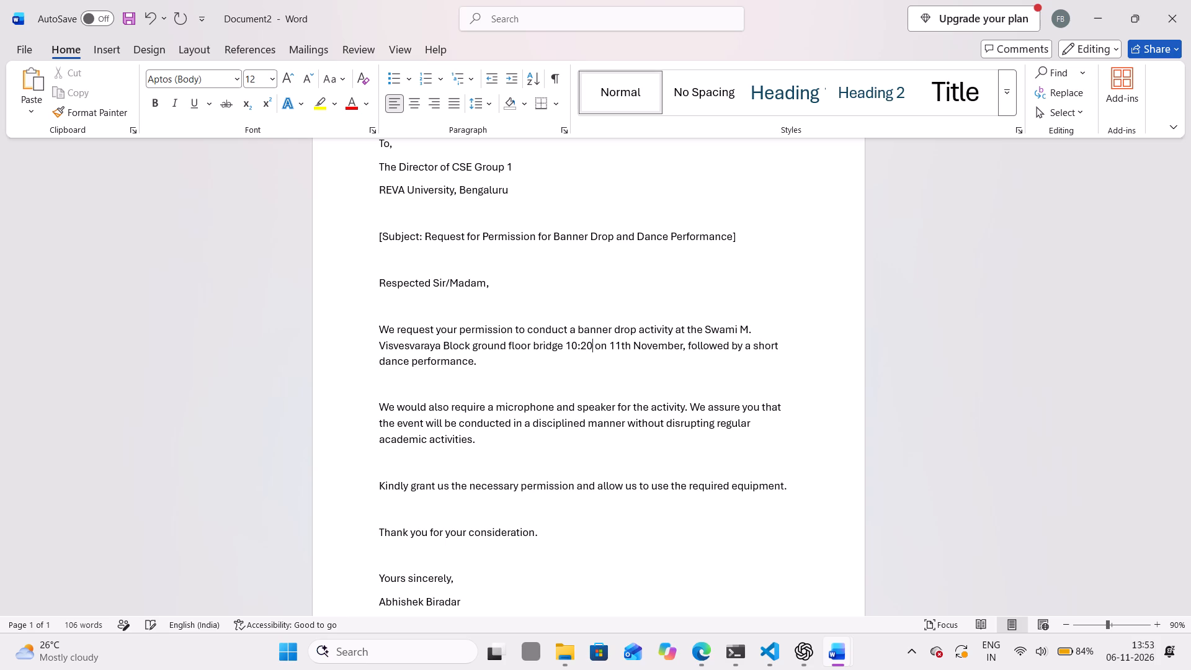
pyautogui.press('space')
pyautogui.write('to 10')
pyautogui.hotkey('shift', ':')
pyautogui.write('40')
# Add "a.m." after the start time 10:20, separated by a space.
pyautogui.press('Left')
pyautogui.press('Left')
pyautogui.press('Left')
pyautogui.press('Left')
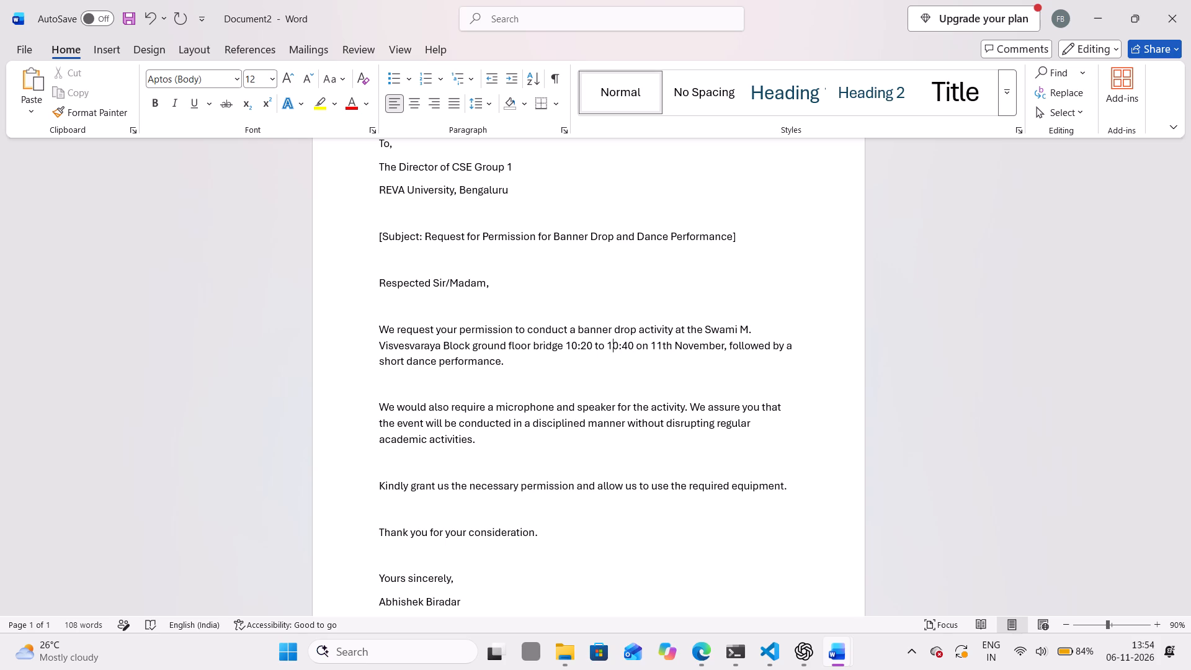
pyautogui.press('Left')
pyautogui.press('Left')
pyautogui.press('Left')
pyautogui.press('Left')
pyautogui.press('Left')
pyautogui.write('am')
pyautogui.press('BackSpace')
pyautogui.press('BackSpace')
pyautogui.write('AM')
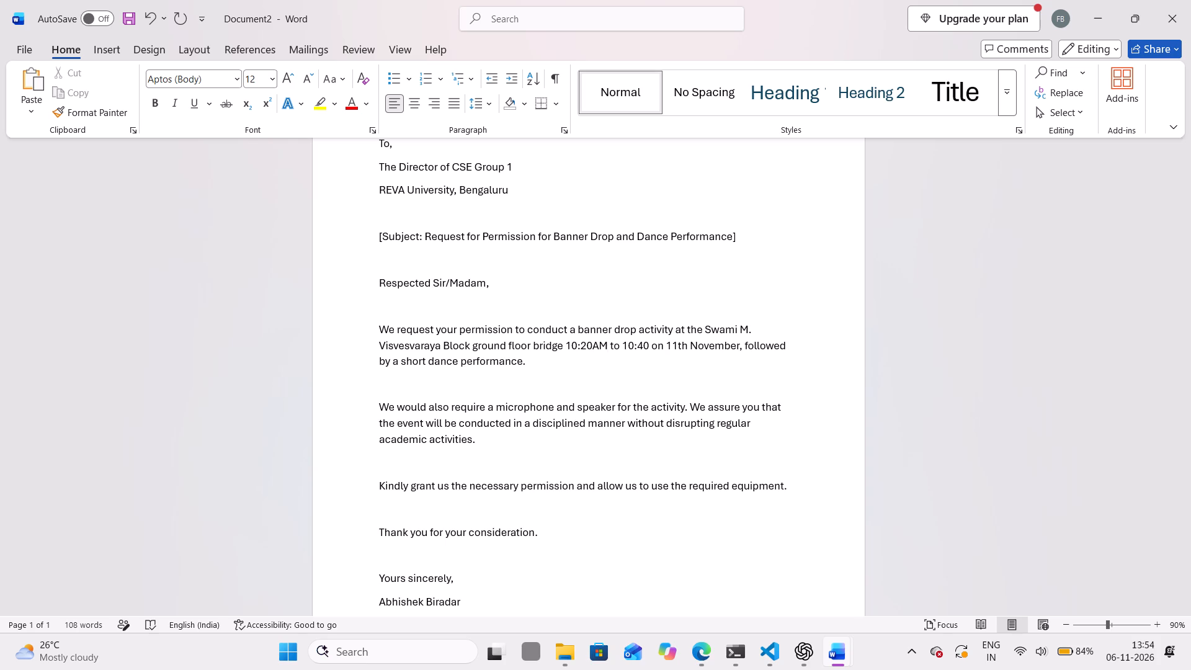
pyautogui.press('BackSpace')
pyautogui.press('BackSpace')
pyautogui.press('space')
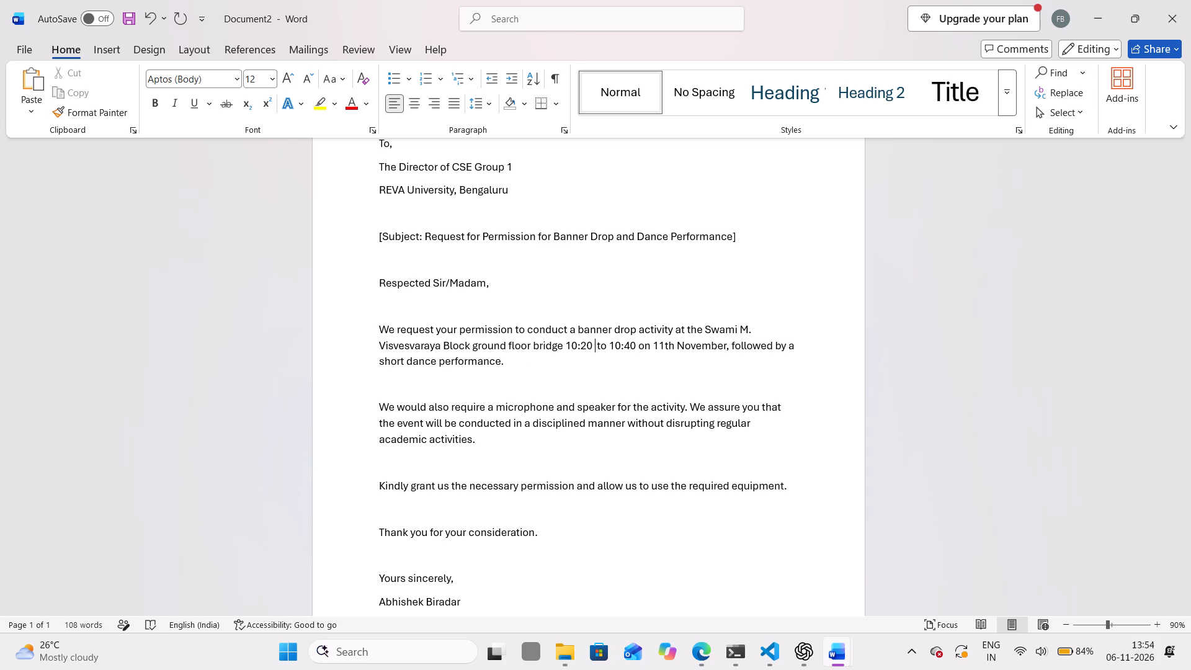
pyautogui.write('a.m.')
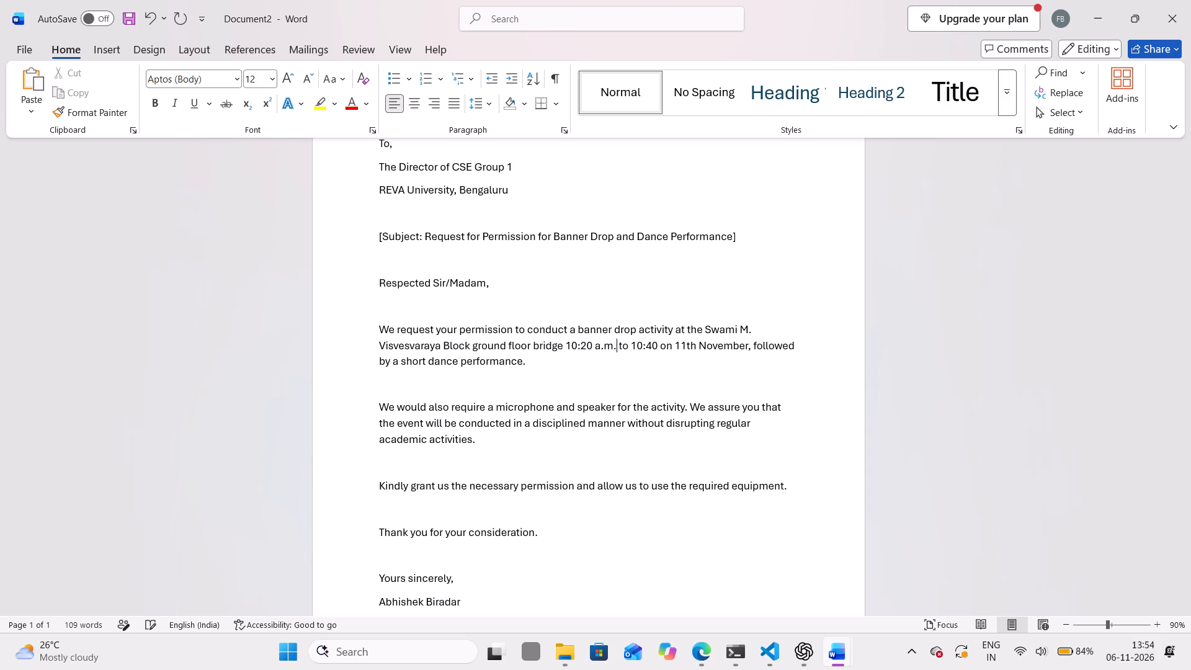
# Add "a.m." after the end time 10:40, separated by a space.
pyautogui.press('Right')
pyautogui.press('Right')
pyautogui.press('Right')
pyautogui.press('Right')
pyautogui.press('Right')
pyautogui.press('Right')
pyautogui.press('Right')
pyautogui.press('Right')
pyautogui.press('Right')
pyautogui.press('space')
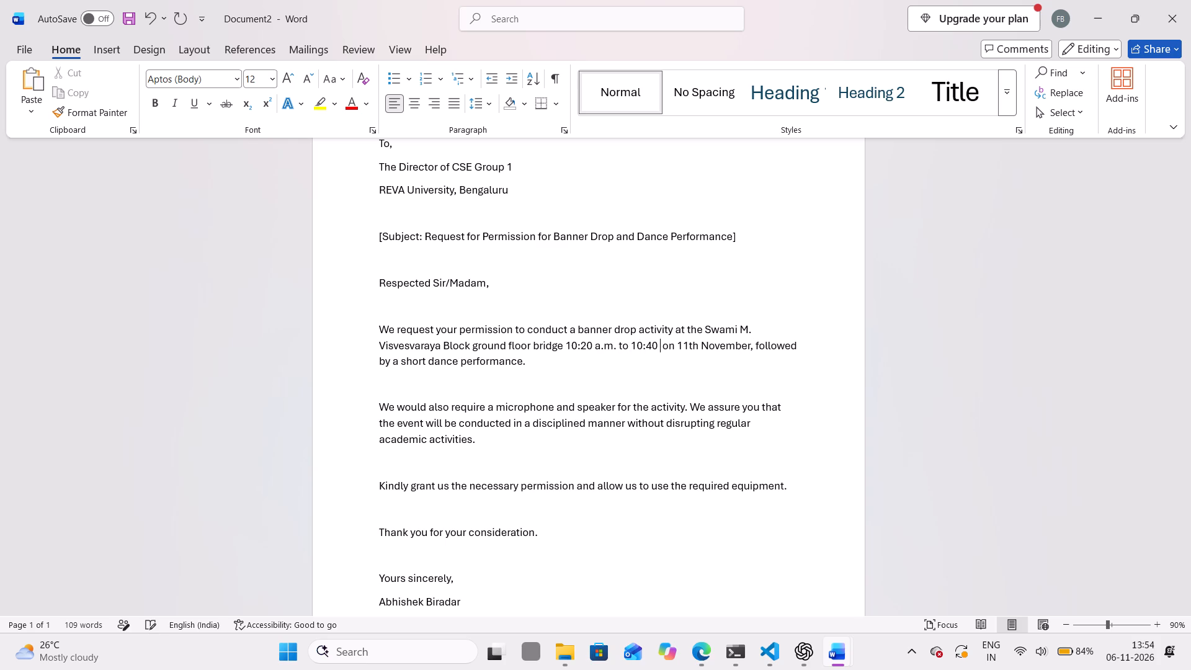
pyautogui.write('a.m.')
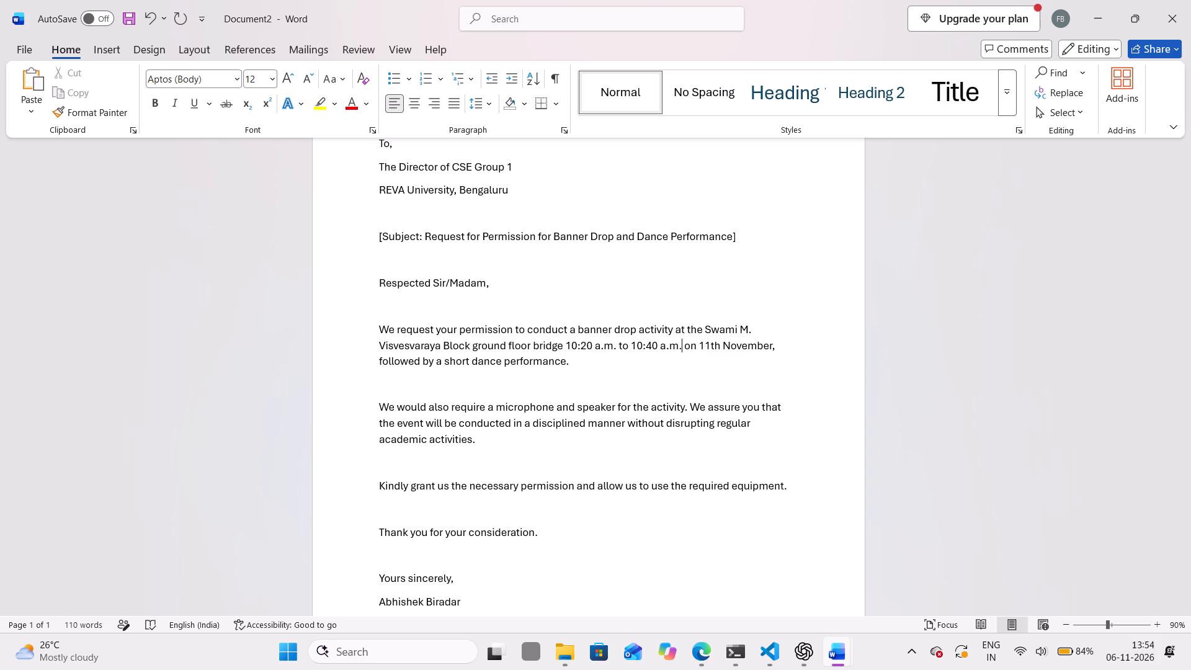
# Review the whole CSE Group 1 letter from the addressee block down to the signature line.
pyautogui.scroll(1, 585, 369)
pyautogui.scroll(-1, 585, 369)
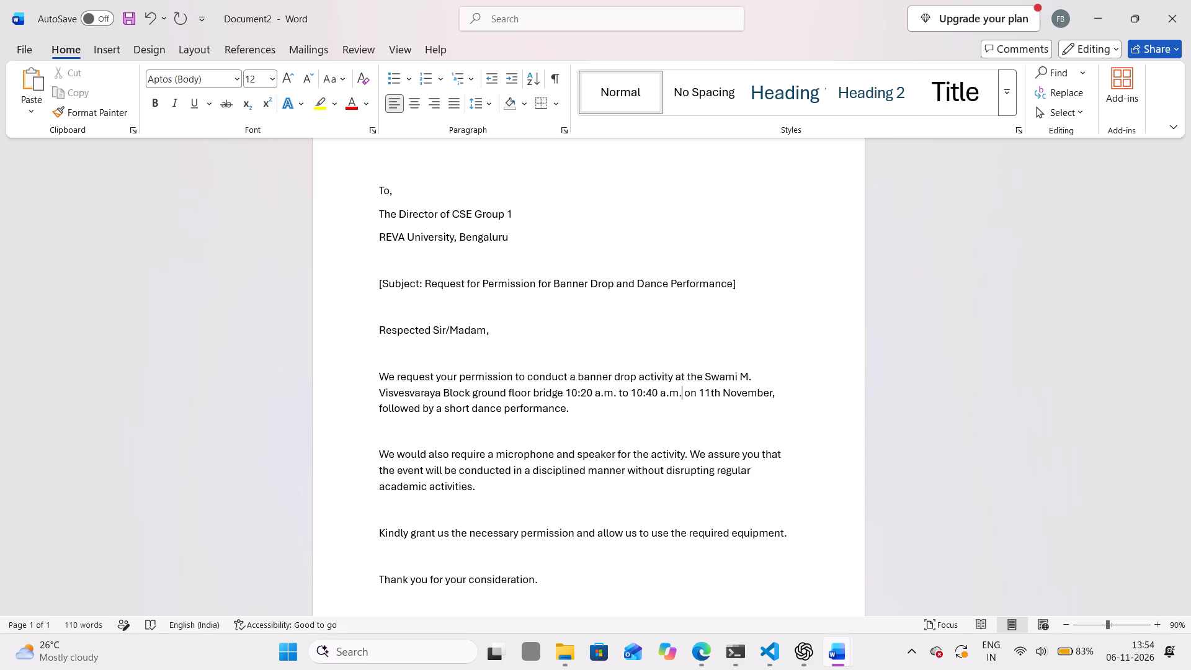
pyautogui.scroll(-1, 585, 369)
pyautogui.scroll(1, 585, 369)
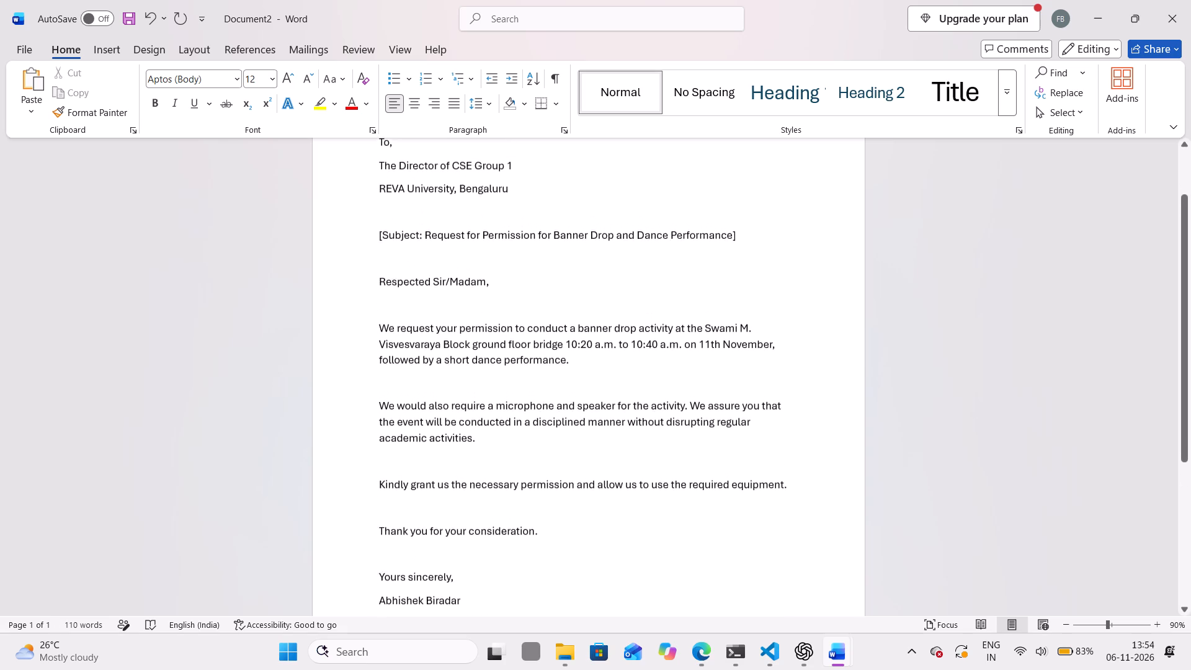
pyautogui.scroll(1, 585, 369)
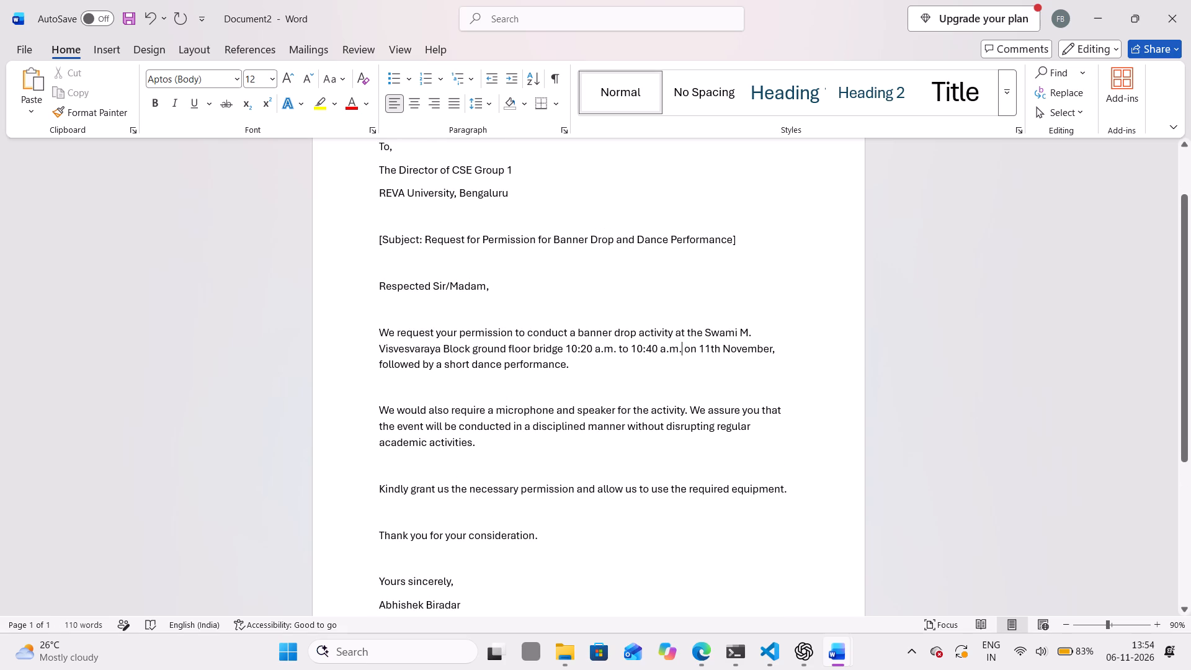
pyautogui.scroll(-1, 585, 369)
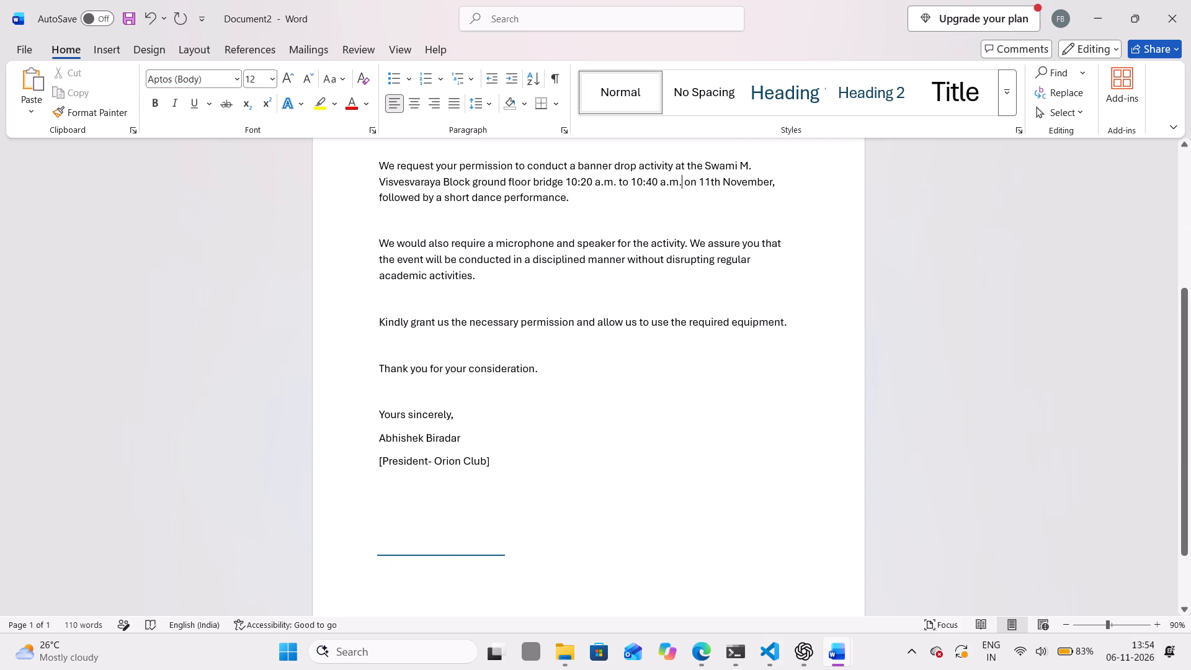
pyautogui.scroll(2, 585, 369)
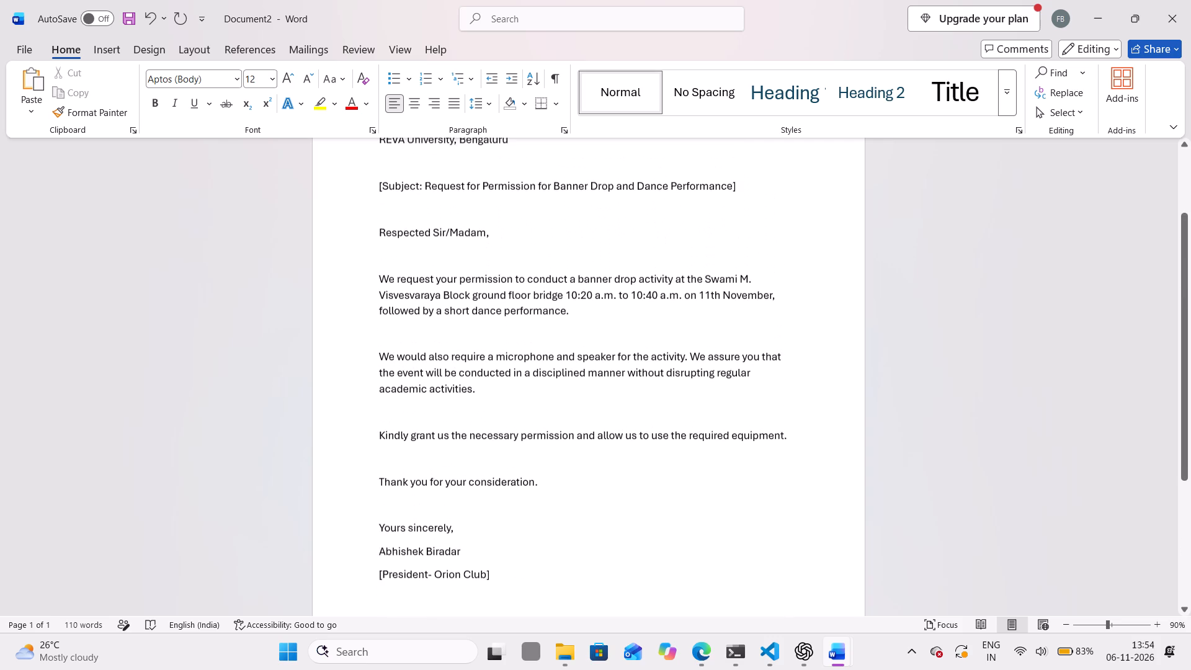
pyautogui.scroll(2, 585, 369)
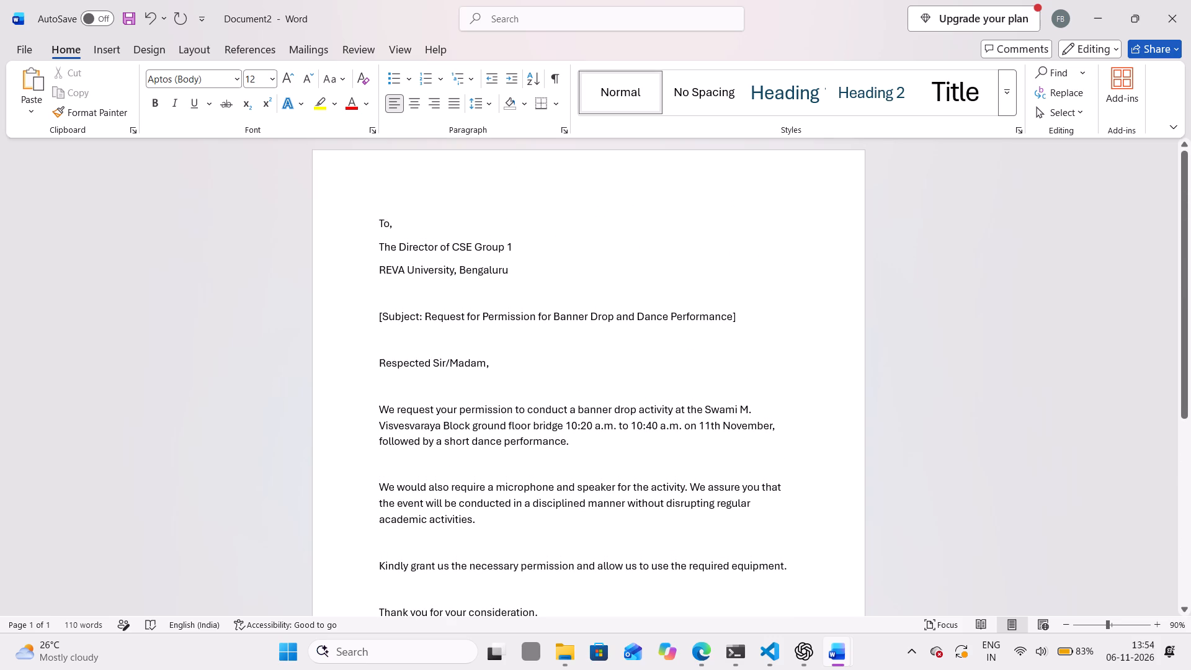
# Change the salutation of the letter to "Respected Sir,".
pyautogui.click(494, 360)
pyautogui.press('BackSpace')
pyautogui.press('BackSpace')
pyautogui.press('BackSpace')
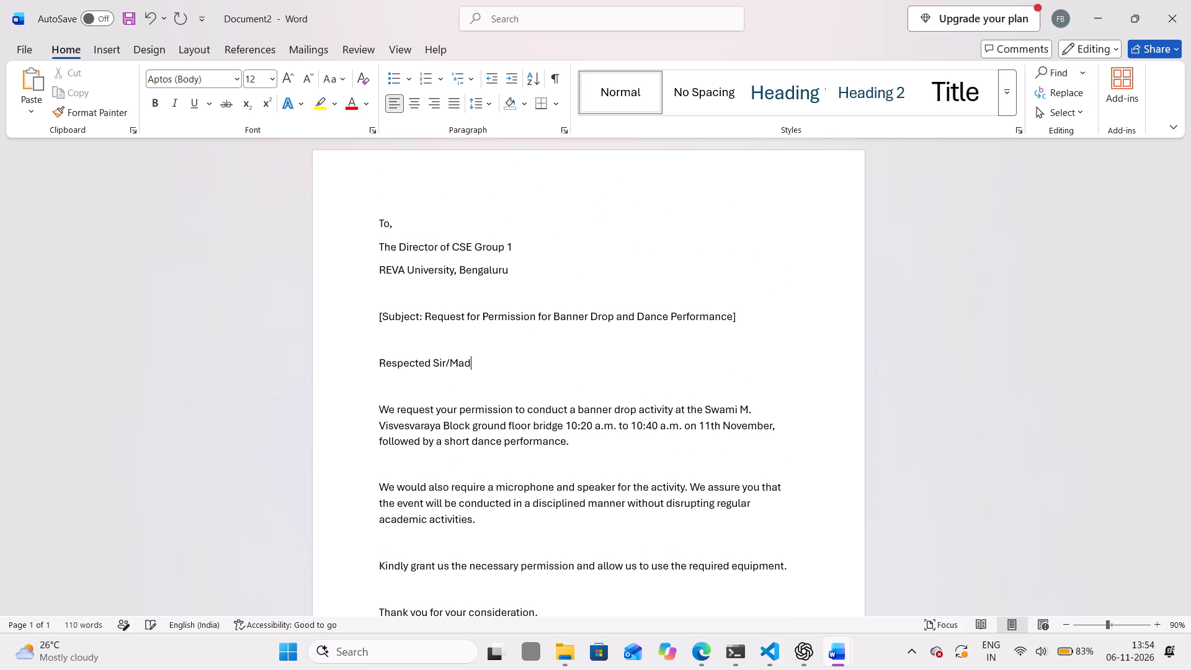
pyautogui.press('BackSpace')
pyautogui.press('BackSpace')
pyautogui.press('BackSpace')
pyautogui.press('BackSpace')
pyautogui.press(',')
# Save the finished letter to the Downloads folder under the name "CSE G 1".
pyautogui.scroll(-2, 494, 360)
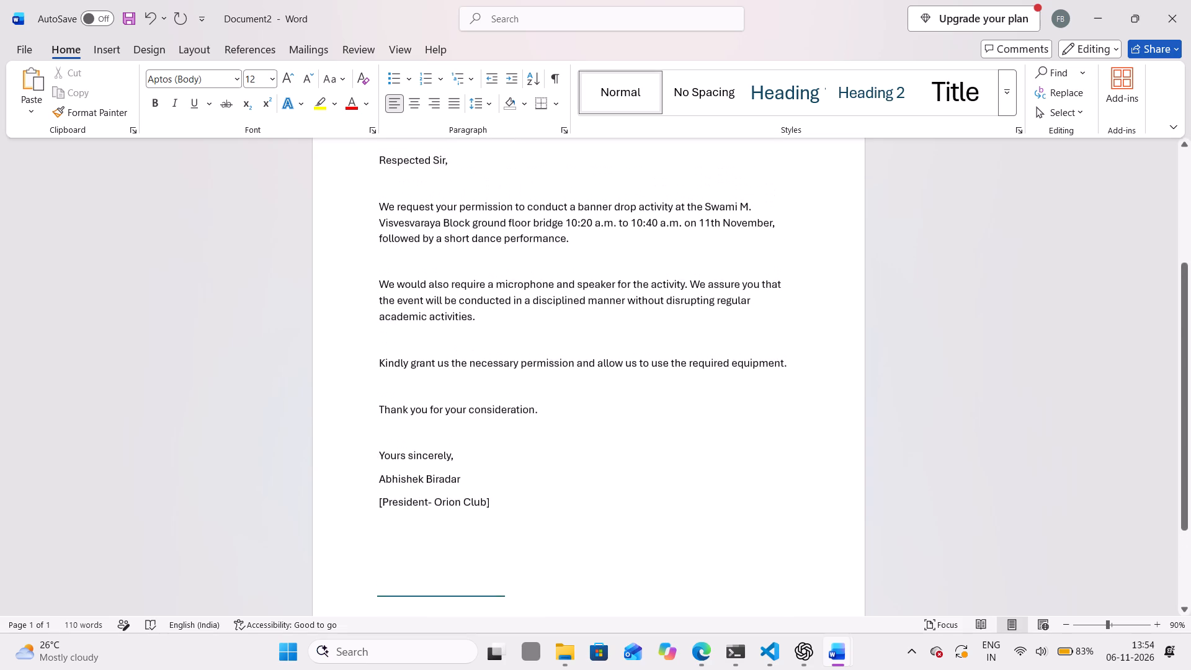
pyautogui.scroll(3, 494, 360)
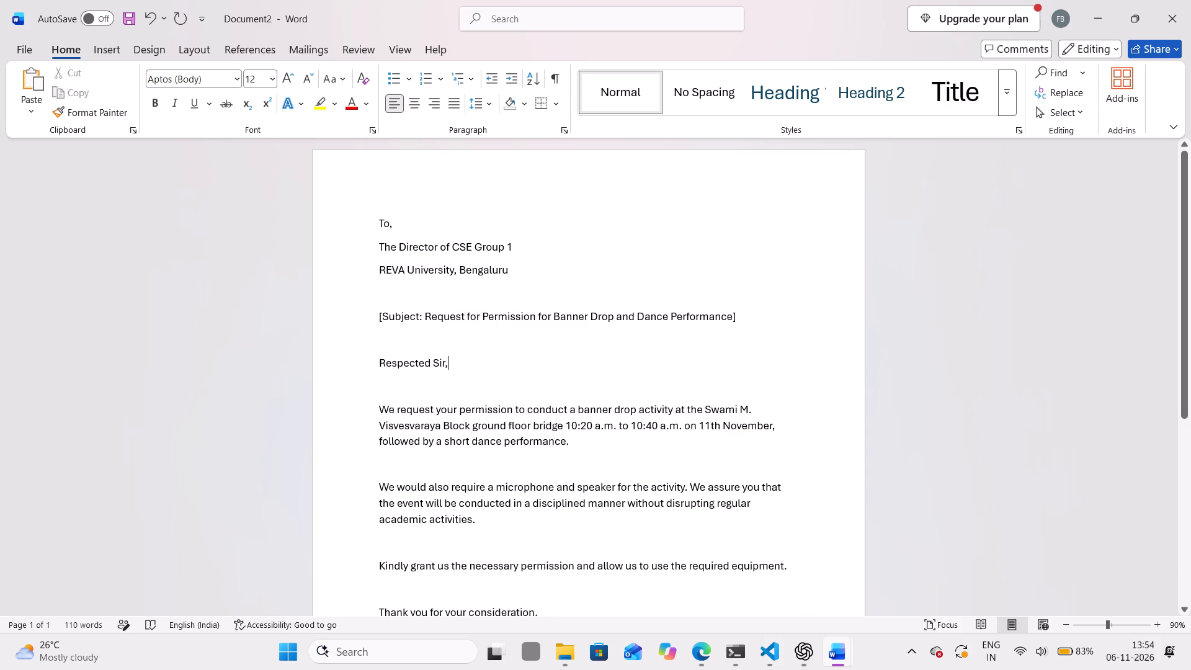
pyautogui.hotkey('ctrl', 's')
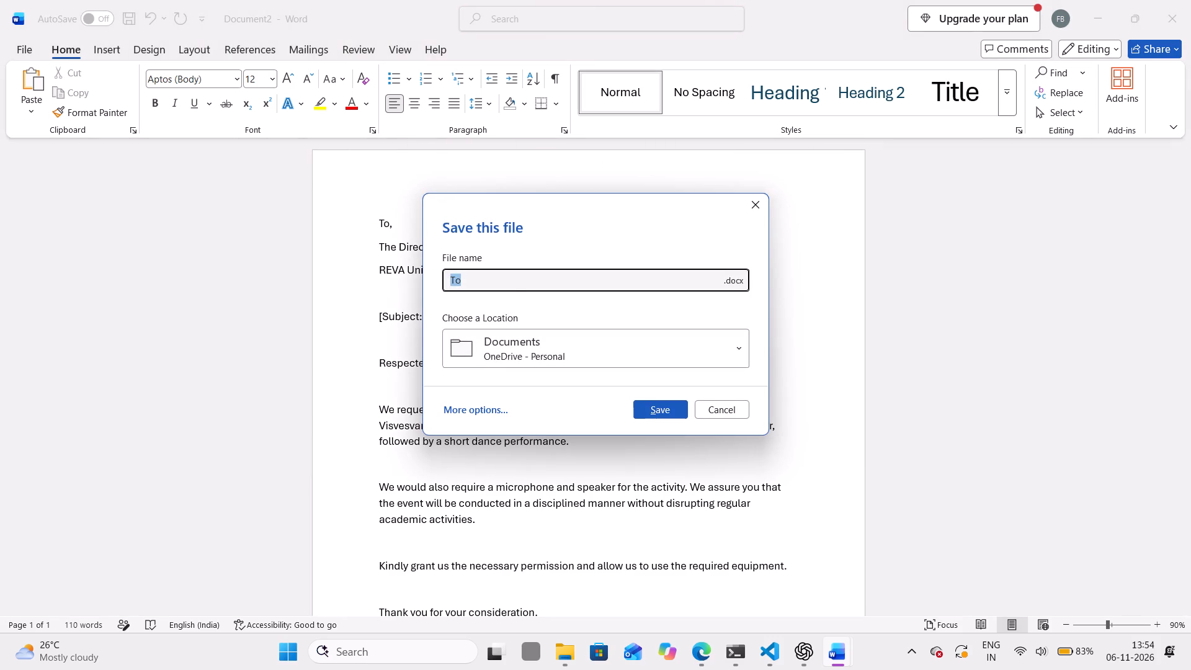
pyautogui.click(524, 339)
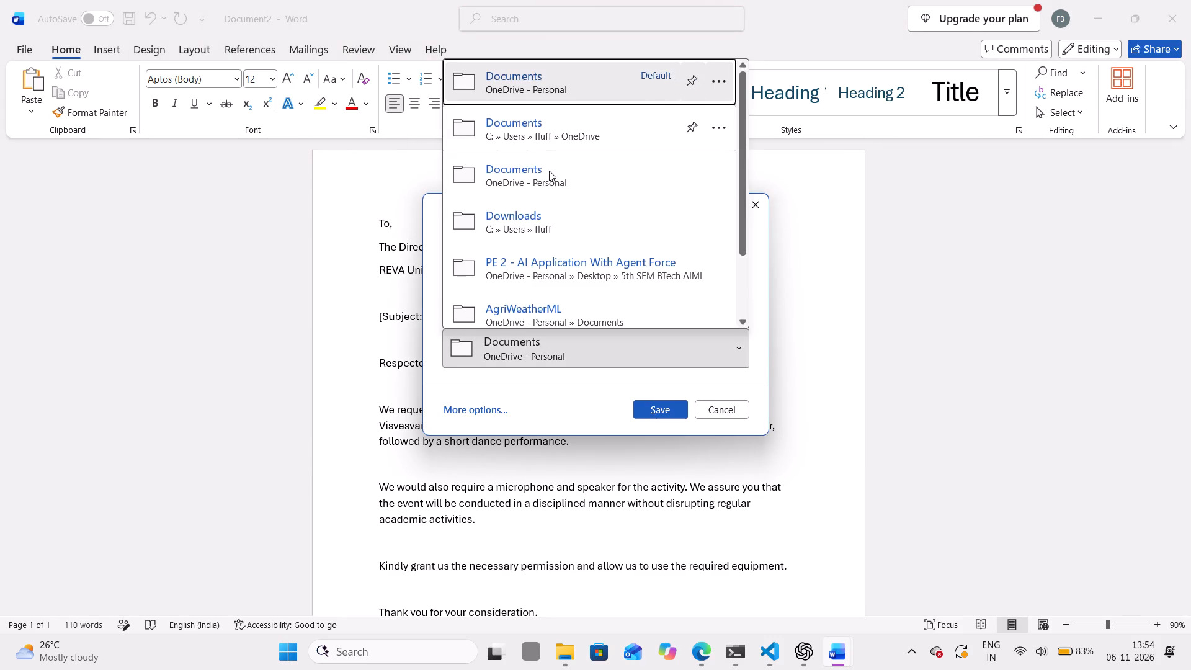
pyautogui.click(541, 235)
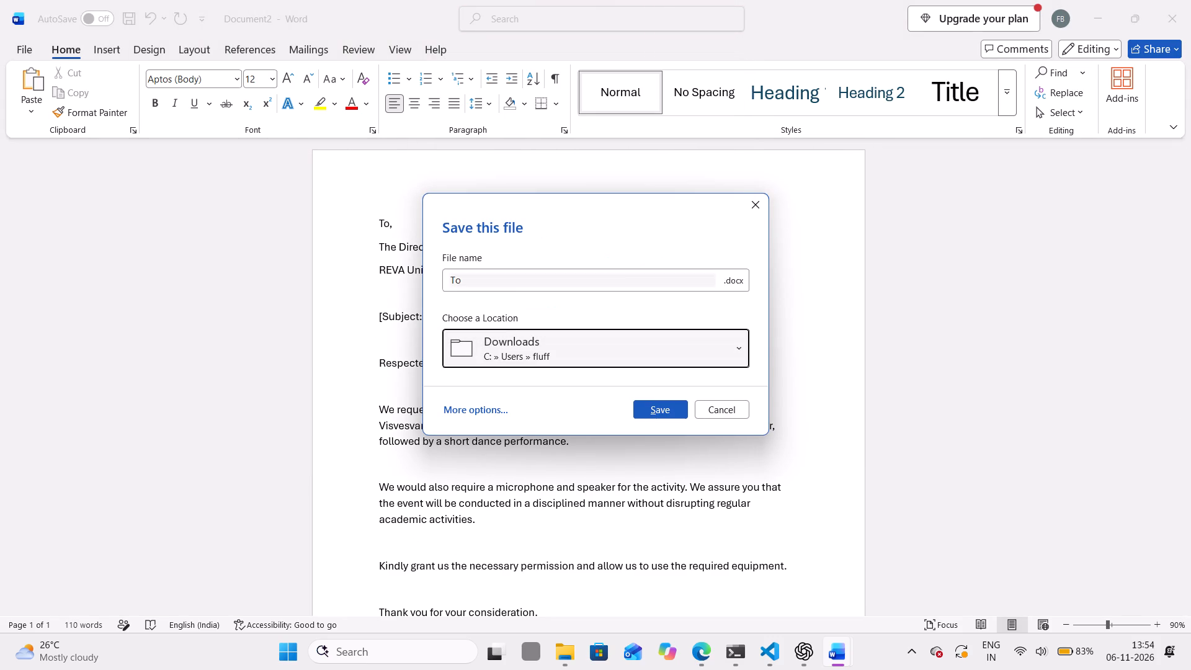
pyautogui.click(505, 287)
pyautogui.press('BackSpace')
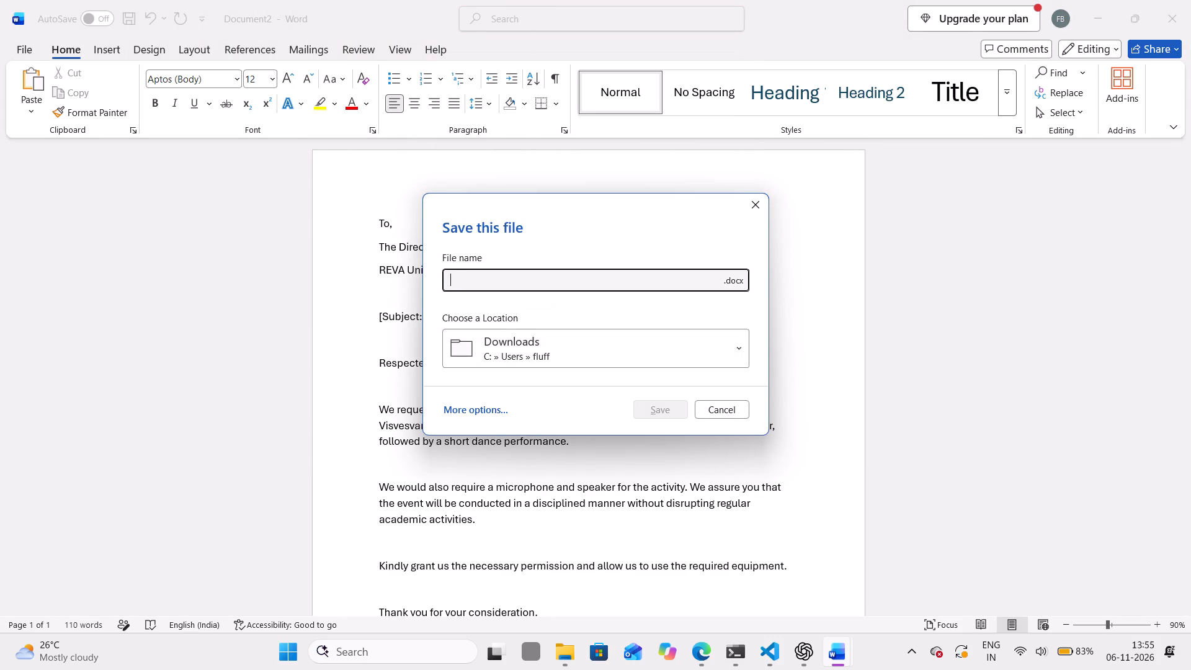
pyautogui.write('CSE G 1')
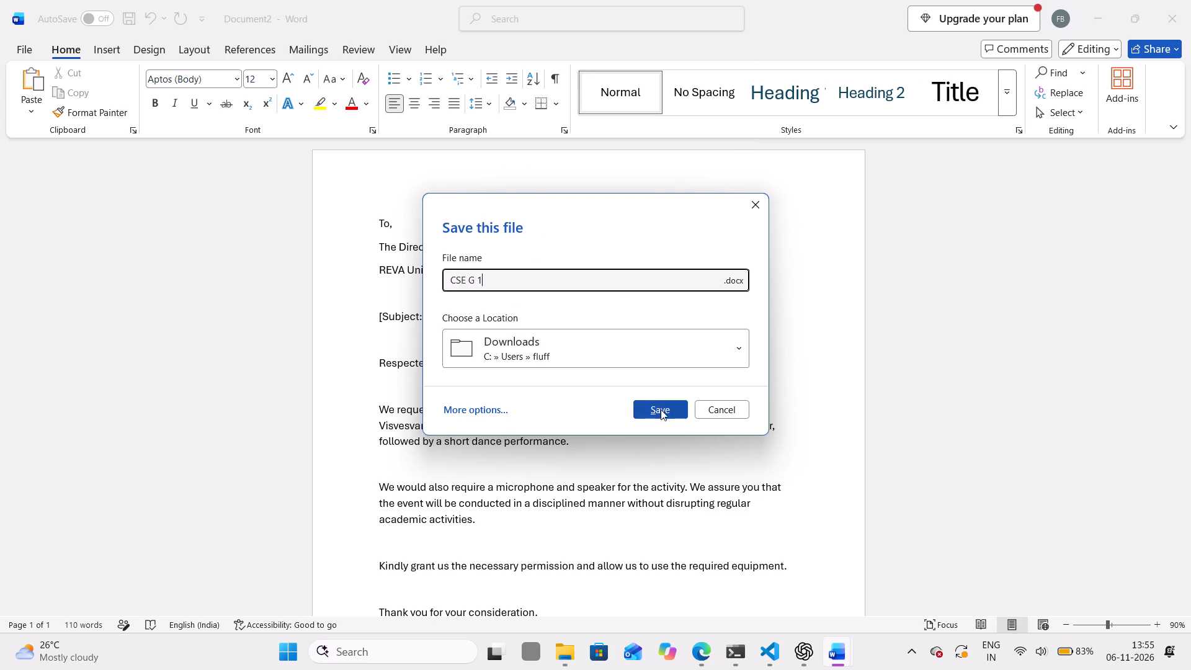
pyautogui.click(660, 408)
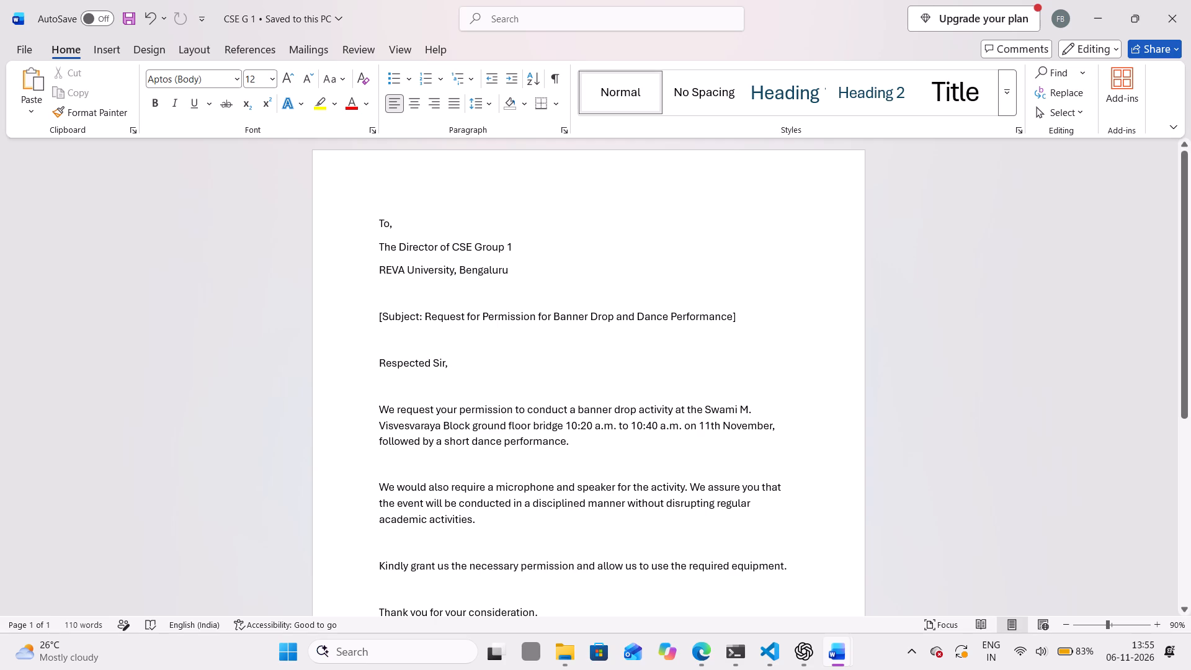
# Close the saved CSE G 1 letter and the older cse letter.
pyautogui.click(1190, 0)
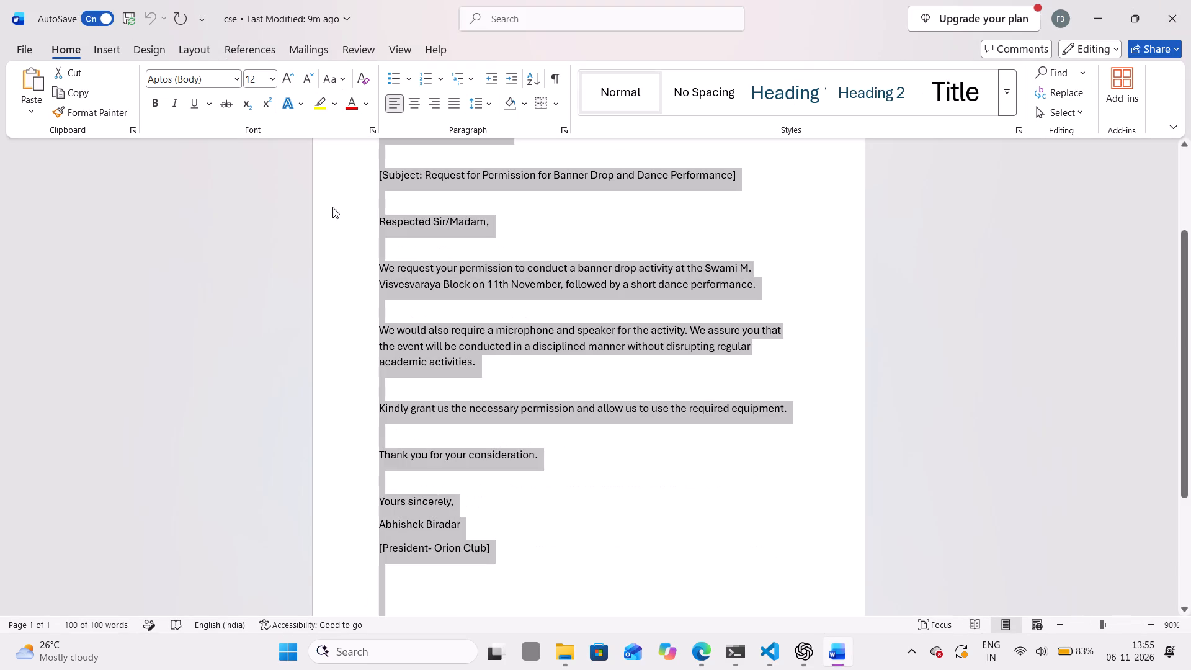
pyautogui.click(1190, 0)
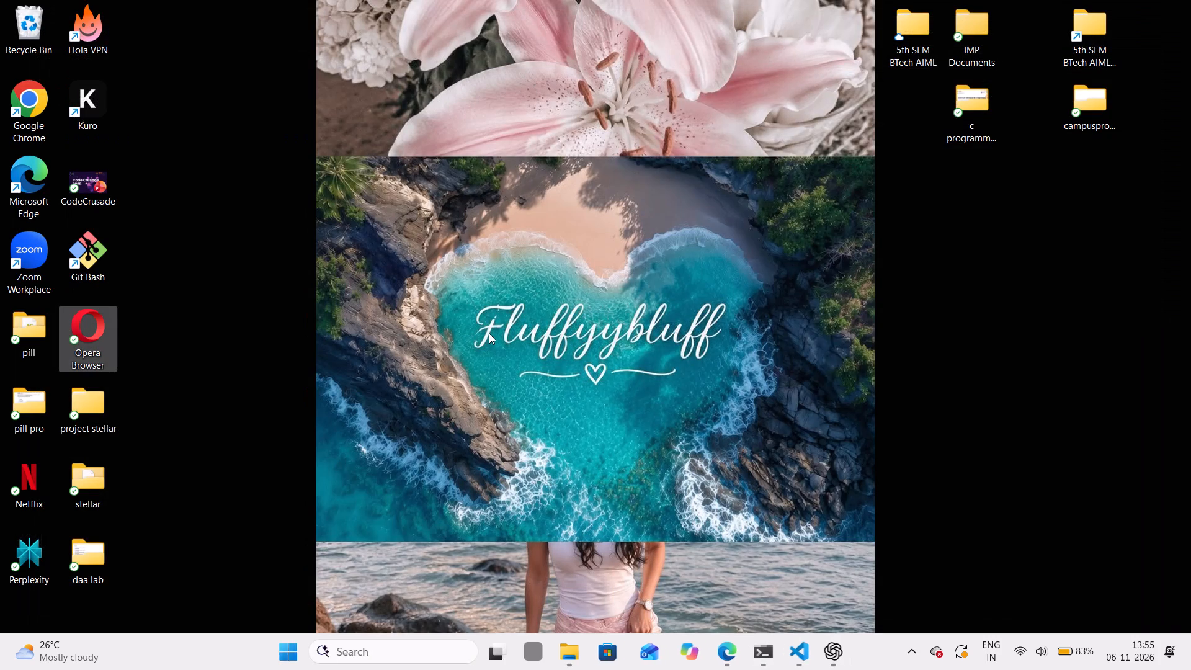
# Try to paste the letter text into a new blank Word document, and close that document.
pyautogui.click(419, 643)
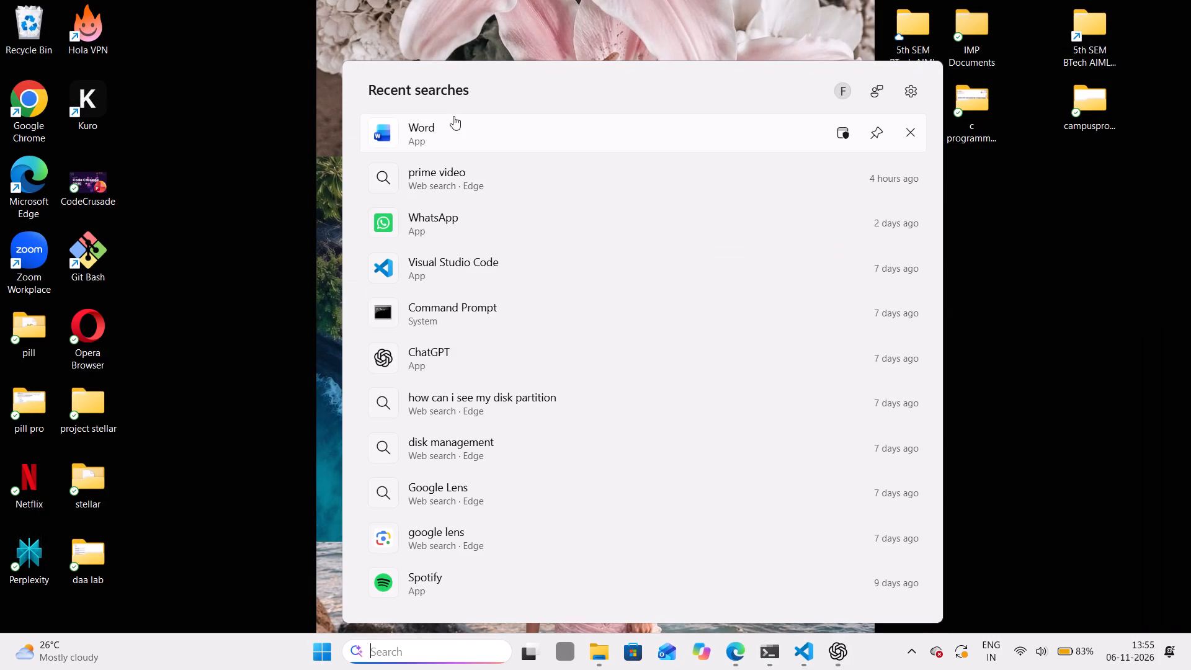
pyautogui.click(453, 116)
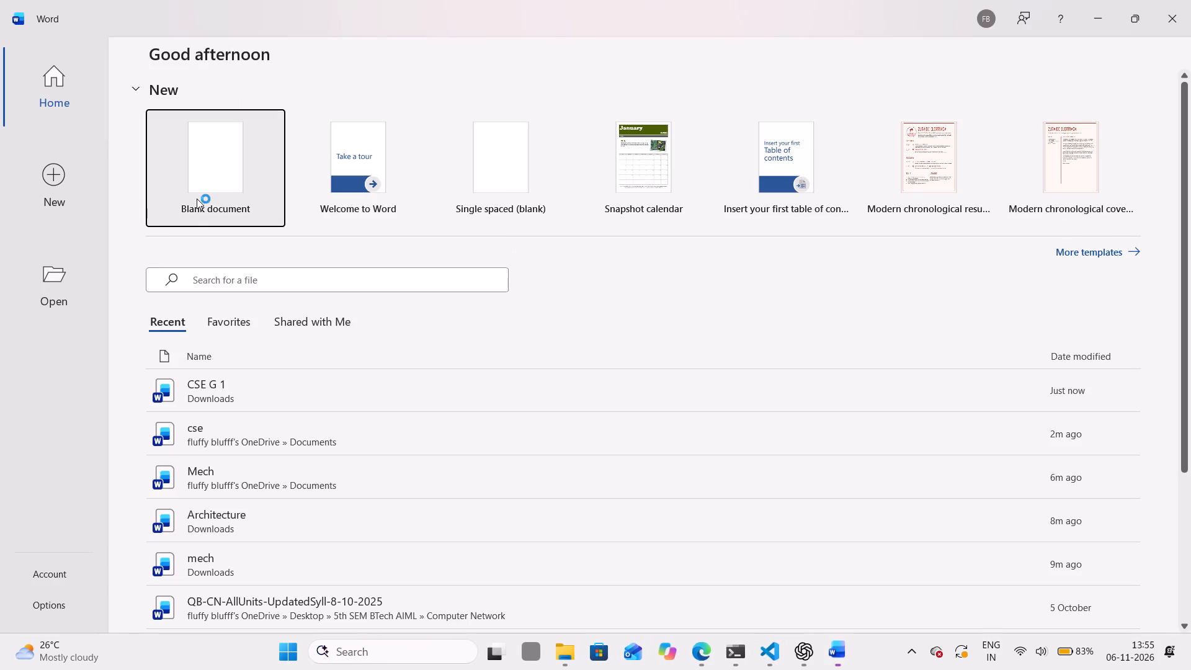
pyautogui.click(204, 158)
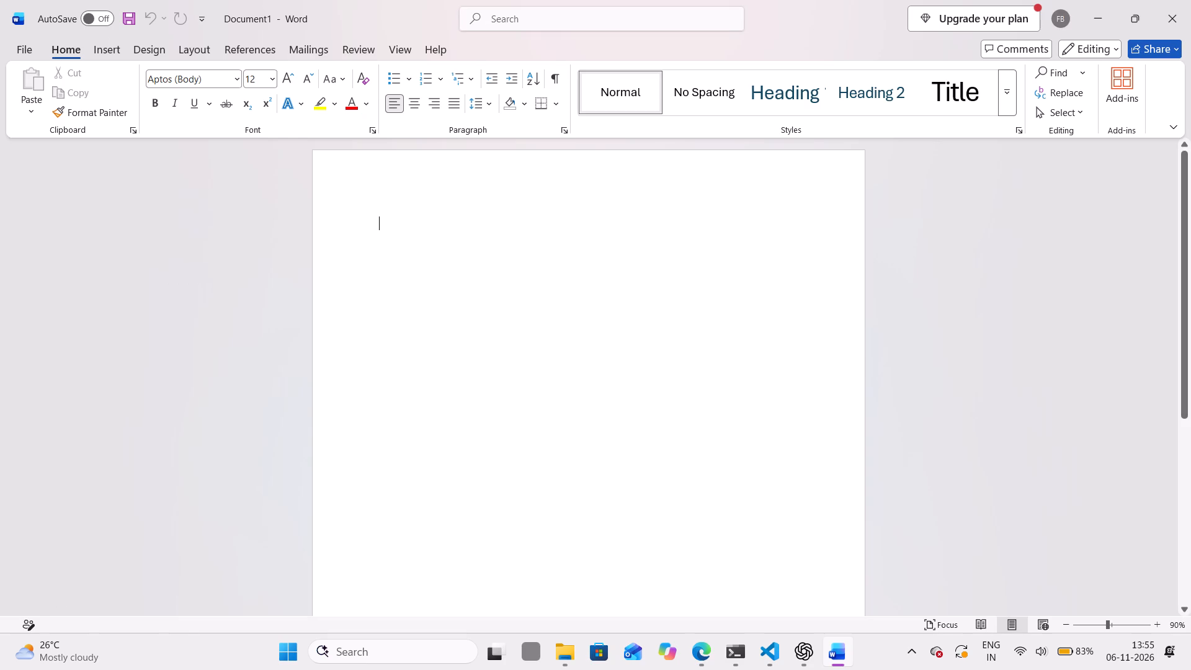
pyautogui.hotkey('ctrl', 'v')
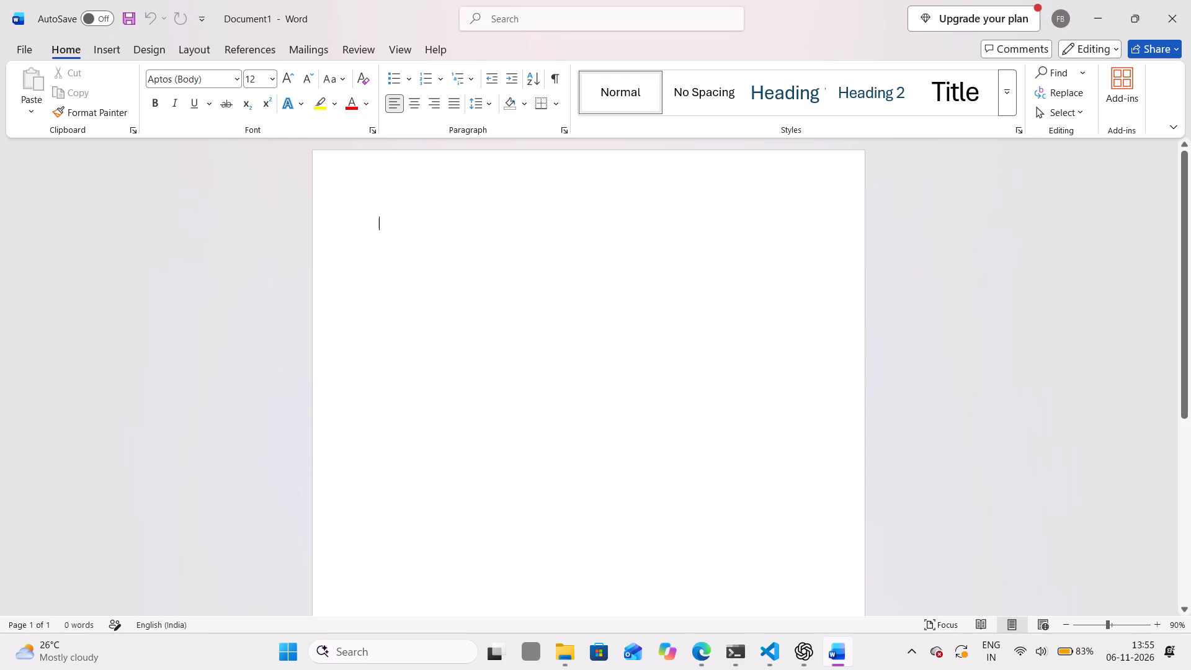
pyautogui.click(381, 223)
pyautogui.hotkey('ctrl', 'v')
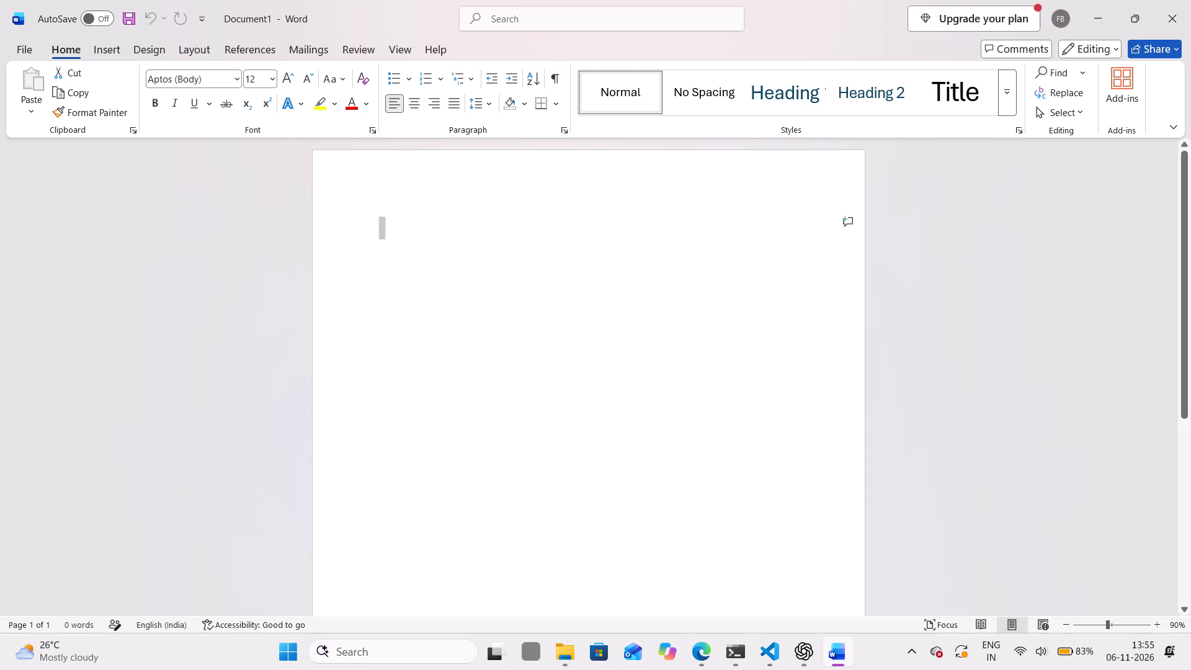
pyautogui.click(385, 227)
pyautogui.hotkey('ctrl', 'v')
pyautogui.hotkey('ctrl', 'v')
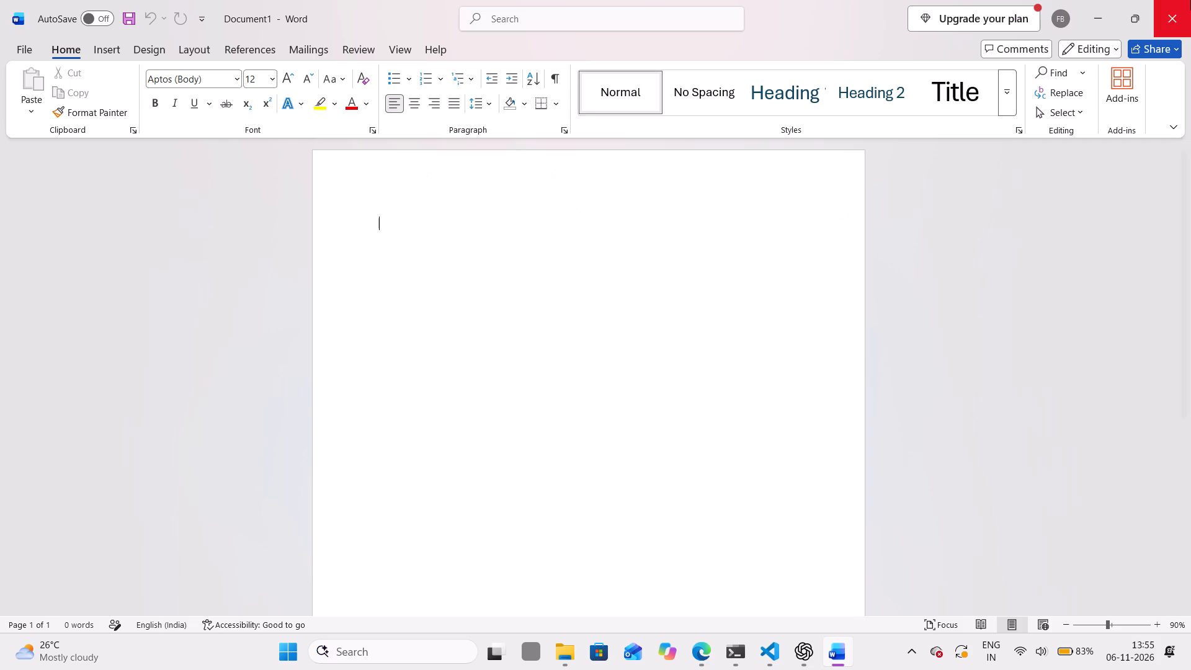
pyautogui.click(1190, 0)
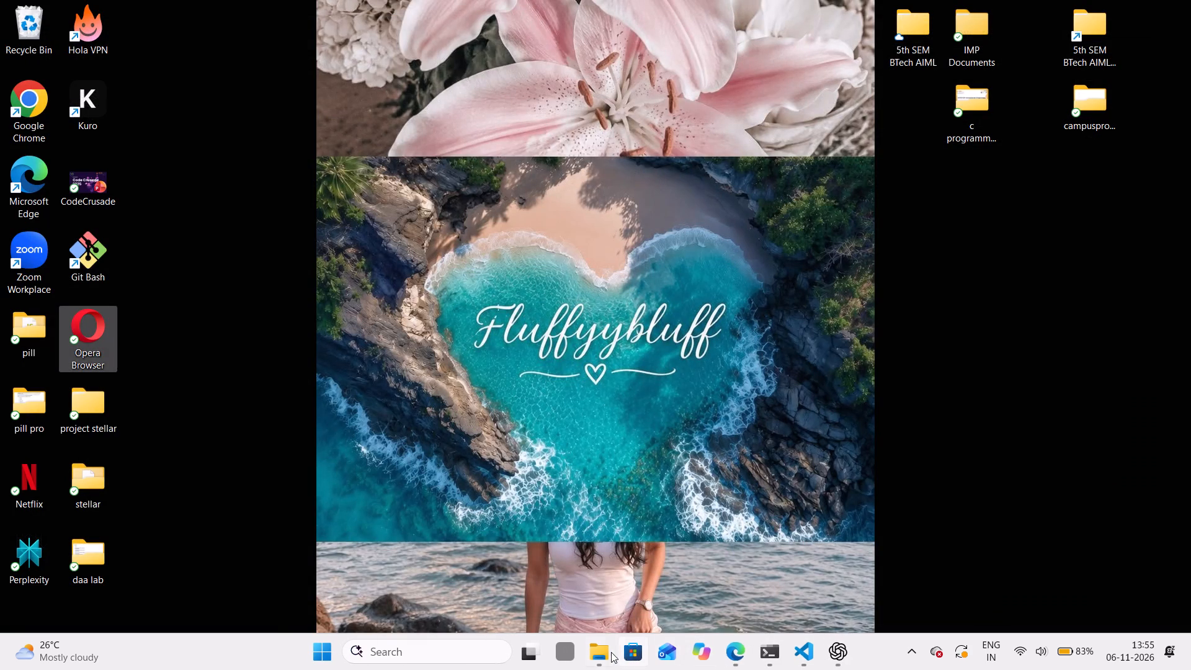
# Reopen the CSE G 1 letter in Word and copy its entire text into a new blank document.
pyautogui.click(387, 649)
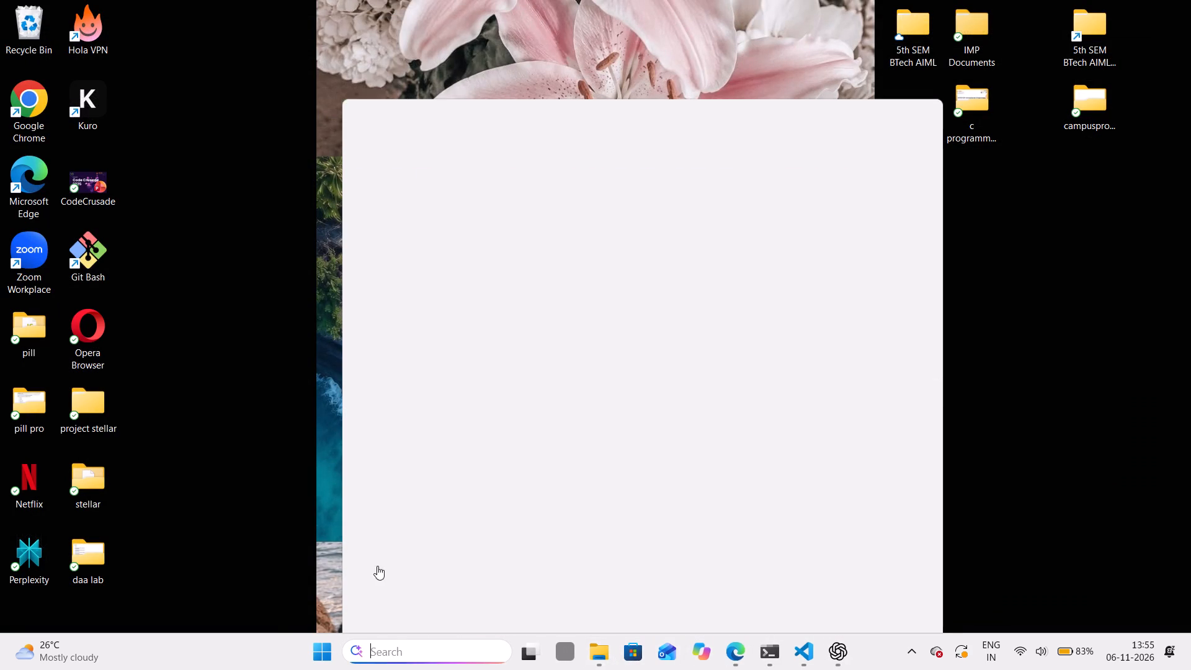
pyautogui.click(458, 117)
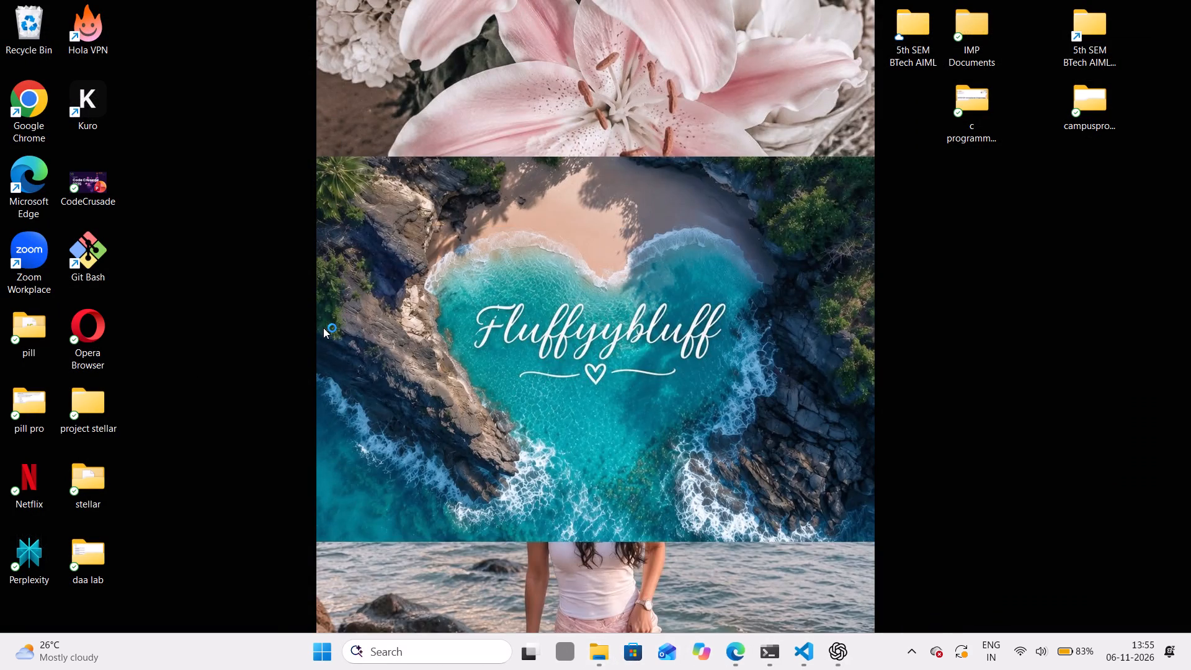
pyautogui.click(288, 390)
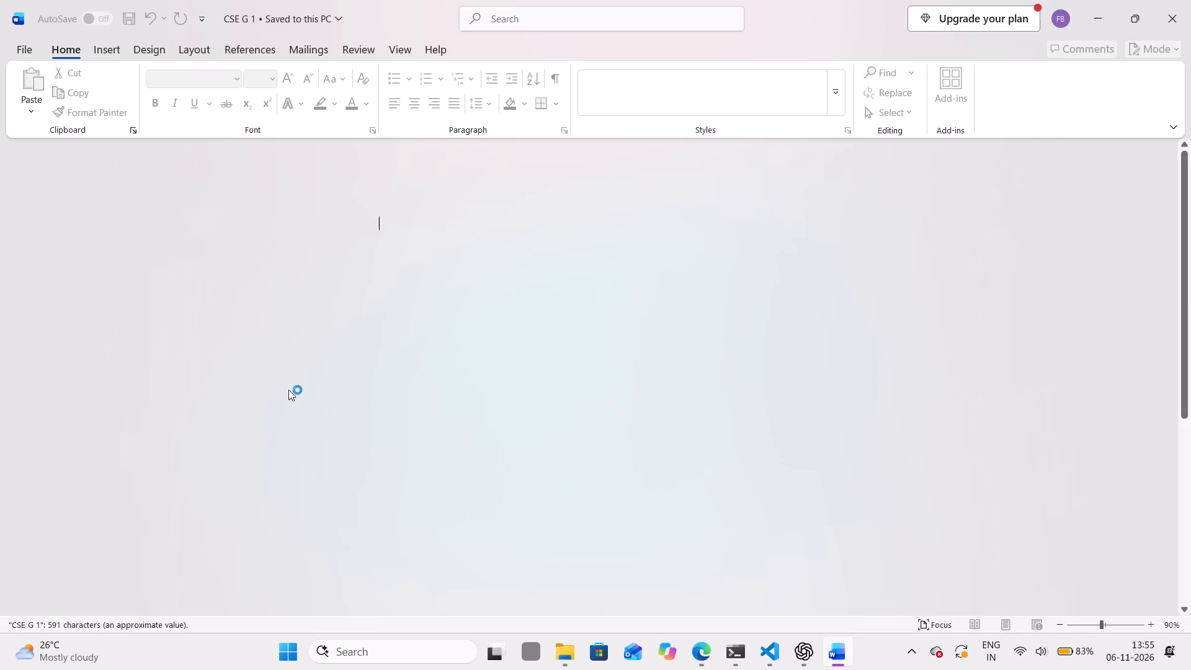
pyautogui.hotkey('ctrl', 'a')
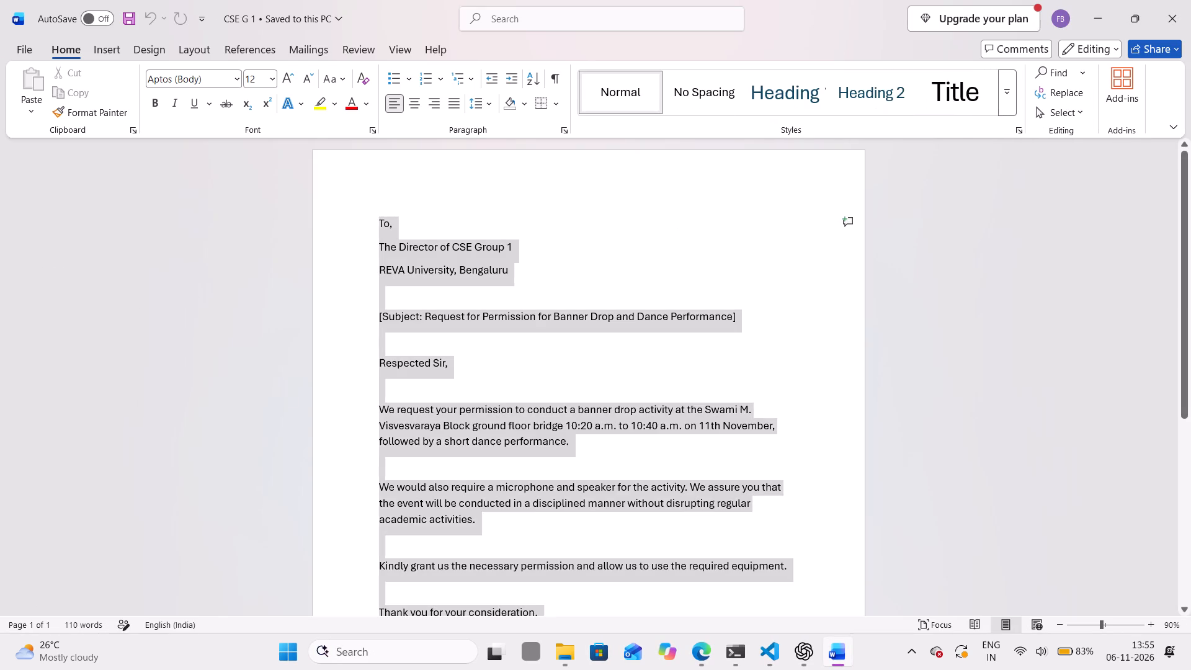
pyautogui.hotkey('ctrl', 'c')
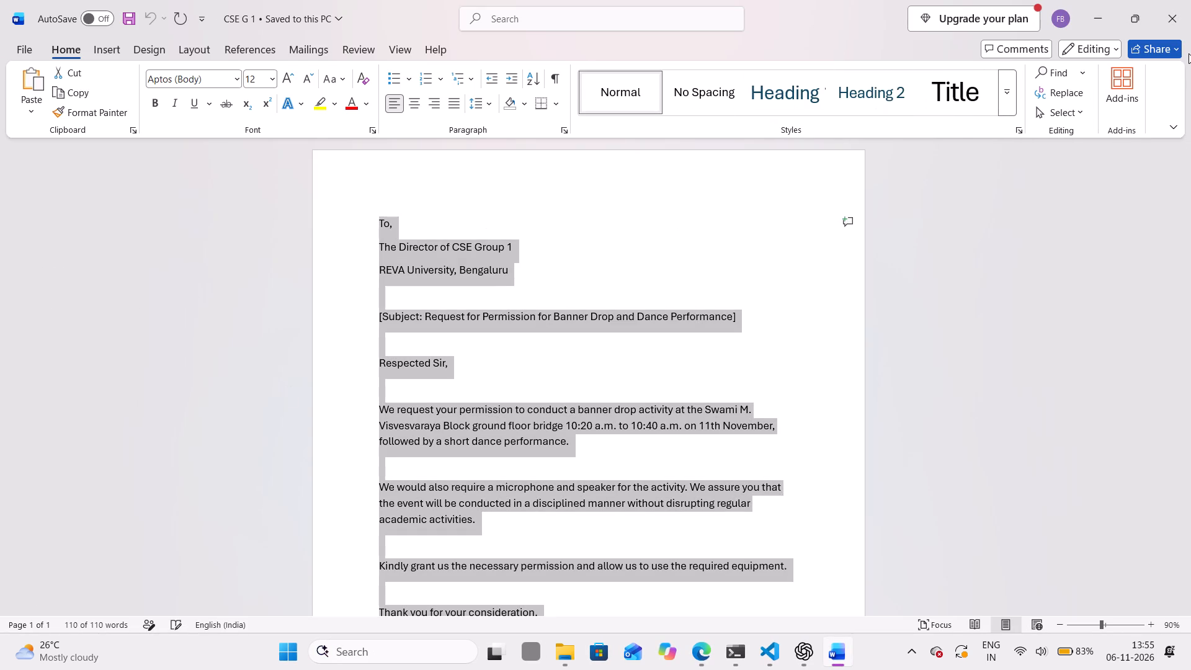
pyautogui.click(24, 57)
pyautogui.click(198, 165)
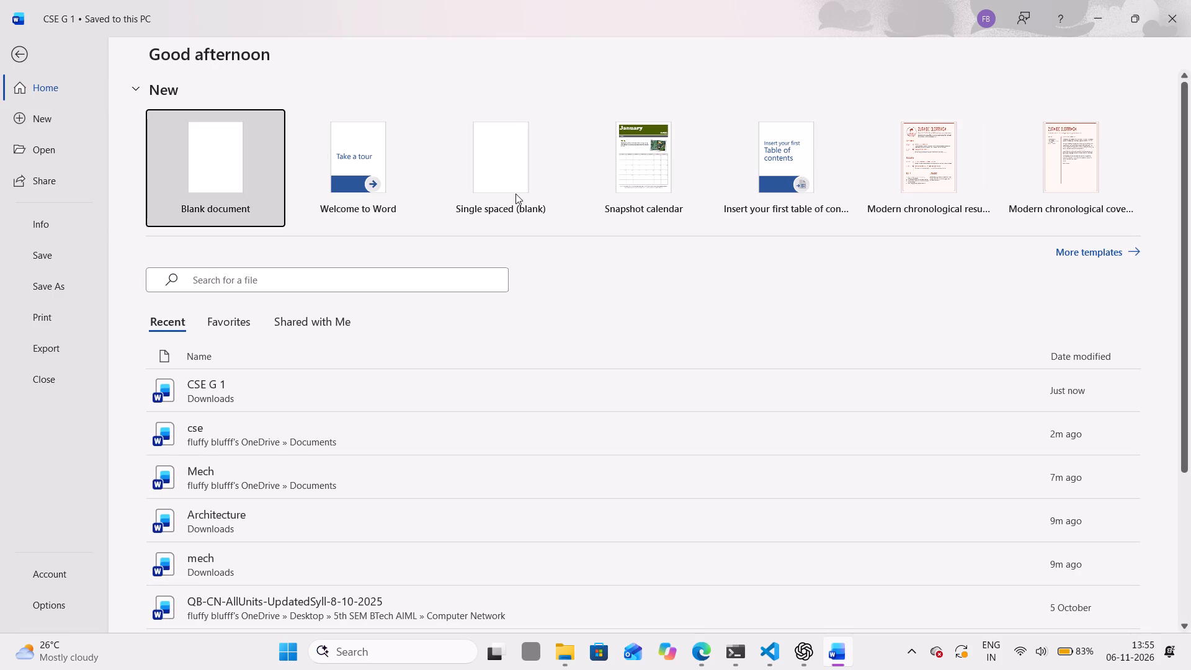
pyautogui.hotkey('ctrl', 'v')
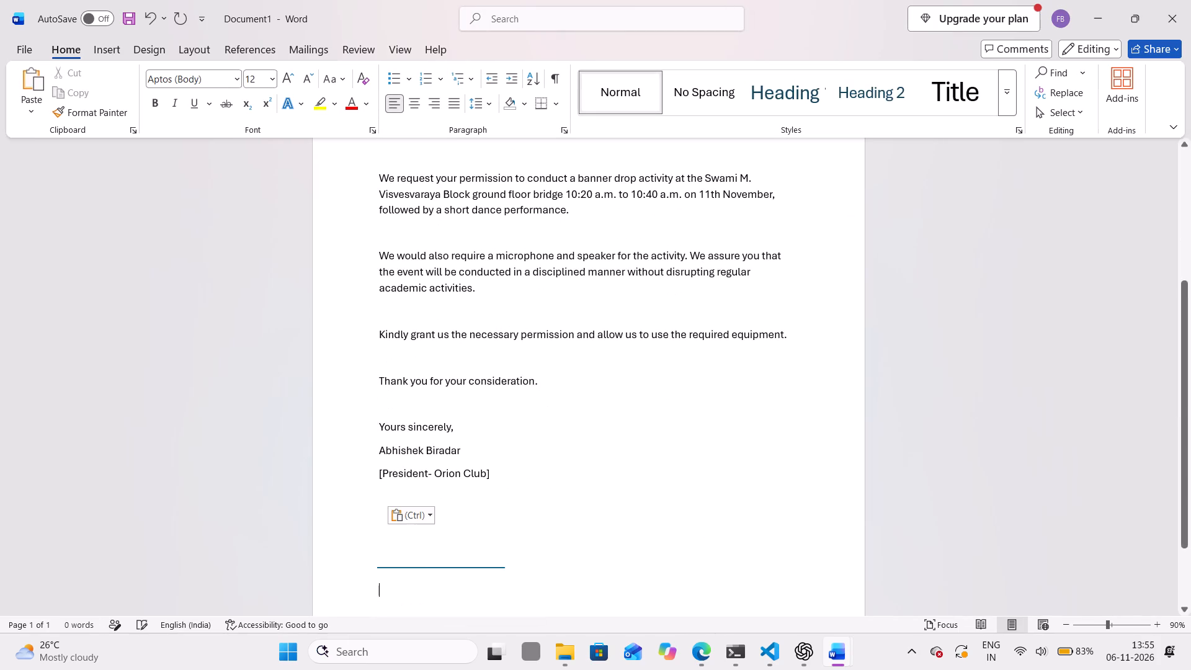
# Change the addressee line of the new letter to "The Director of CSE Group 2".
pyautogui.scroll(3, 399, 228)
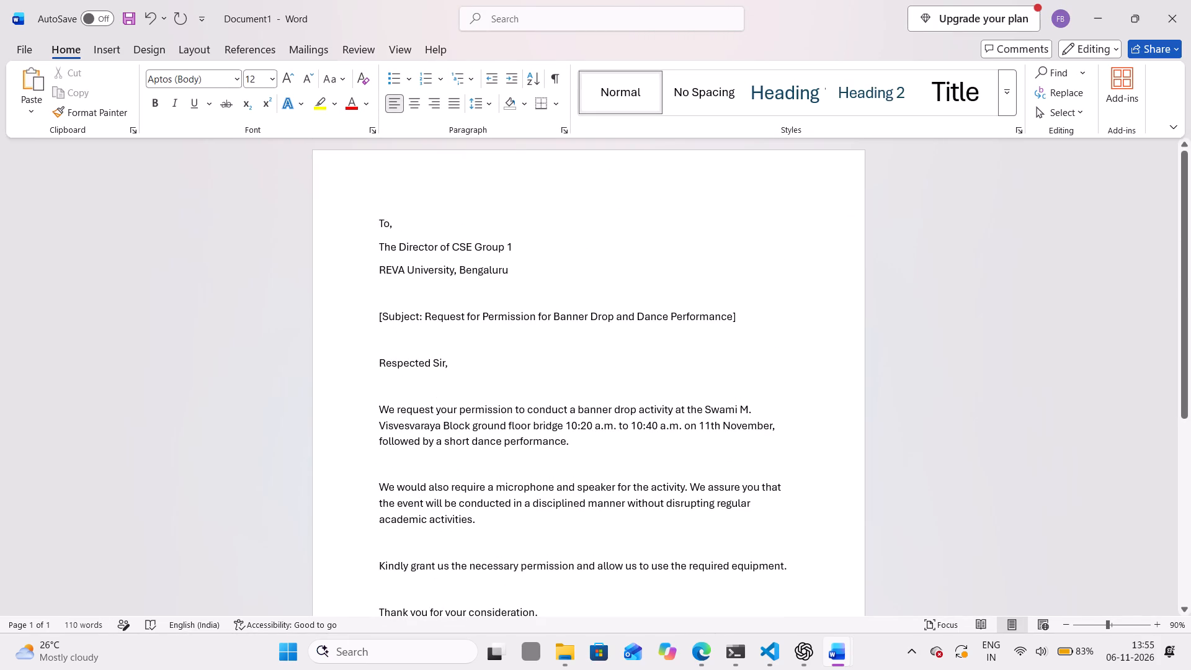
pyautogui.click(512, 247)
pyautogui.press('BackSpace')
pyautogui.press('2')
# Delete the sentence "We would also require a microphone and speaker for the activity." from the second body paragraph.
pyautogui.scroll(-2, 504, 322)
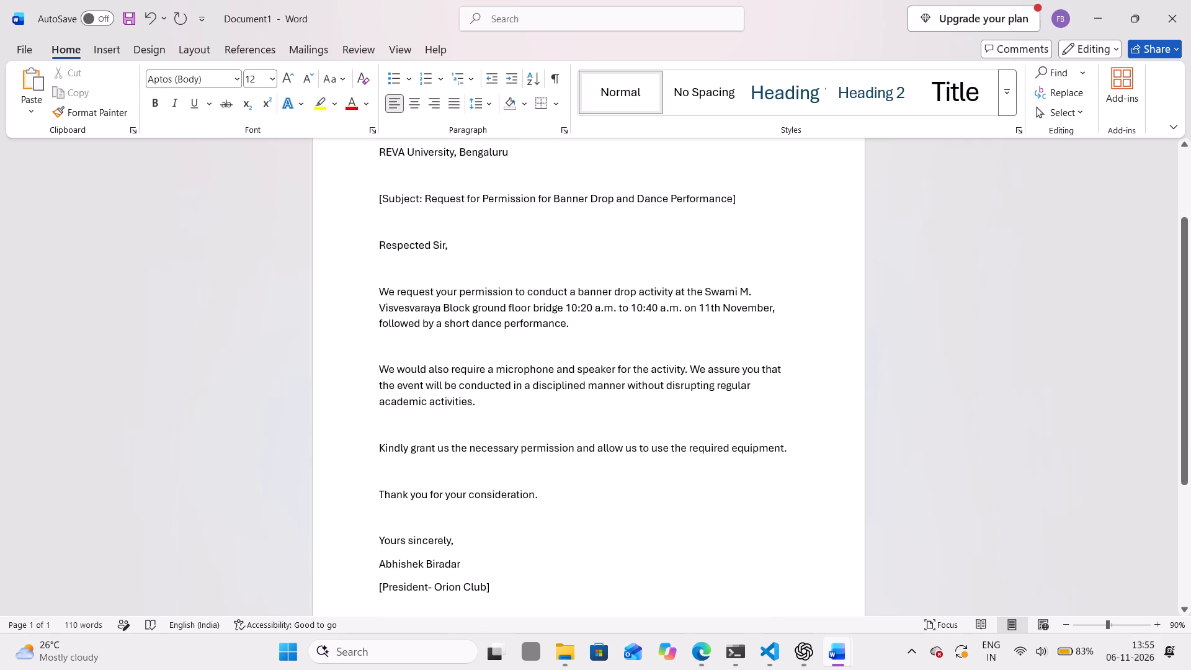
pyautogui.moveTo(689, 368); pyautogui.dragTo(404, 355)
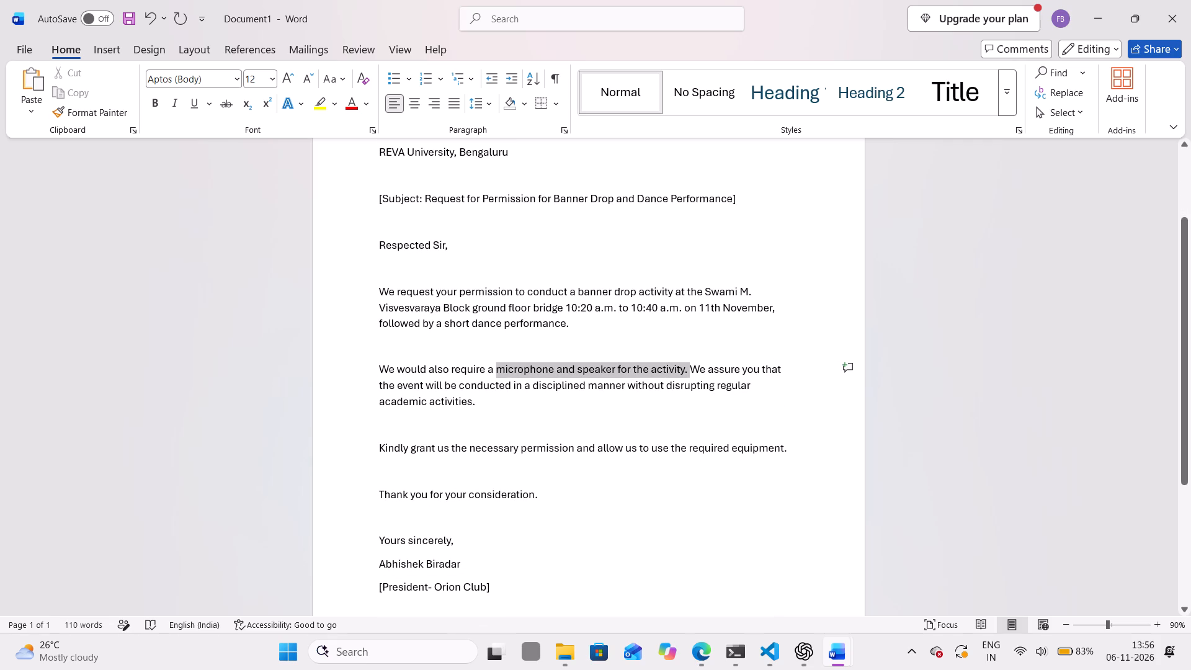
pyautogui.moveTo(404, 355); pyautogui.dragTo(362, 366)
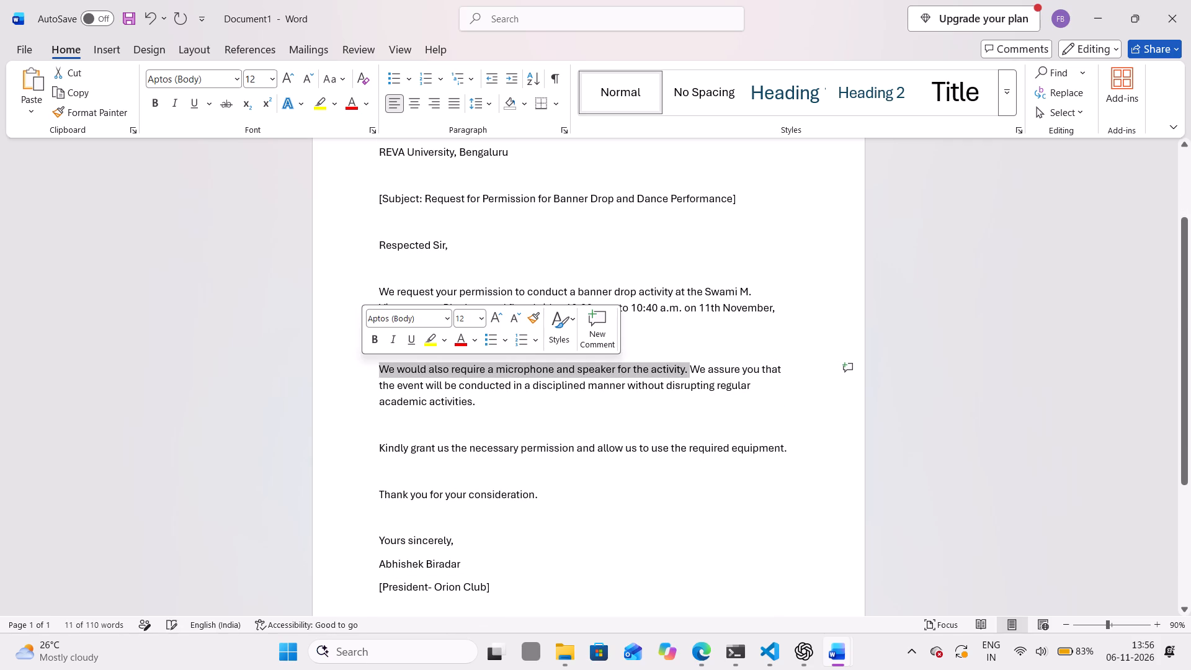
pyautogui.press('BackSpace')
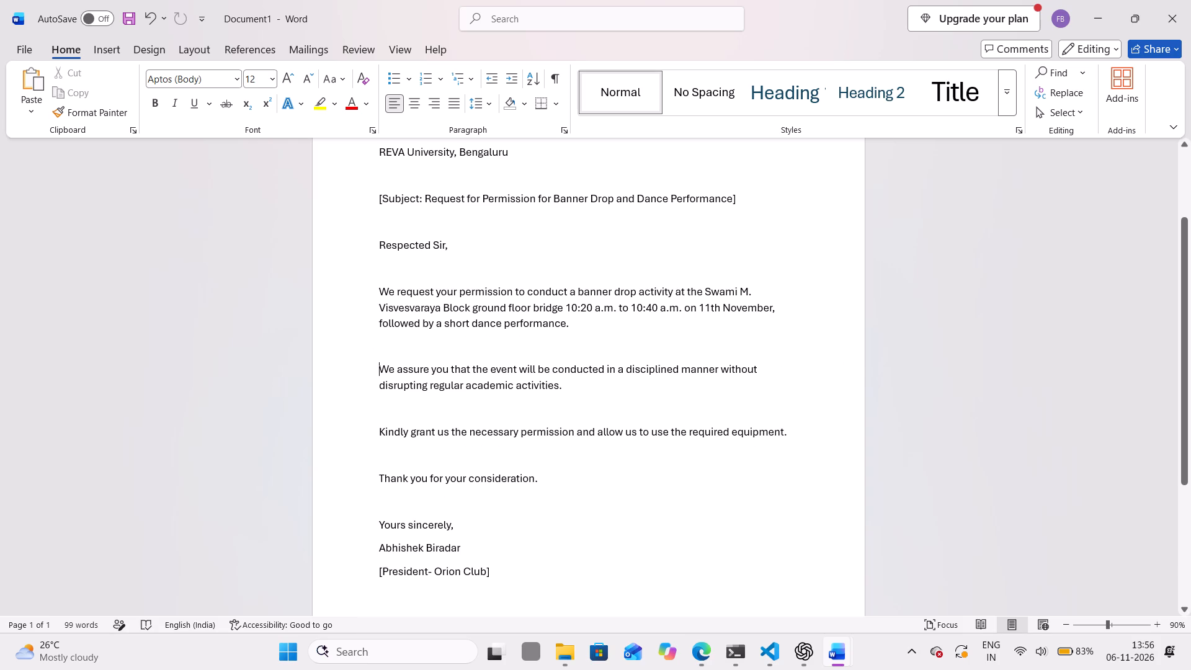
# Remove "and allow us to use the required equipment." from the request line, leaving "Kindly grant us the necessary permission".
pyautogui.moveTo(790, 437); pyautogui.dragTo(643, 435)
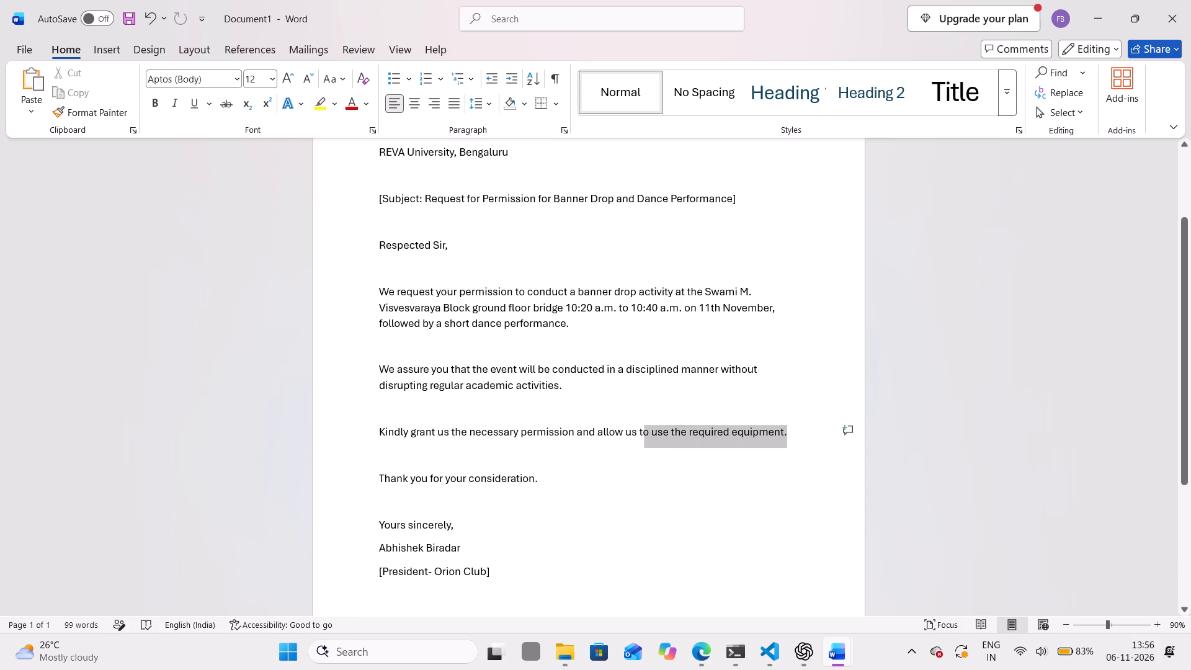
pyautogui.moveTo(643, 435); pyautogui.dragTo(592, 429)
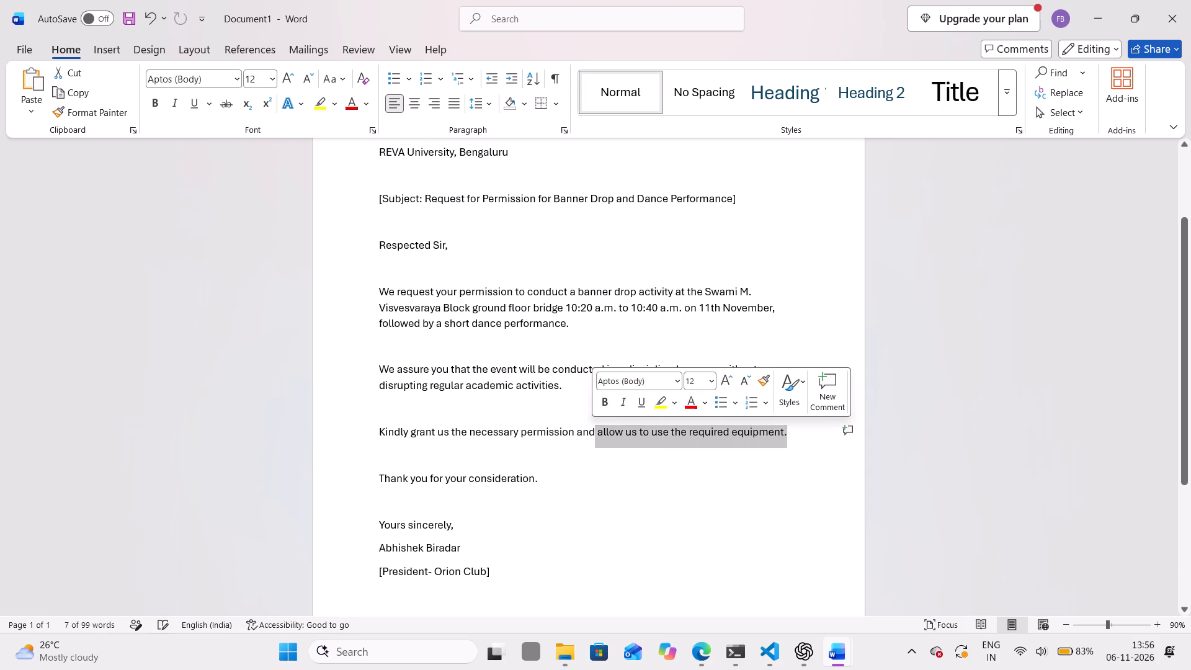
pyautogui.press('BackSpace')
pyautogui.press('BackSpace')
pyautogui.press('BackSpace')
pyautogui.press('BackSpace')
pyautogui.press('BackSpace')
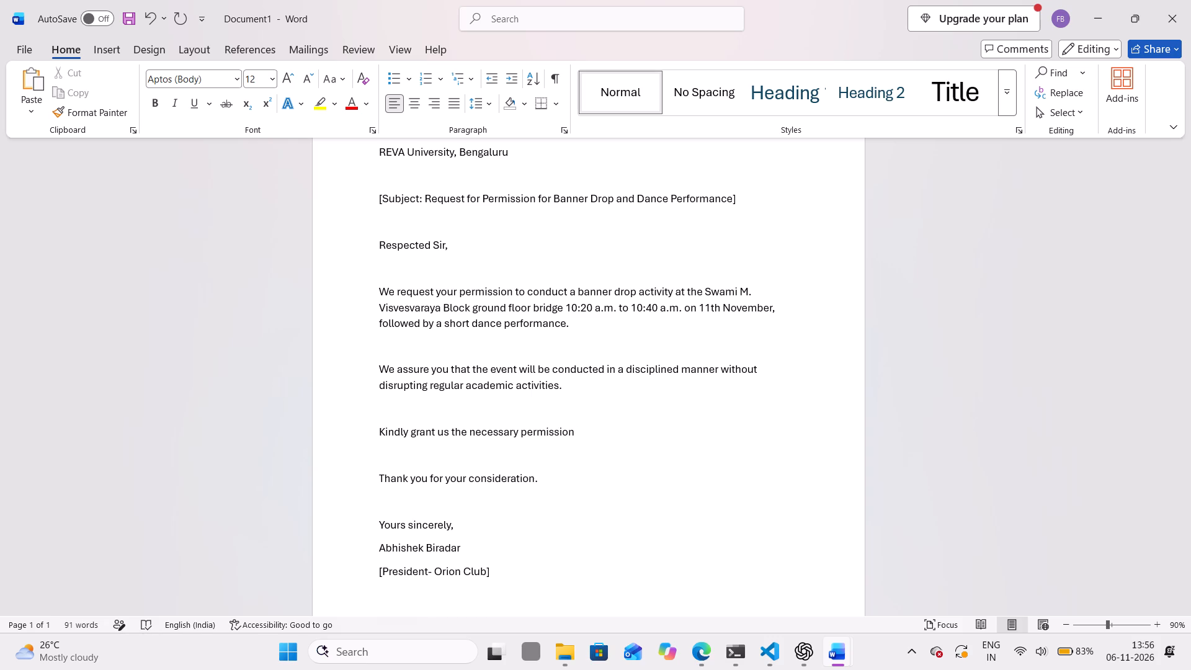
# End the request line "Kindly grant us the necessary permission" with a period.
pyautogui.press('.')
# Change the salutation of the CSE Group 2 letter to "Respected Madam,".
pyautogui.scroll(1, 584, 481)
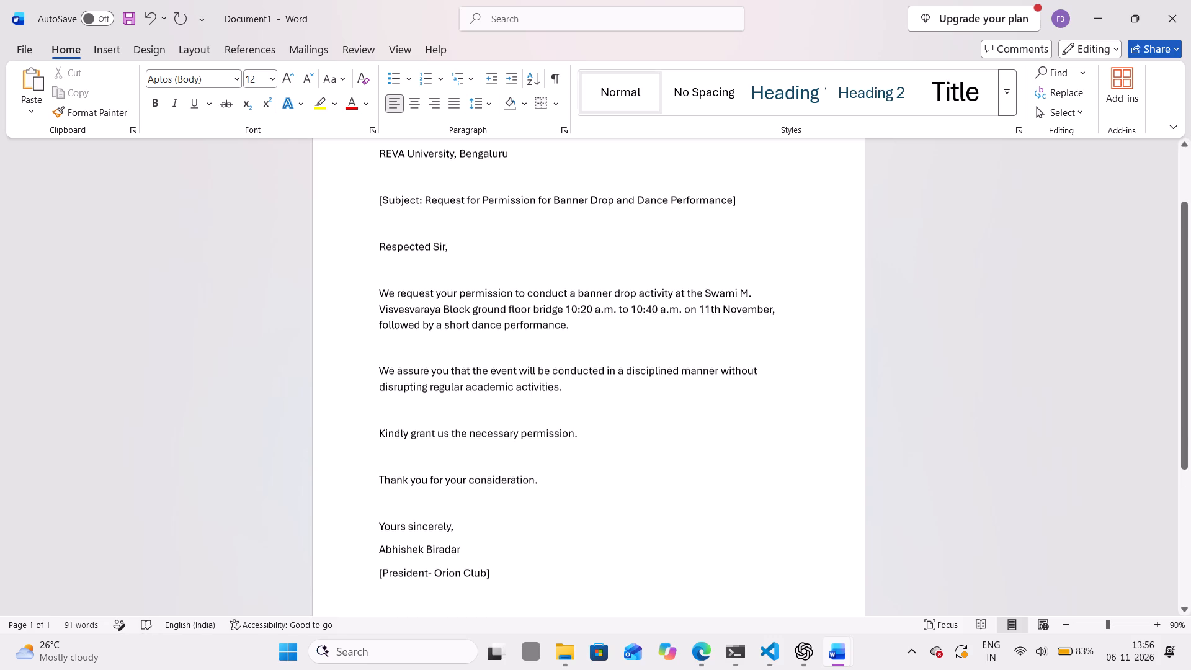
pyautogui.scroll(2, 584, 481)
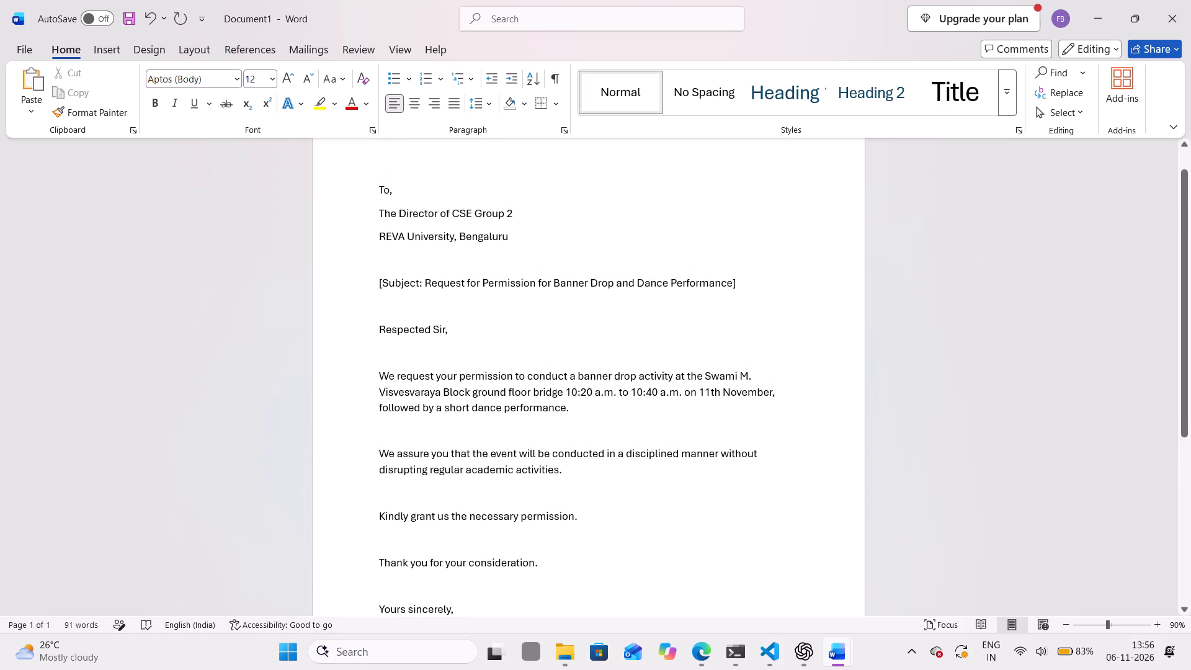
pyautogui.click(444, 332)
pyautogui.press('BackSpace')
pyautogui.press('BackSpace')
pyautogui.press('BackSpace')
pyautogui.write('mA')
pyautogui.press('BackSpace')
pyautogui.press('BackSpace')
pyautogui.write('ma')
pyautogui.press('BackSpace')
pyautogui.press('BackSpace')
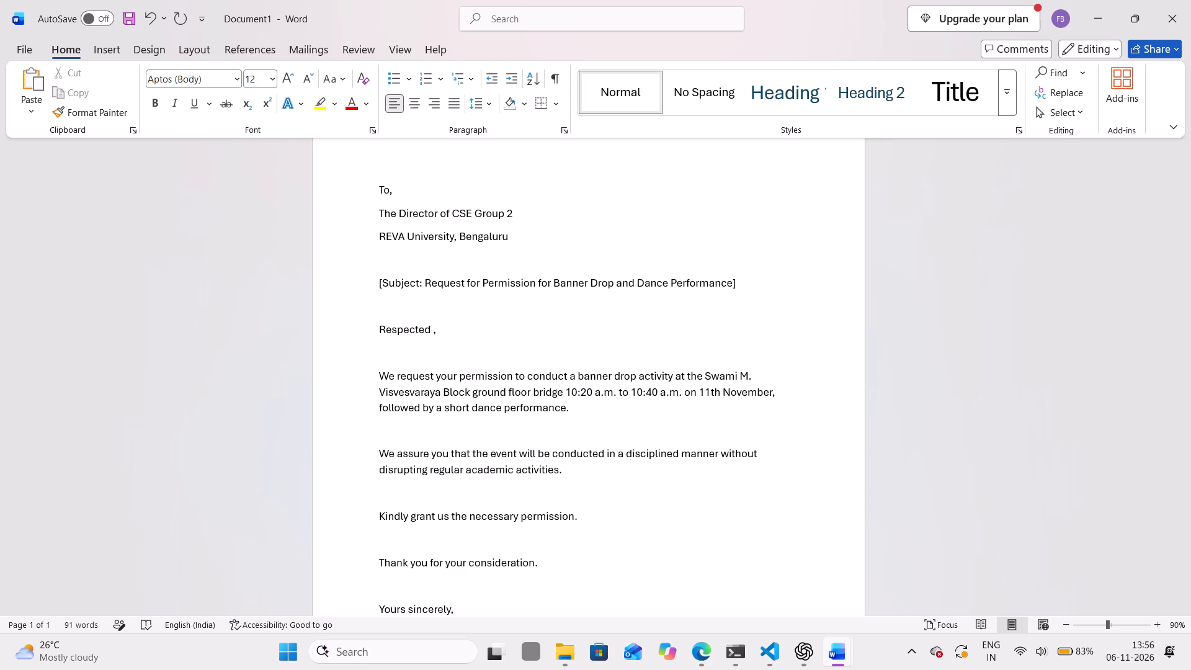
pyautogui.press('m')
pyautogui.press('BackSpace')
pyautogui.hotkey('shift', 'm')
pyautogui.write('adam')
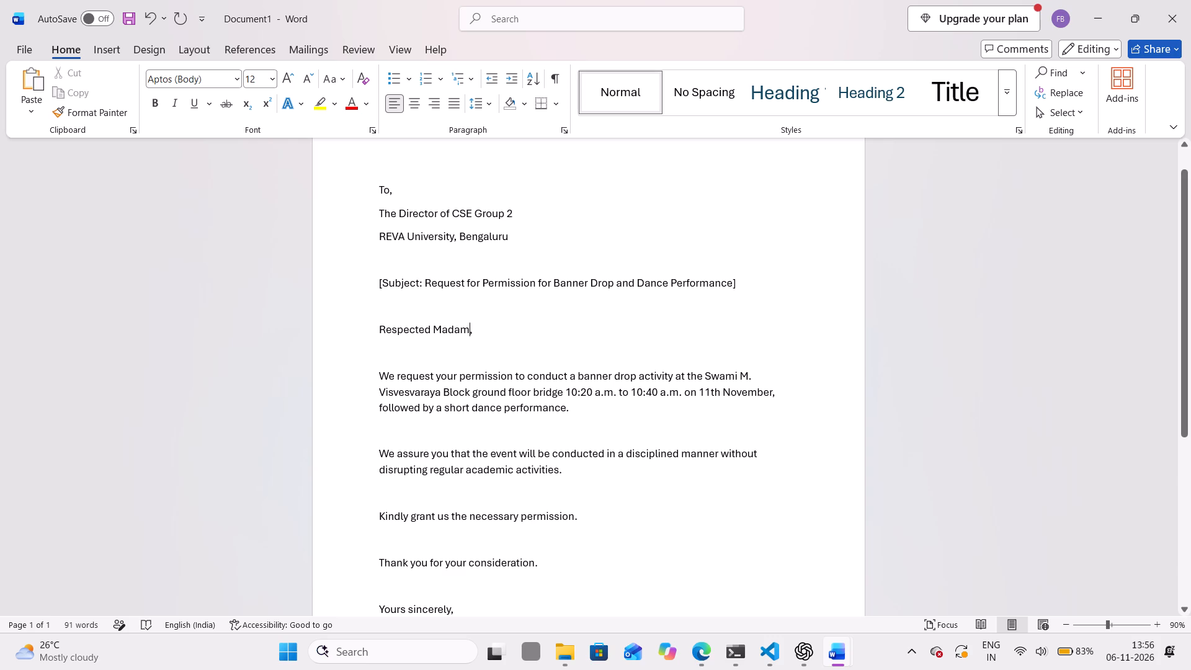
# Read through the whole CSE Group 2 letter, from the addressee block to the signature, to check its wording and layout.
pyautogui.scroll(-1, 347, 465)
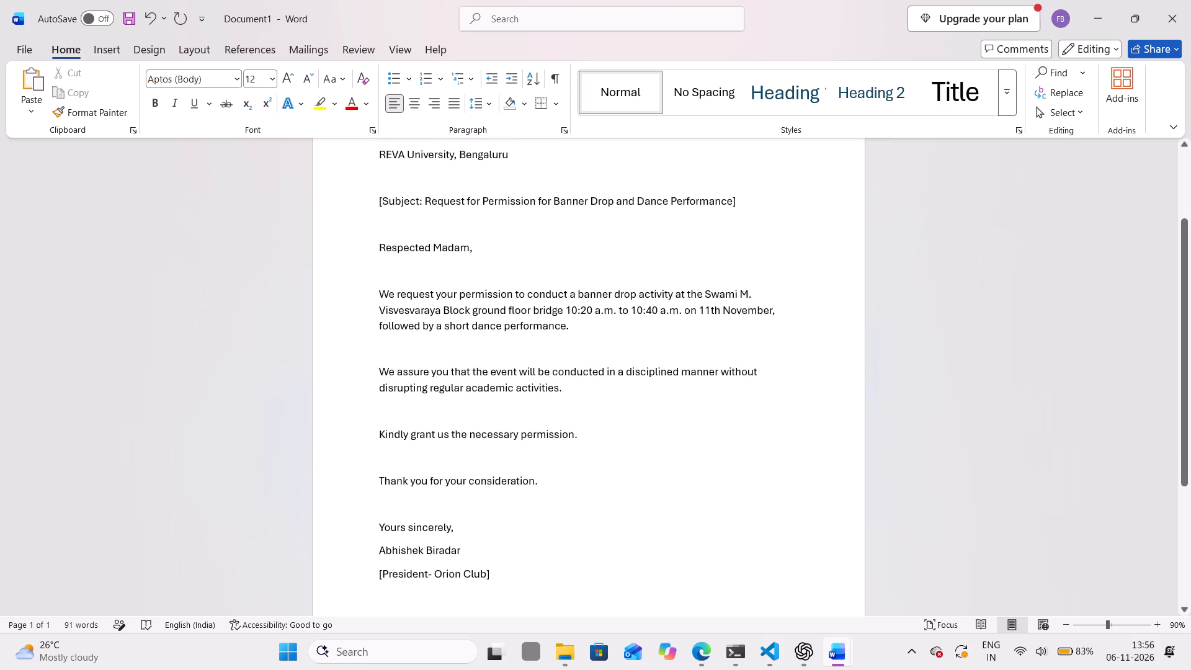
pyautogui.scroll(-3, 347, 465)
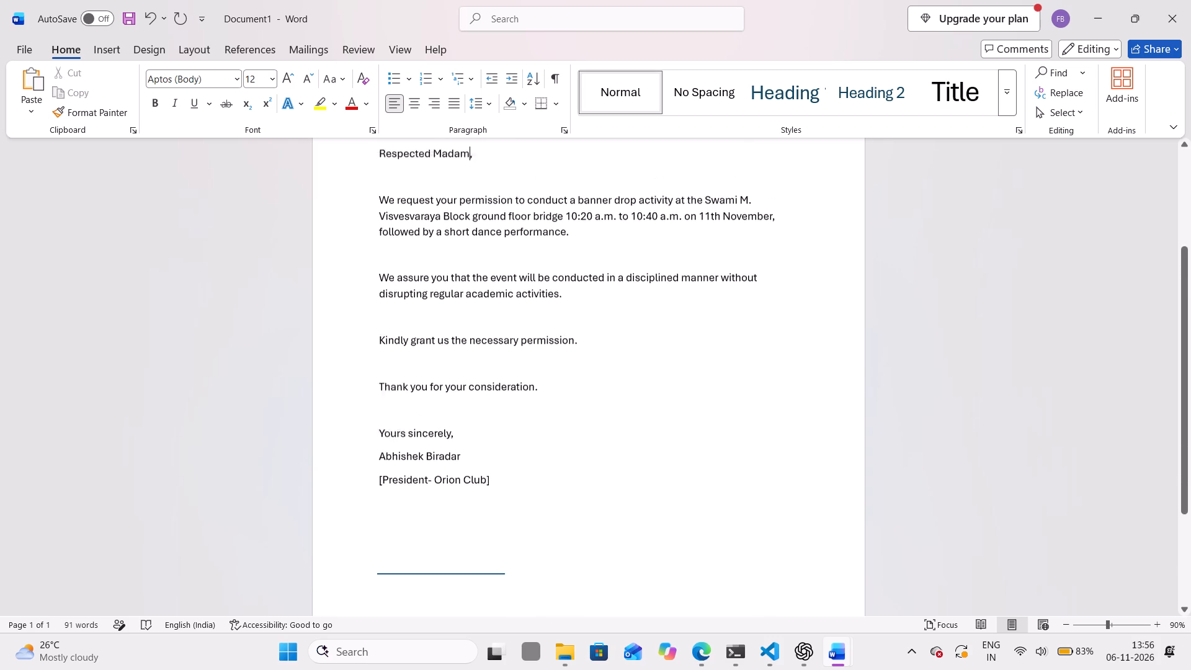
pyautogui.scroll(-1, 347, 465)
pyautogui.scroll(2, 347, 465)
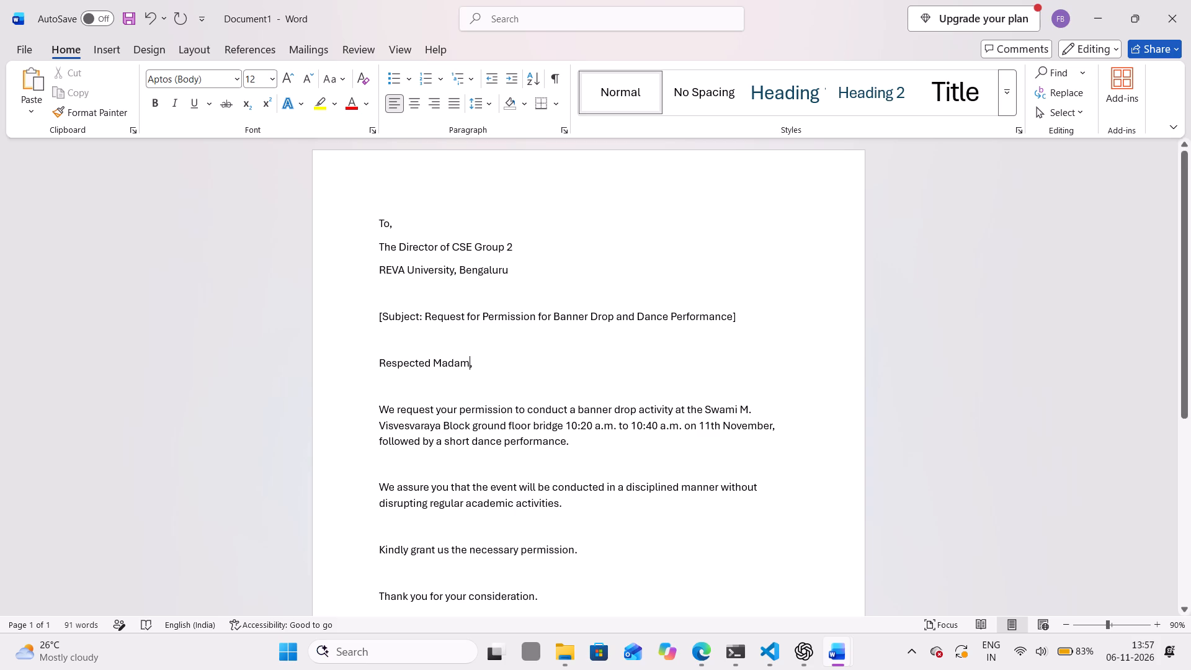
pyautogui.scroll(-2, 570, 396)
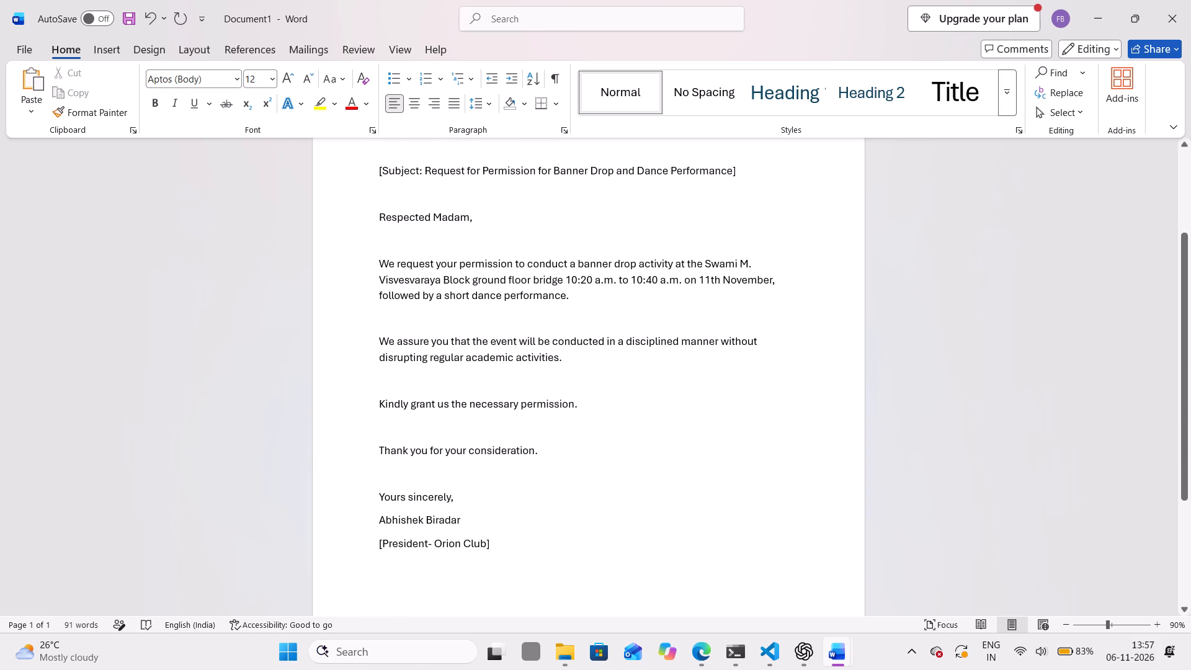
pyautogui.scroll(2, 511, 408)
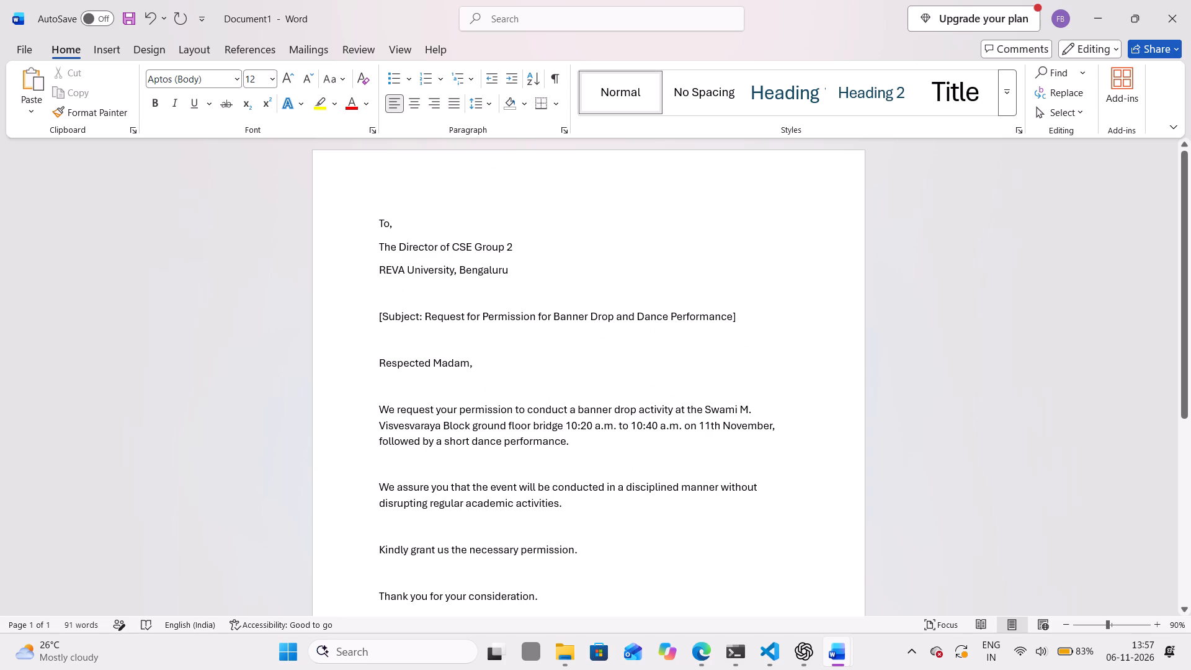
pyautogui.scroll(-2, 511, 497)
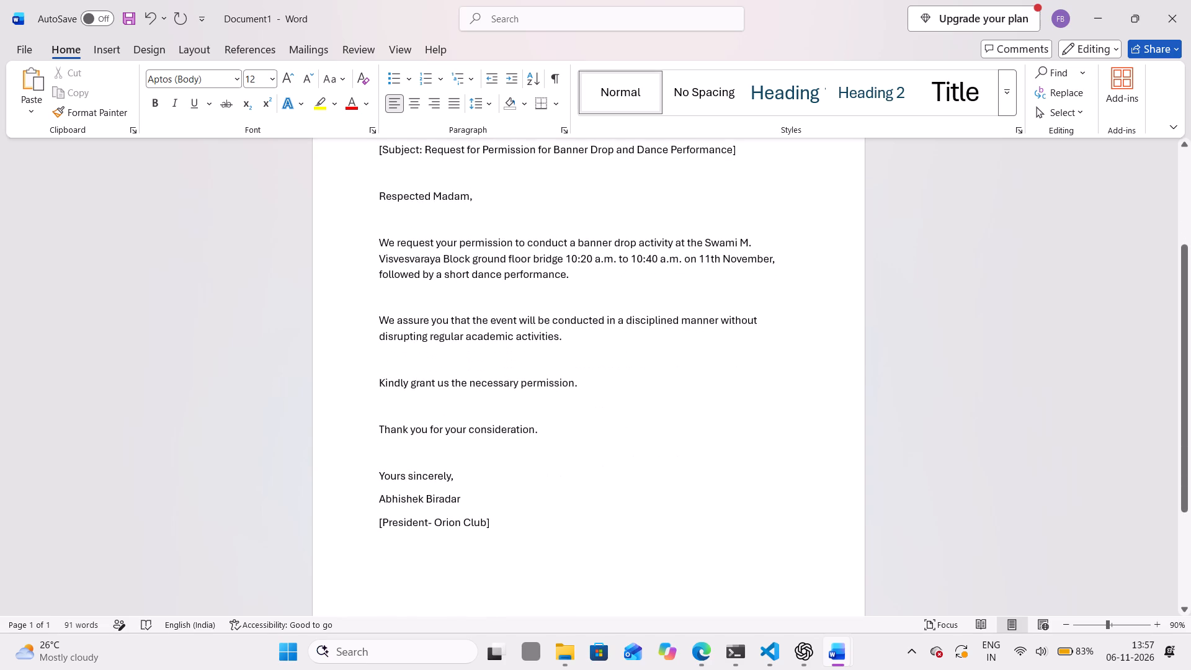
pyautogui.scroll(1, 440, 509)
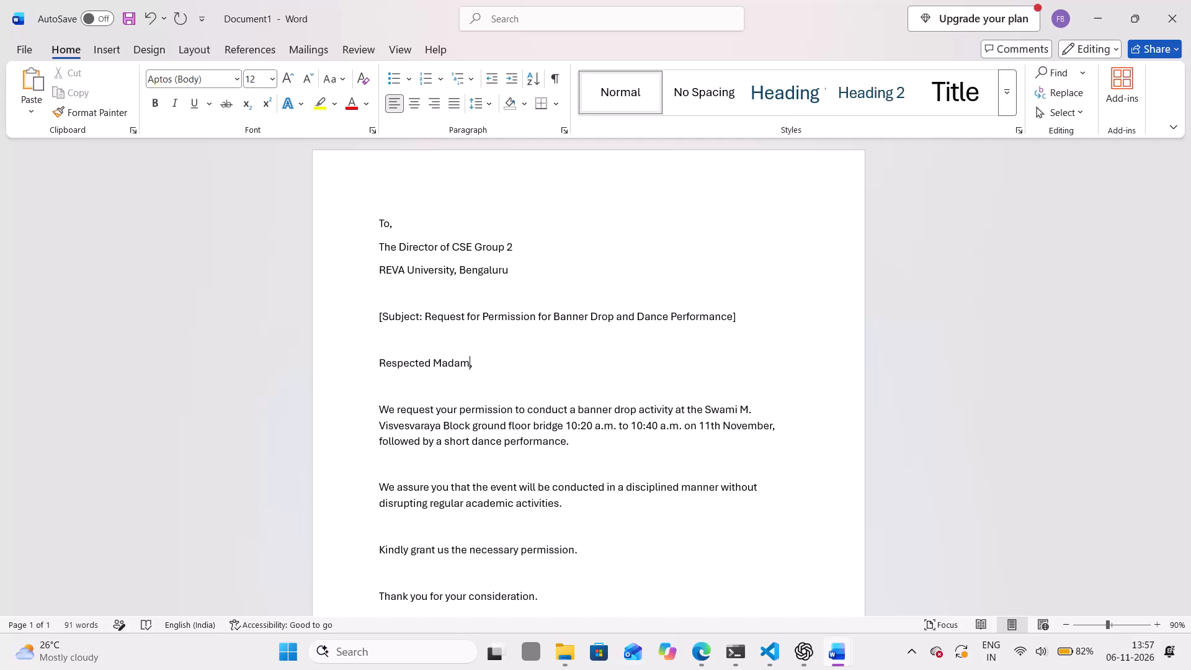
pyautogui.scroll(-1, 457, 250)
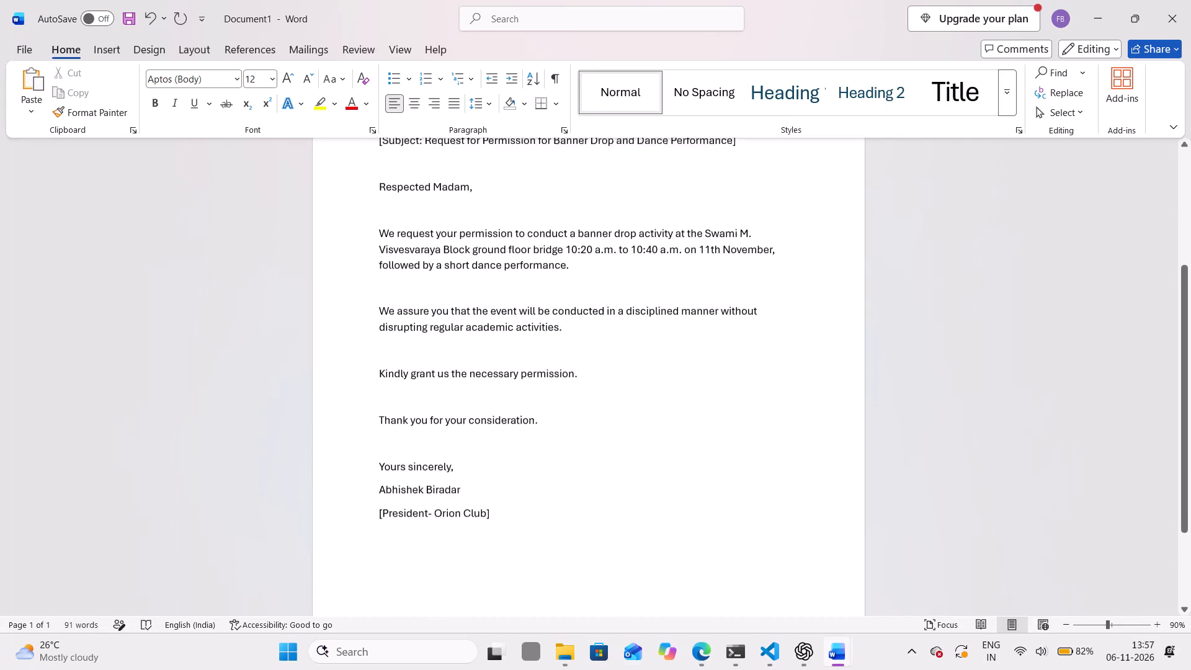
pyautogui.scroll(-1, 457, 250)
pyautogui.scroll(2, 457, 250)
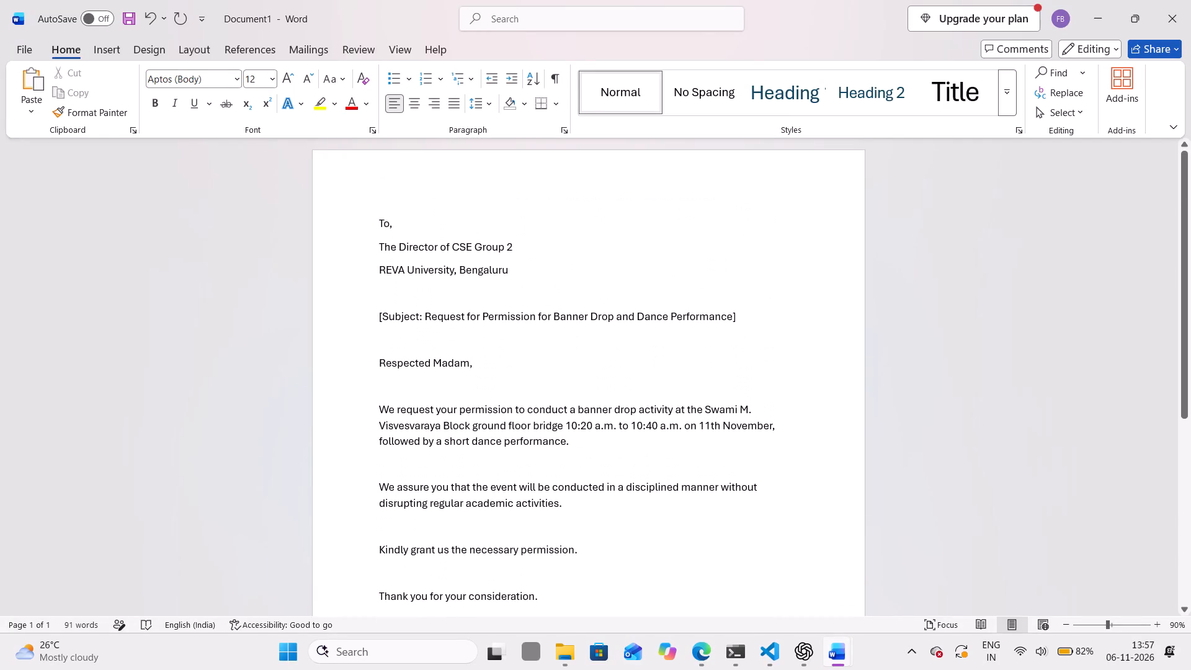
# Save the CSE Group 2 letter in the local Downloads folder under the name CSE G 2.
pyautogui.hotkey('ctrl', 's')
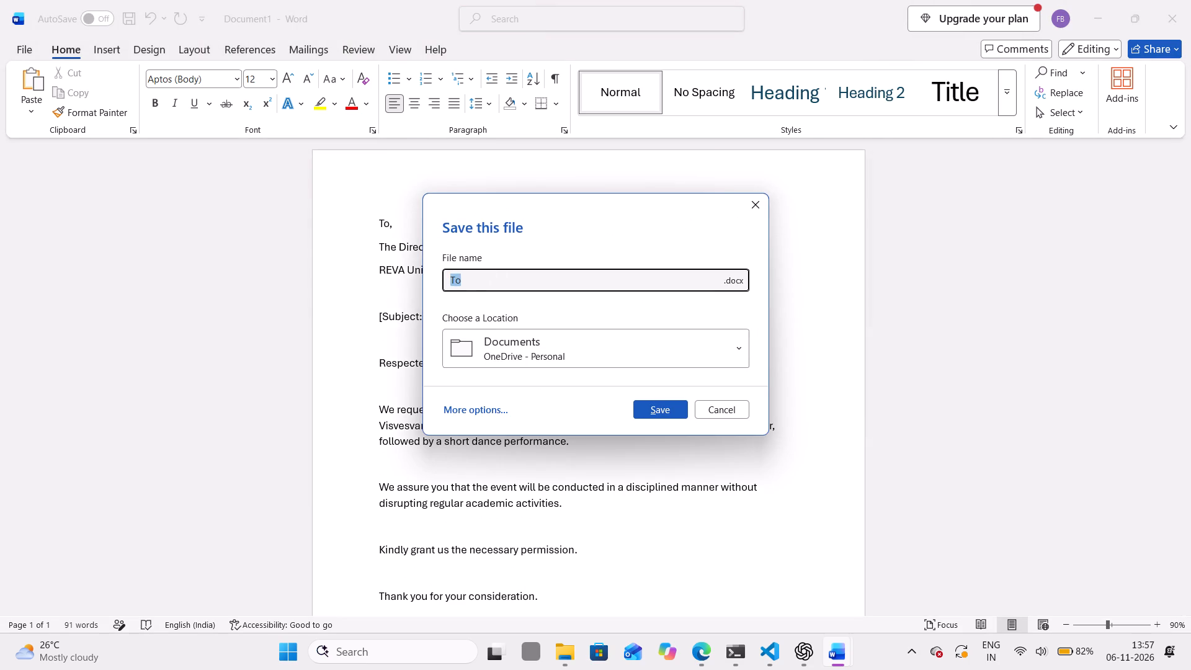
pyautogui.click(493, 279)
pyautogui.press('BackSpace')
pyautogui.press('BackSpace')
pyautogui.press('BackSpace')
pyautogui.press('BackSpace')
pyautogui.press('BackSpace')
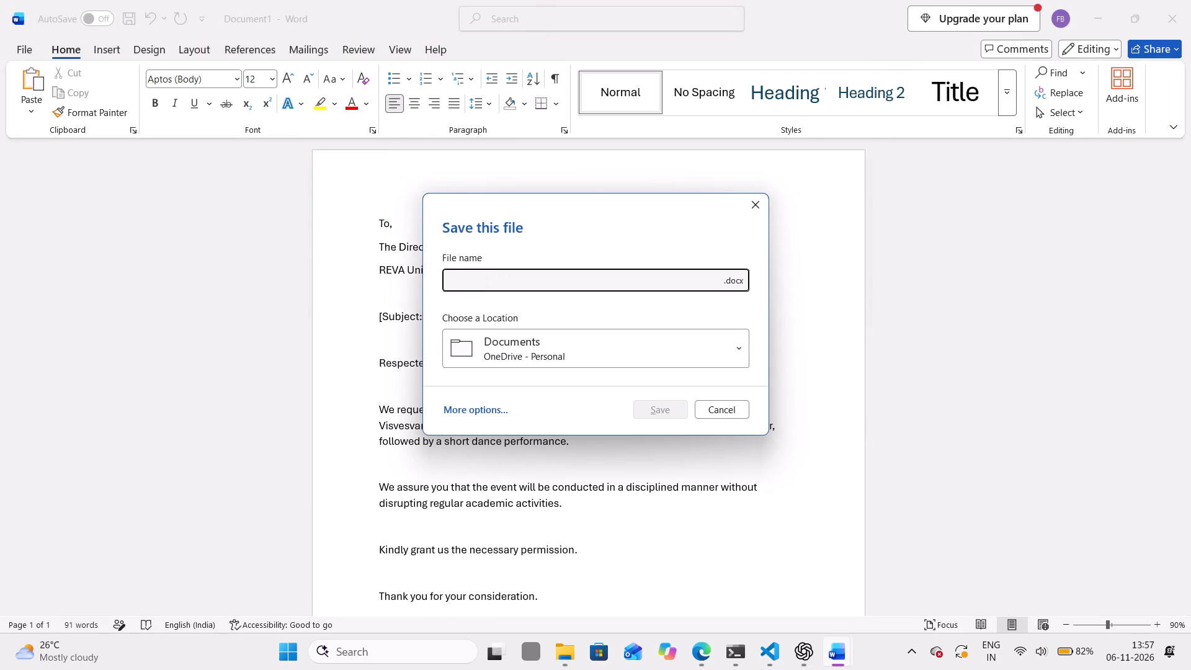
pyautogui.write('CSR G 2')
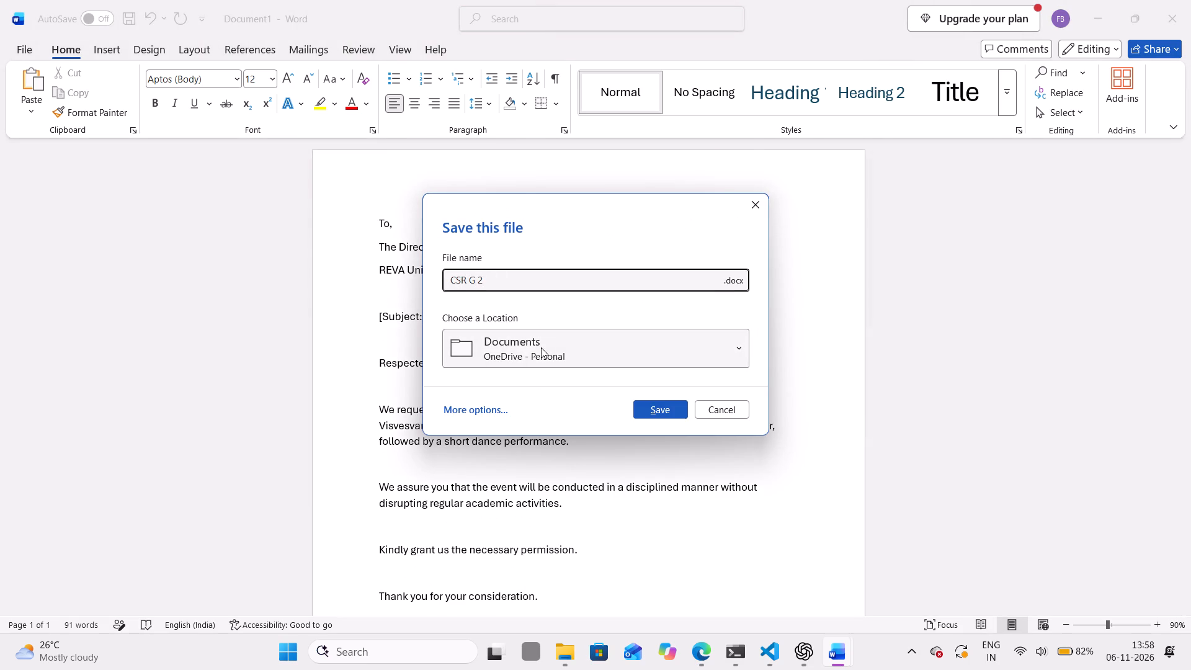
pyautogui.click(541, 347)
pyautogui.click(557, 183)
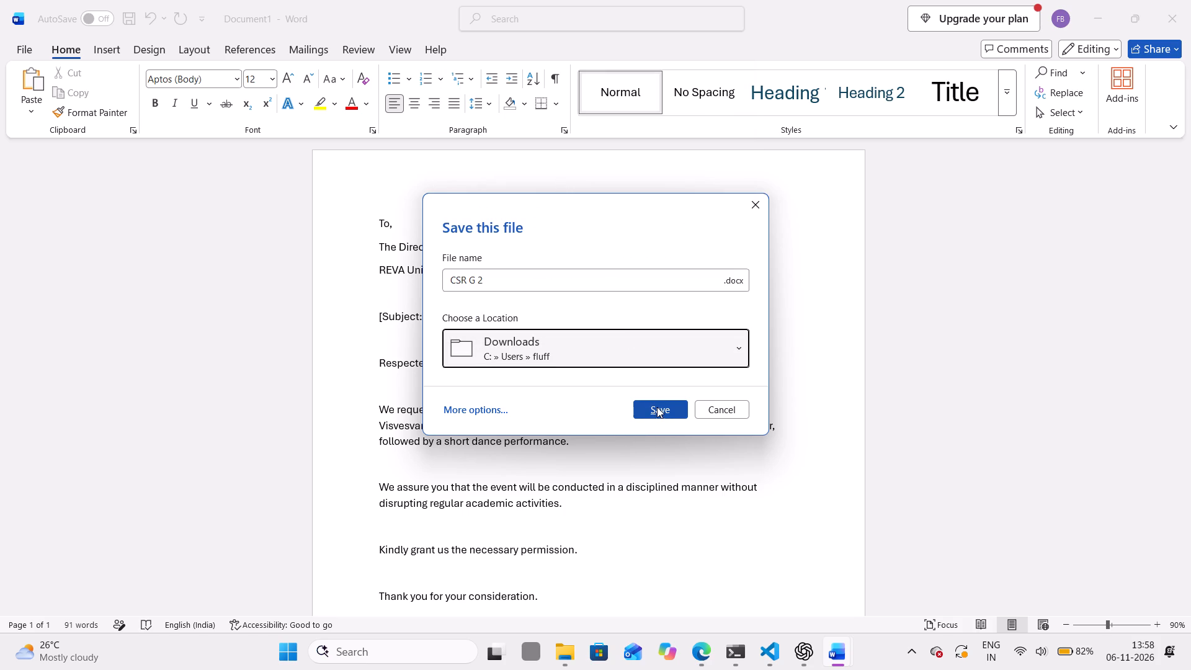
pyautogui.click(468, 281)
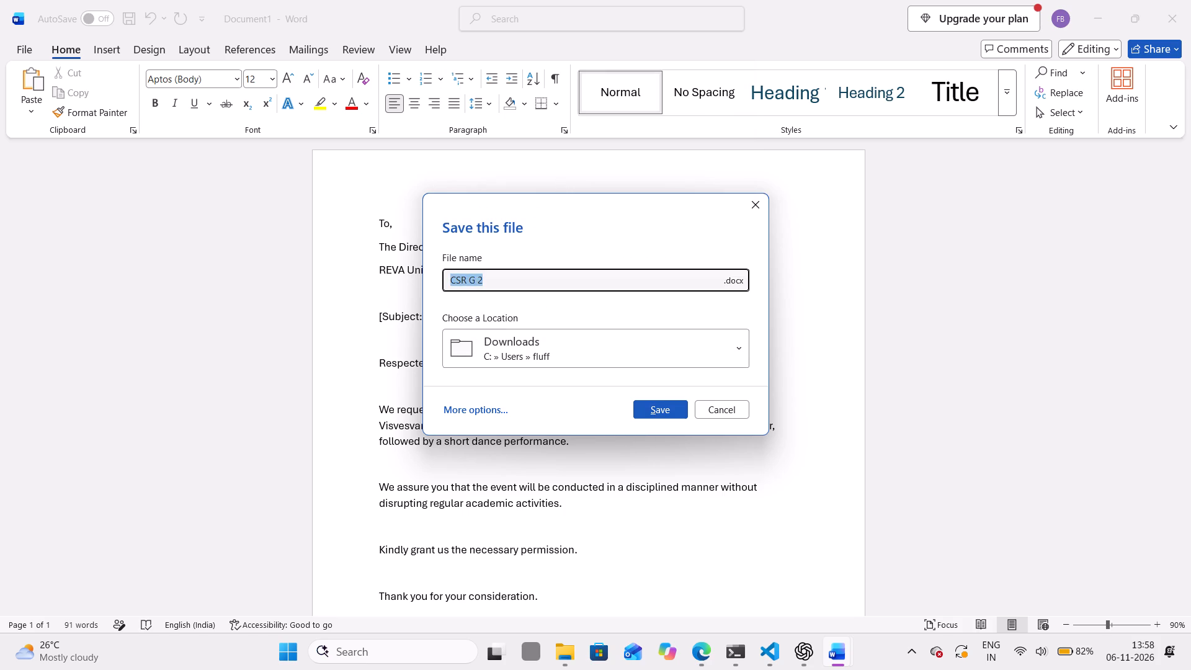
pyautogui.click(468, 281)
pyautogui.press('BackSpace')
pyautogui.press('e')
pyautogui.click(655, 409)
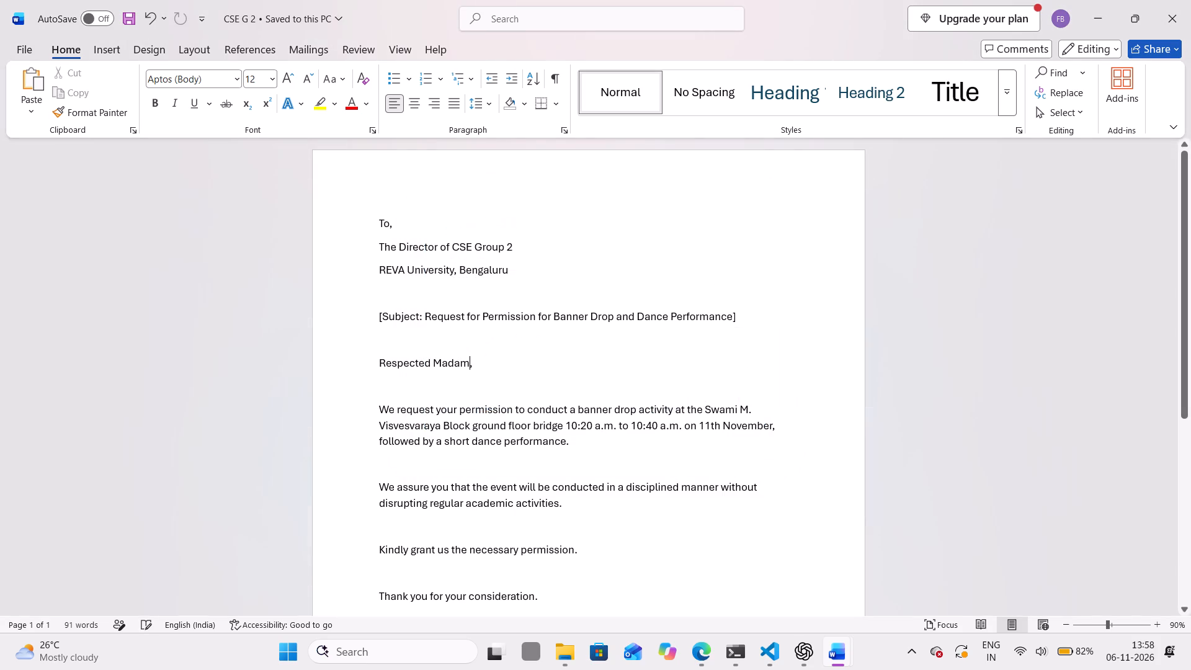
# Copy the entire text of the CSE Group 2 letter.
pyautogui.scroll(-1, 501, 447)
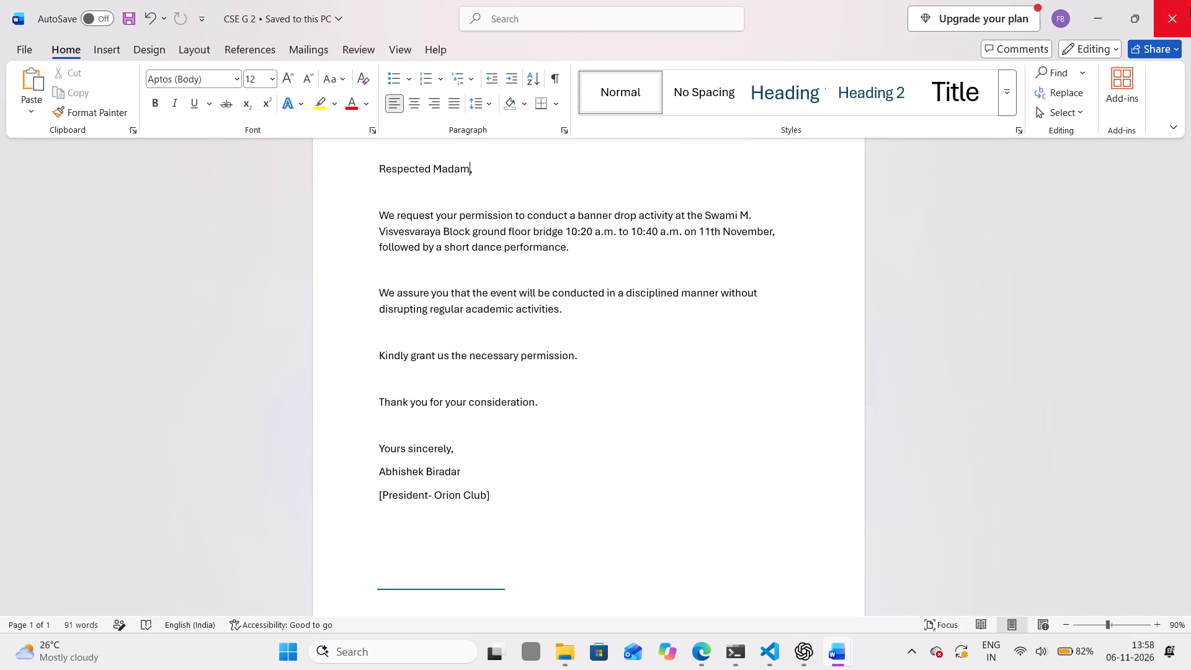
pyautogui.scroll(9, 511, 600)
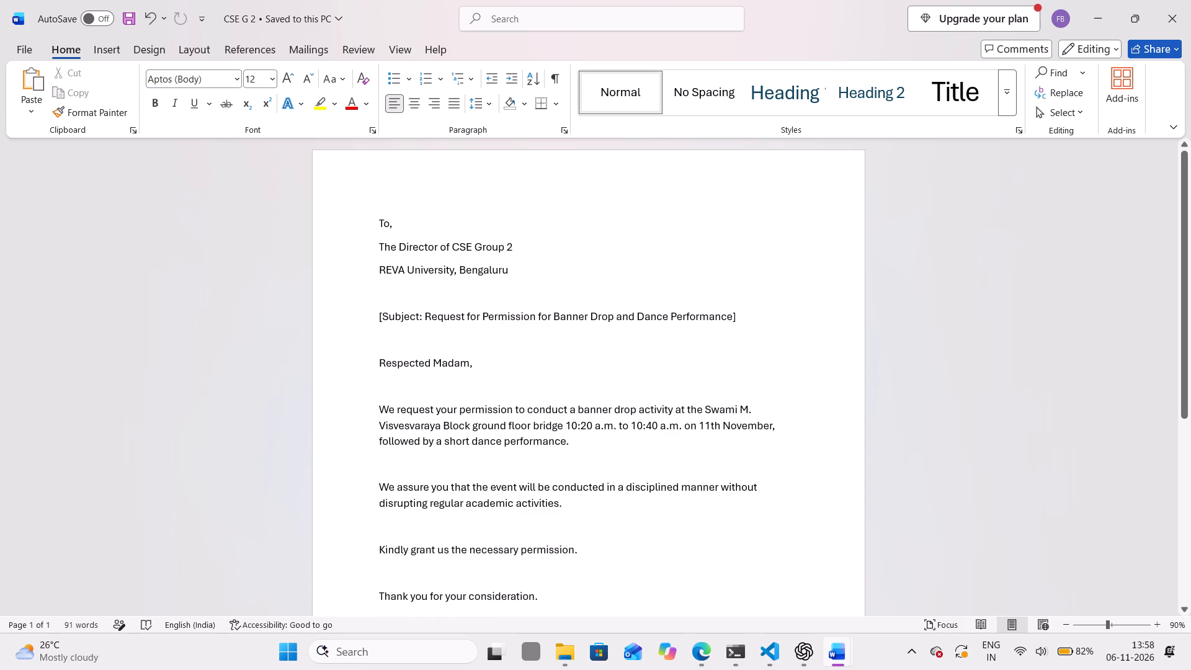
pyautogui.hotkey('ctrl', 'a')
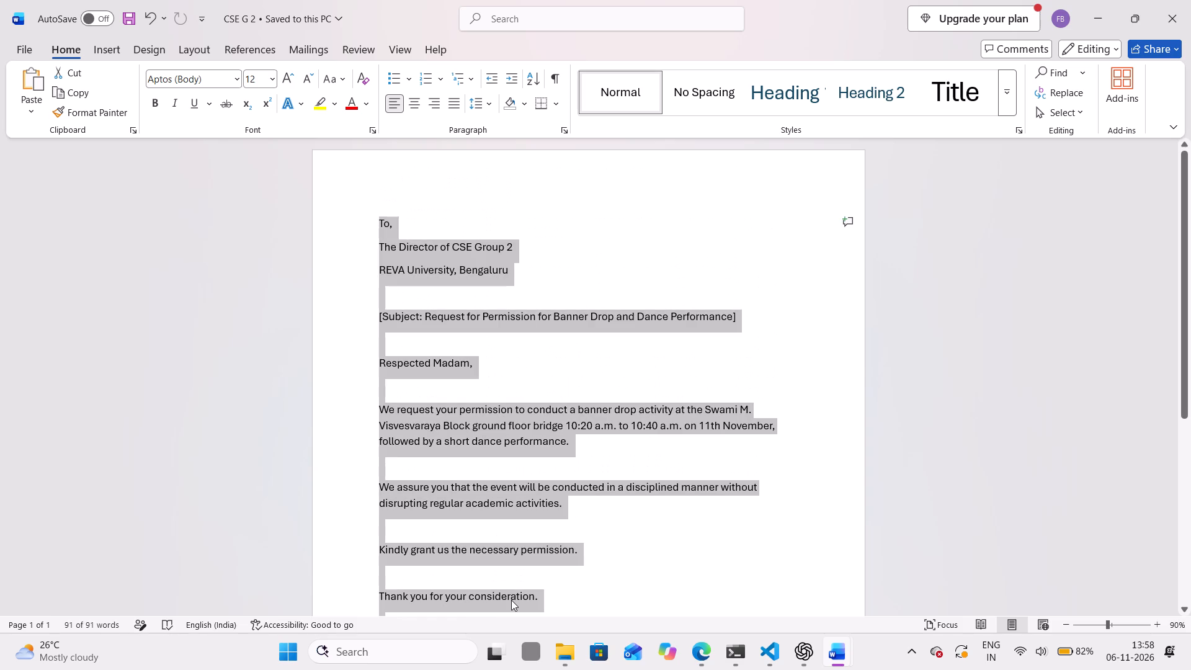
pyautogui.hotkey('ctrl', 'c')
pyautogui.hotkey('ctrl', 'c')
# Close the CSE G 2 and CSE G 1 letter documents.
pyautogui.click(1189, 0)
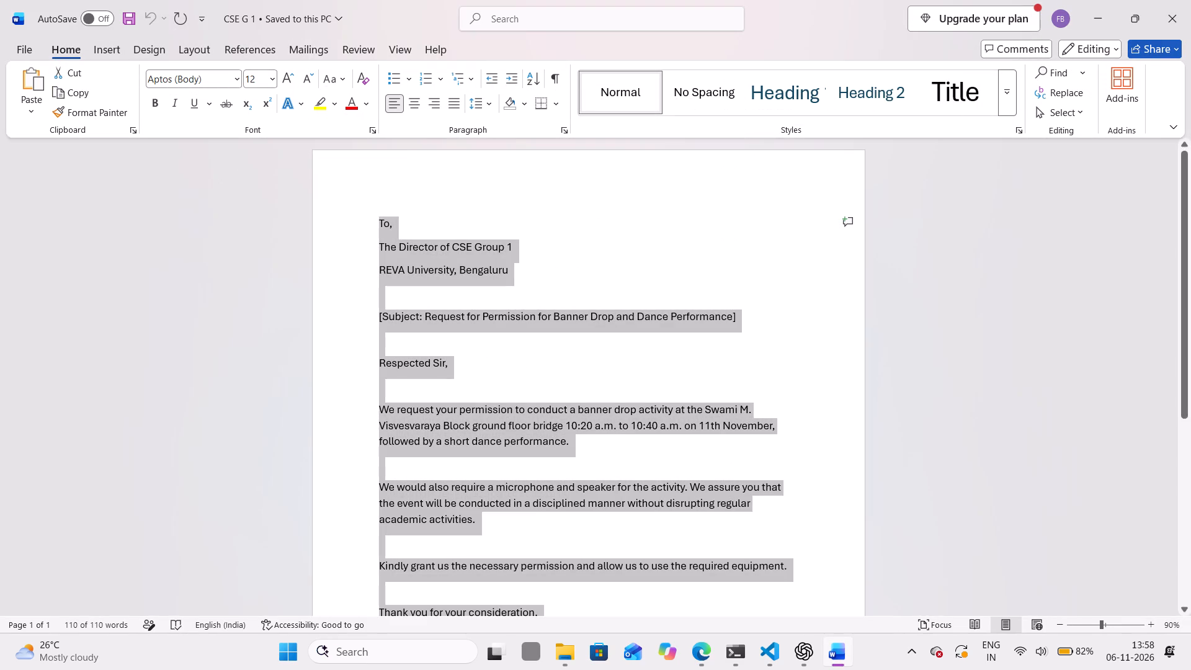
pyautogui.click(1190, 0)
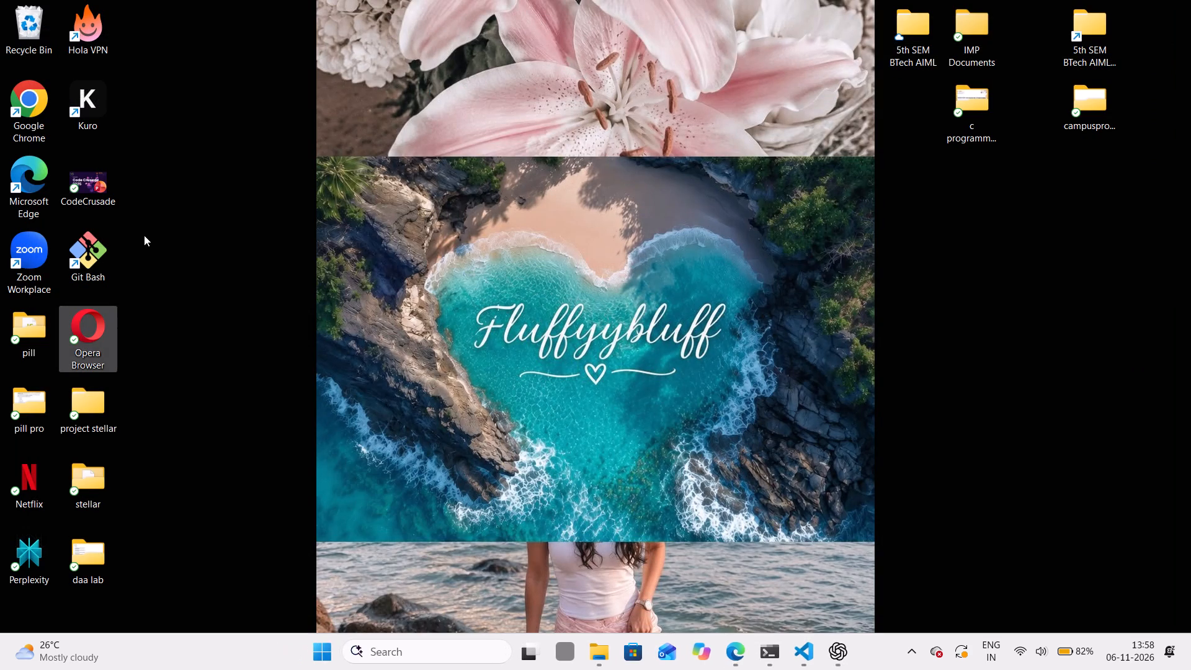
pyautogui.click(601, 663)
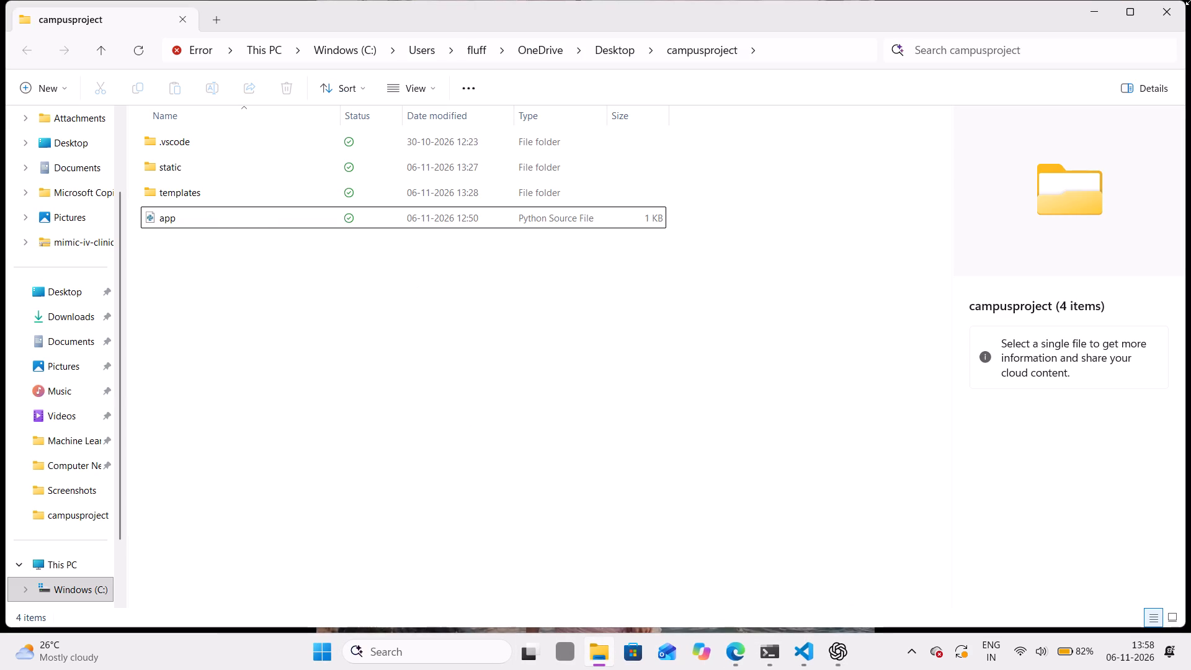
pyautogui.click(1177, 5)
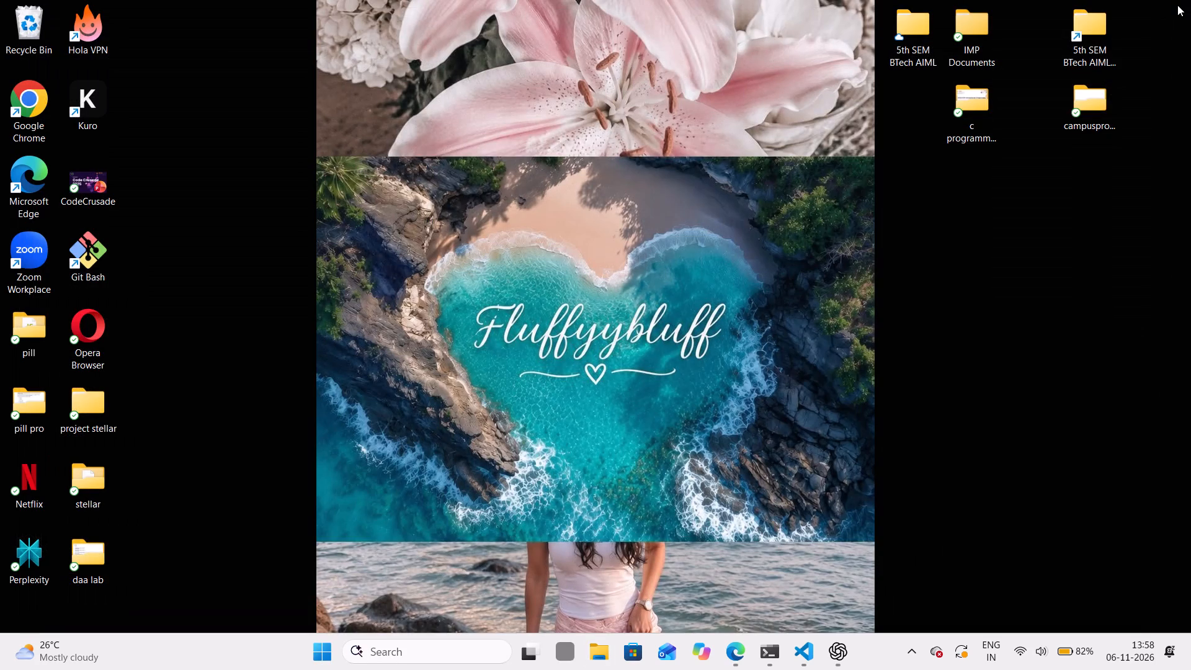
# Find Word through the Windows search and launch it.
pyautogui.click(404, 651)
pyautogui.write('WWO')
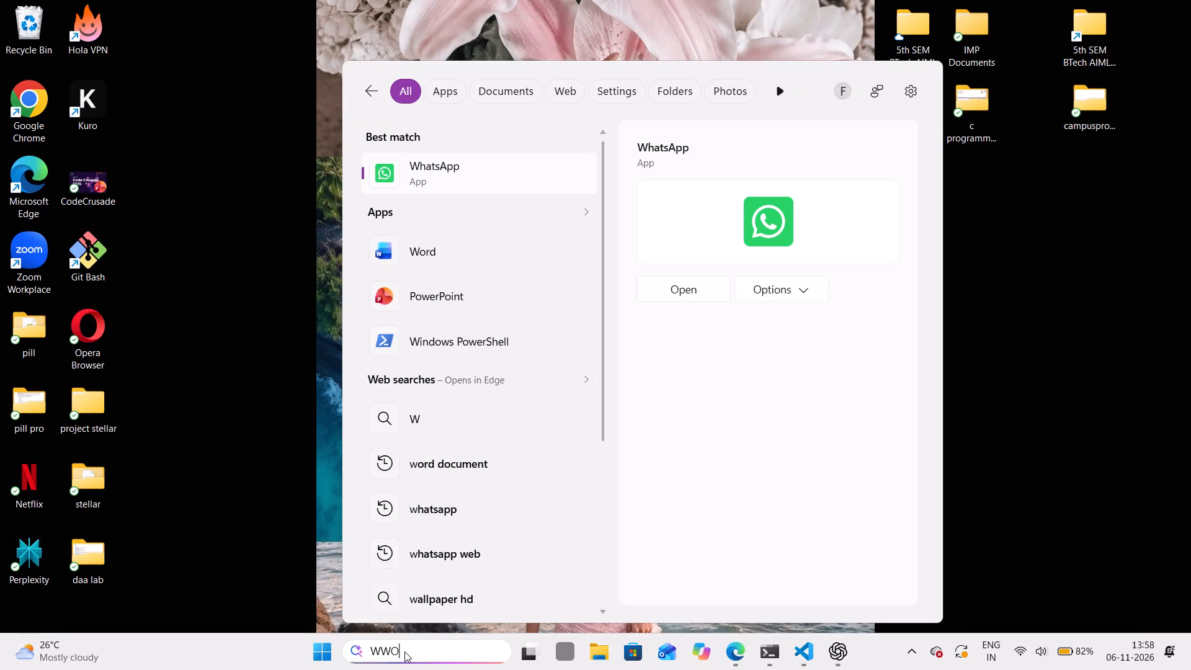
pyautogui.click(523, 179)
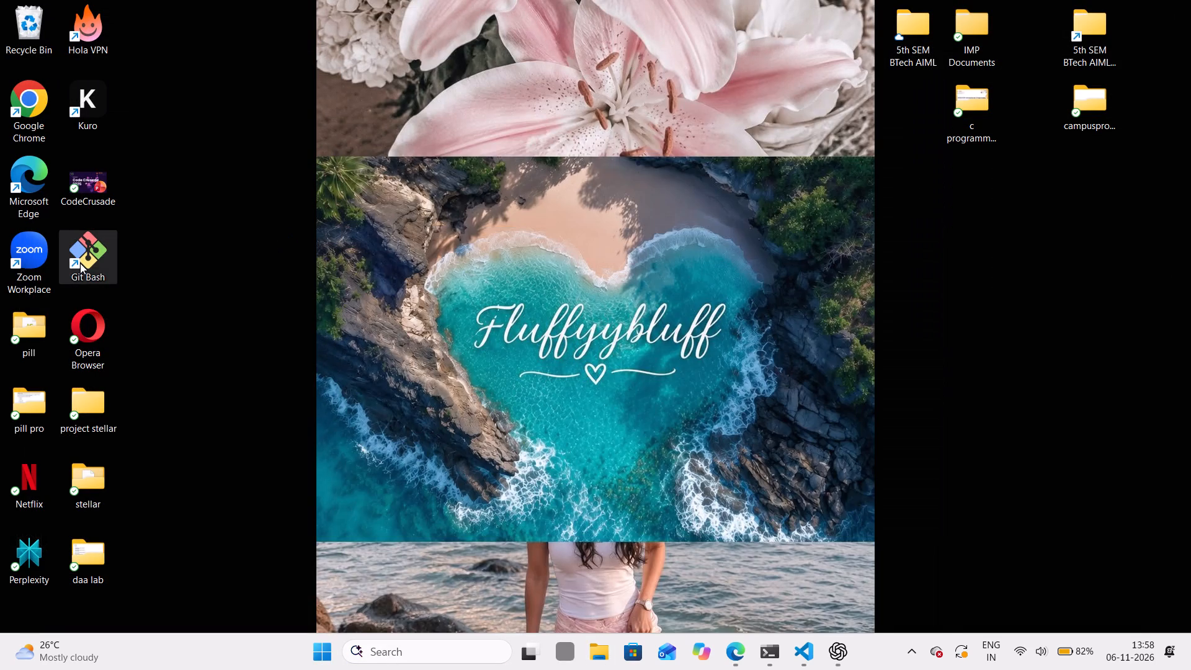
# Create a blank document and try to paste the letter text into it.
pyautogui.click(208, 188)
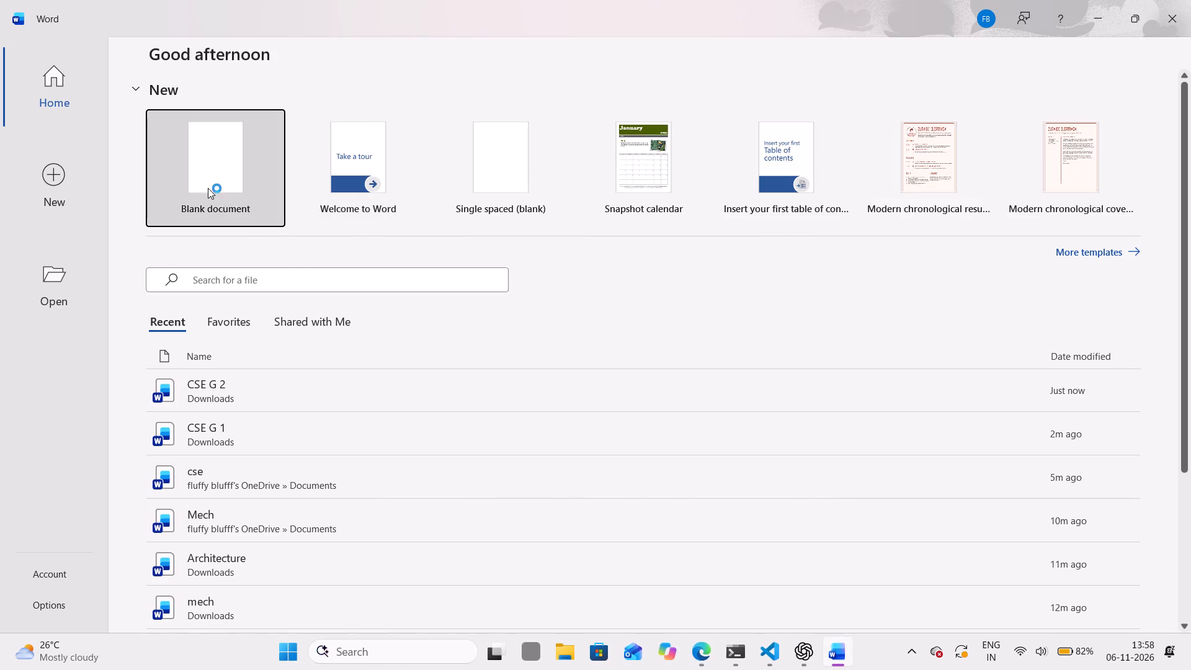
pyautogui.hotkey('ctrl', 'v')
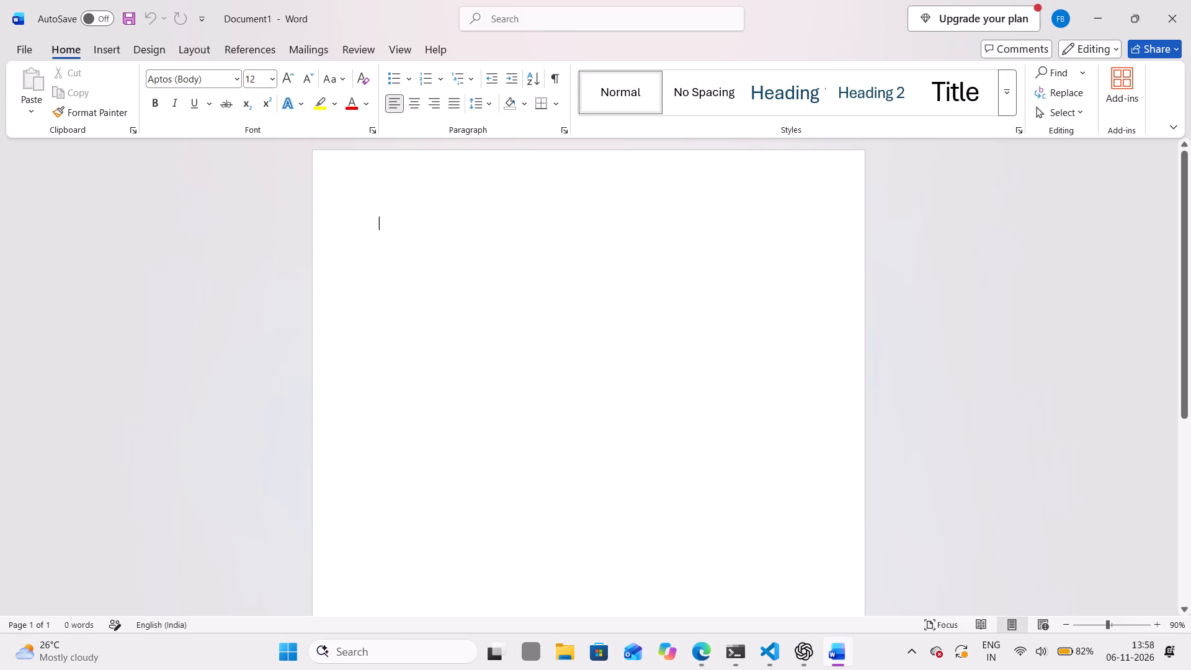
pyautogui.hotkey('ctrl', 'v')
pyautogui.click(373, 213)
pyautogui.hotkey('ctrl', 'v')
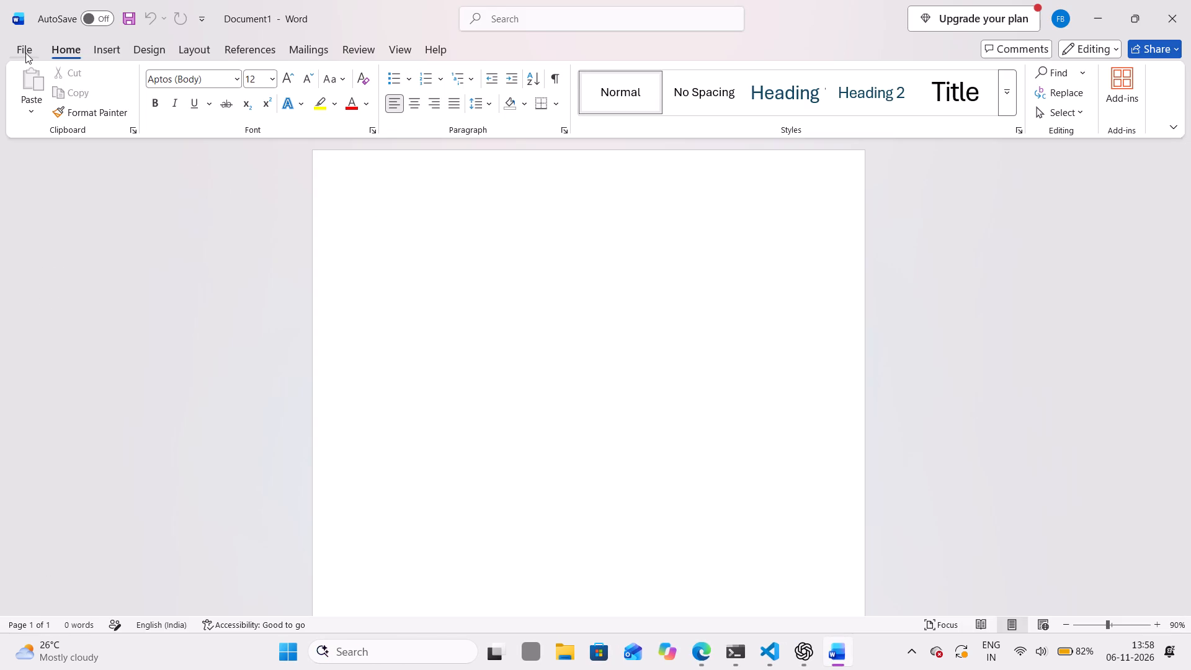
# Open the recent CSE G 2 letter and copy its entire text into a new blank document.
pyautogui.click(25, 53)
pyautogui.click(221, 379)
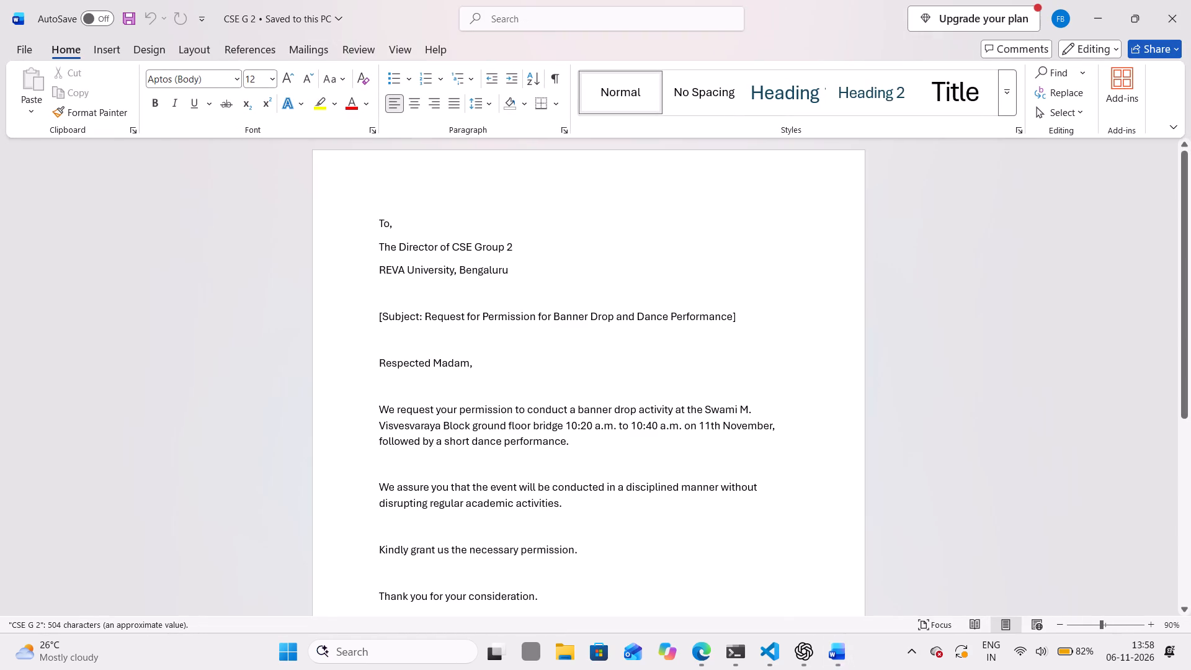
pyautogui.hotkey('ctrl', 'a')
pyautogui.hotkey('ctrl', 'c')
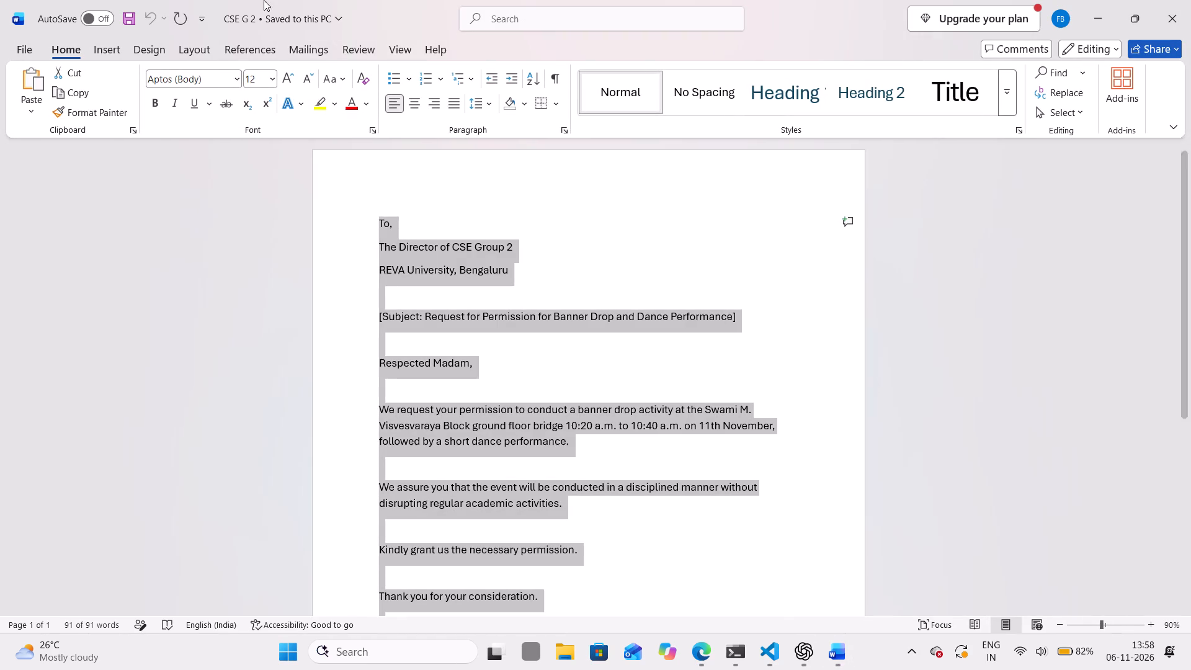
pyautogui.click(22, 50)
pyautogui.click(201, 145)
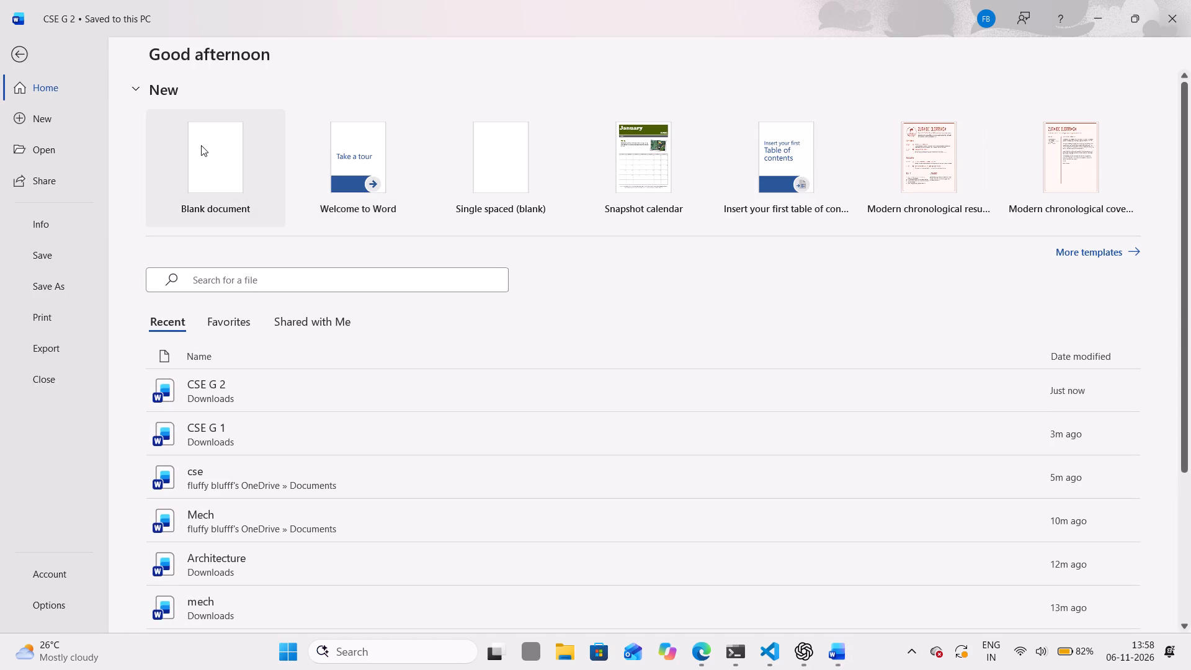
pyautogui.hotkey('ctrl', 'v')
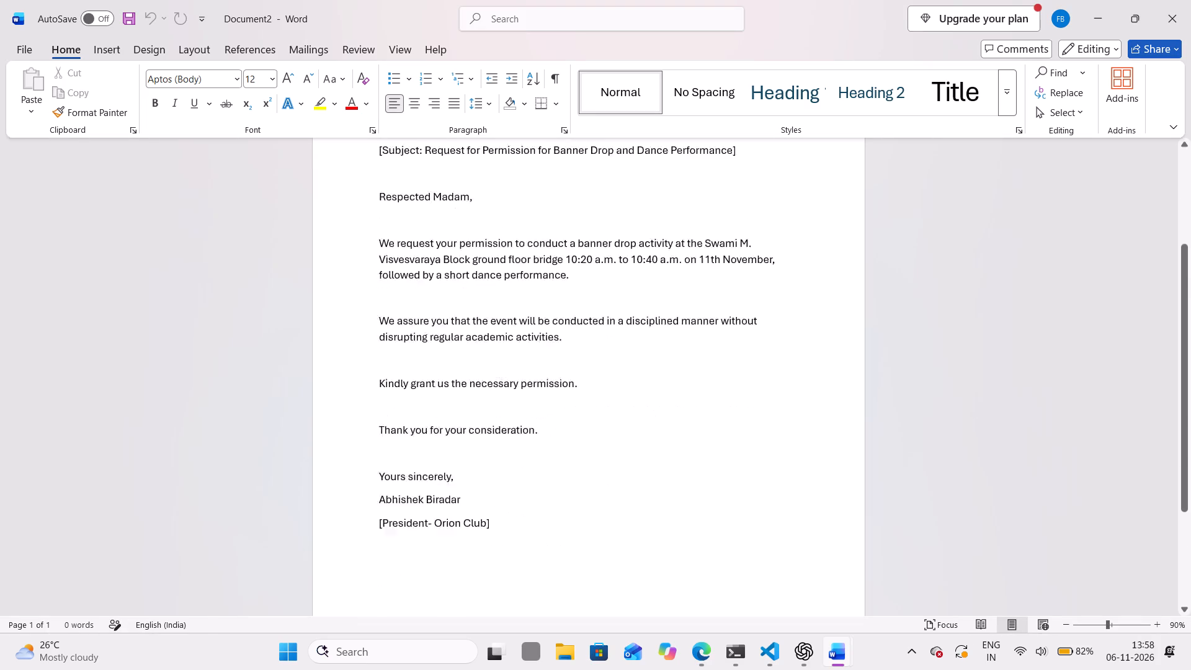
# Change the addressee line of the new letter to "The Director of Mechanical".
pyautogui.scroll(2, 514, 253)
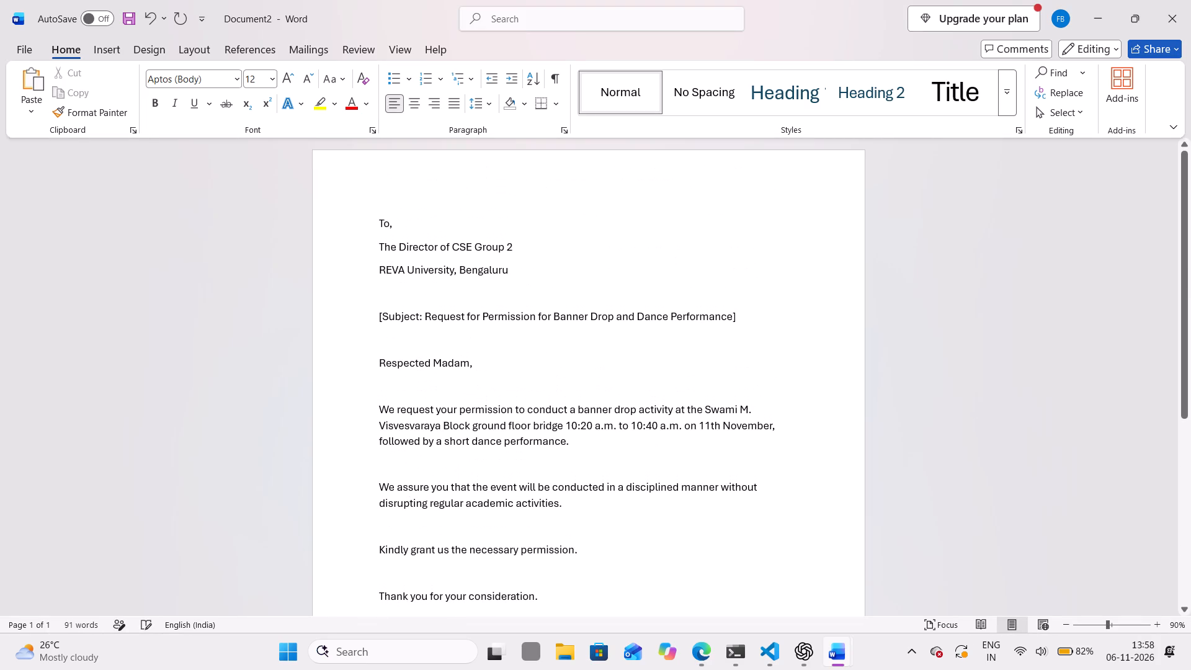
pyautogui.click(515, 248)
pyautogui.press('BackSpace')
pyautogui.press('BackSpace')
pyautogui.press('BackSpace')
pyautogui.press('BackSpace')
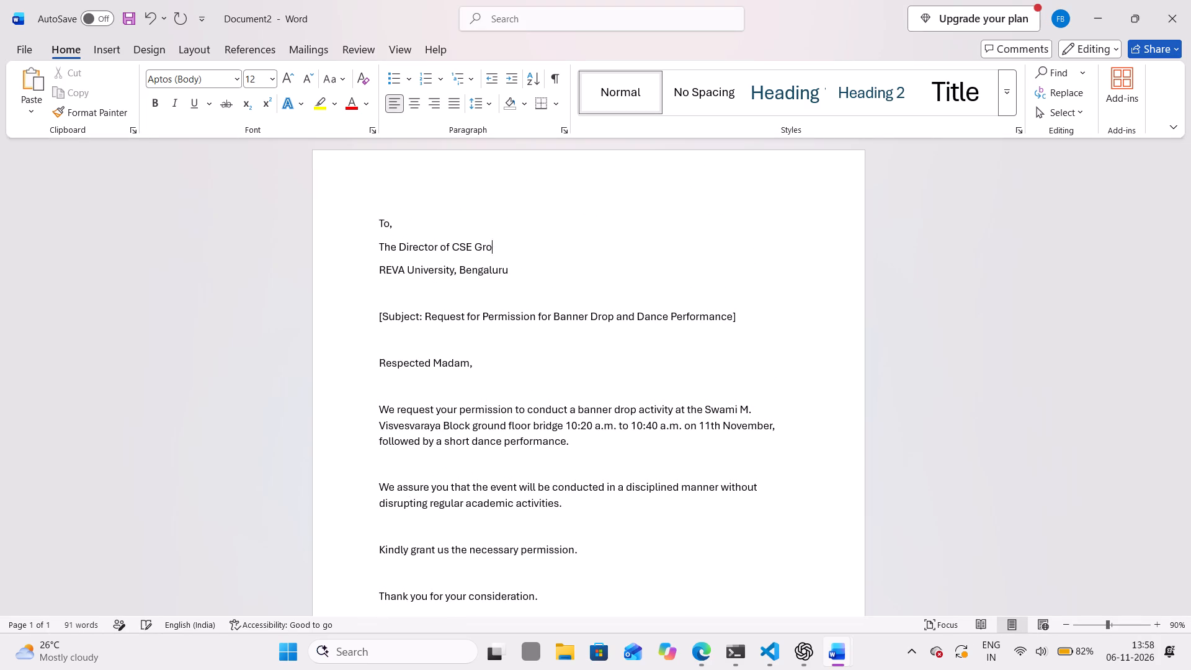
pyautogui.press('BackSpace')
pyautogui.press('BackSpace')
pyautogui.press('BackSpace')
pyautogui.press('BackSpace')
pyautogui.press('BackSpace')
pyautogui.press('BackSpace')
pyautogui.press('BackSpace')
pyautogui.press('m')
pyautogui.write('echanical')
pyautogui.press('space')
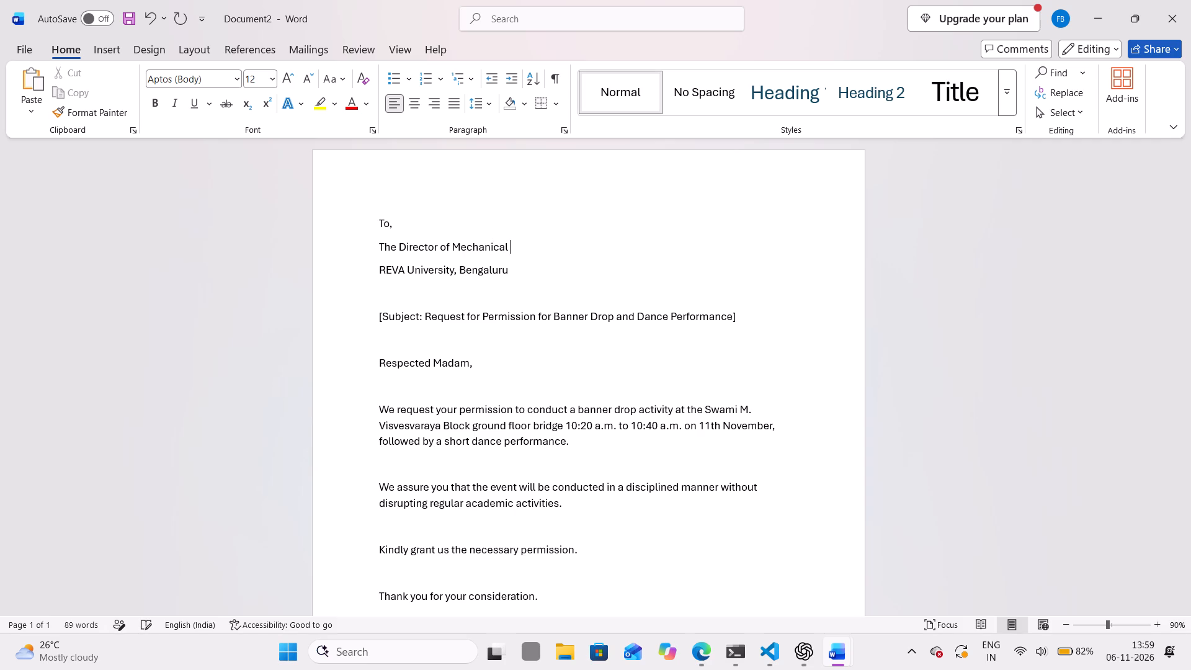
pyautogui.press('BackSpace')
# Change the Mechanical letter's salutation to "Respected Sir,".
pyautogui.click(469, 367)
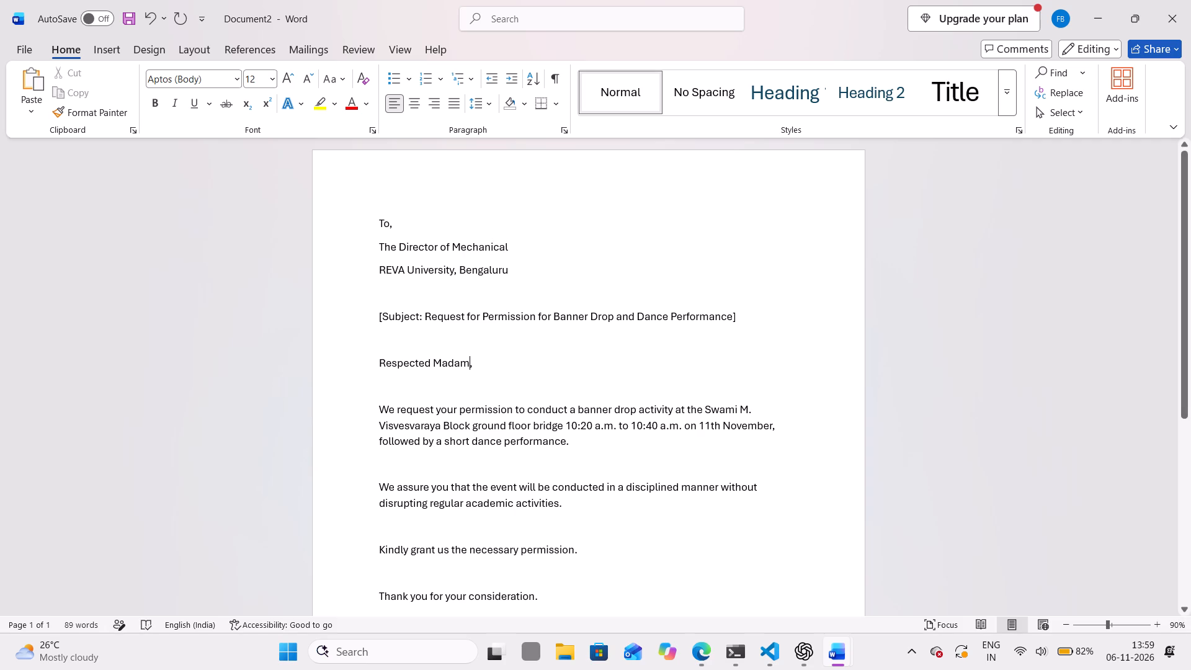
pyautogui.press('BackSpace')
pyautogui.press('BackSpace')
pyautogui.press('BackSpace')
pyautogui.press('BackSpace')
pyautogui.press('BackSpace')
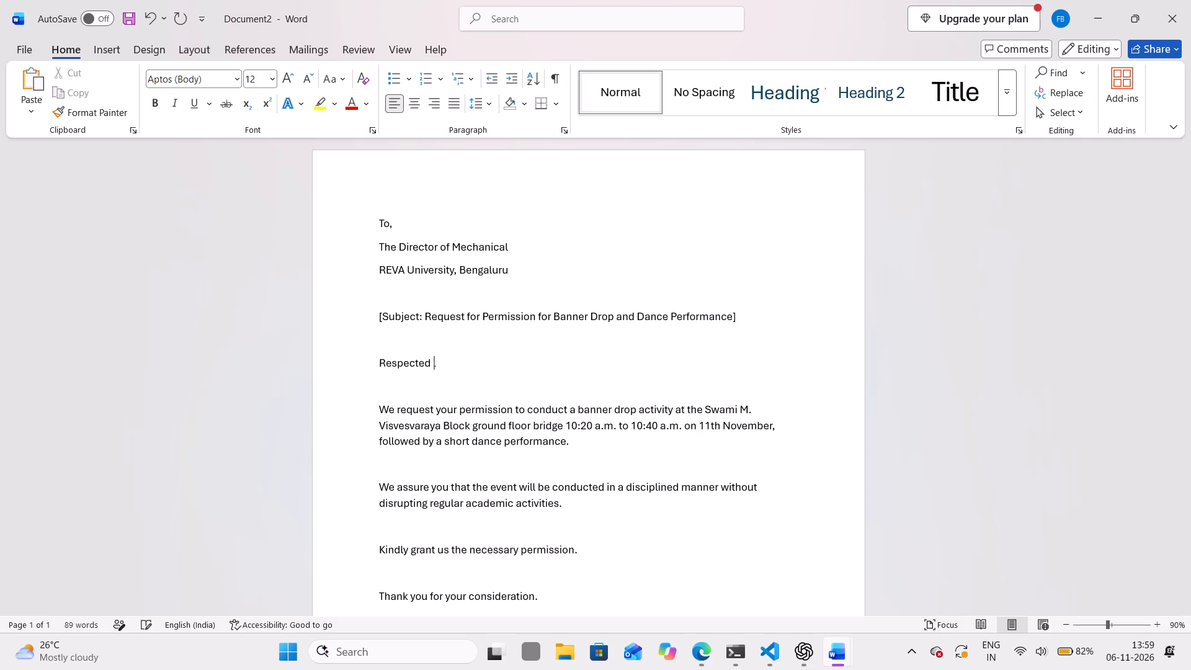
pyautogui.write('Sir')
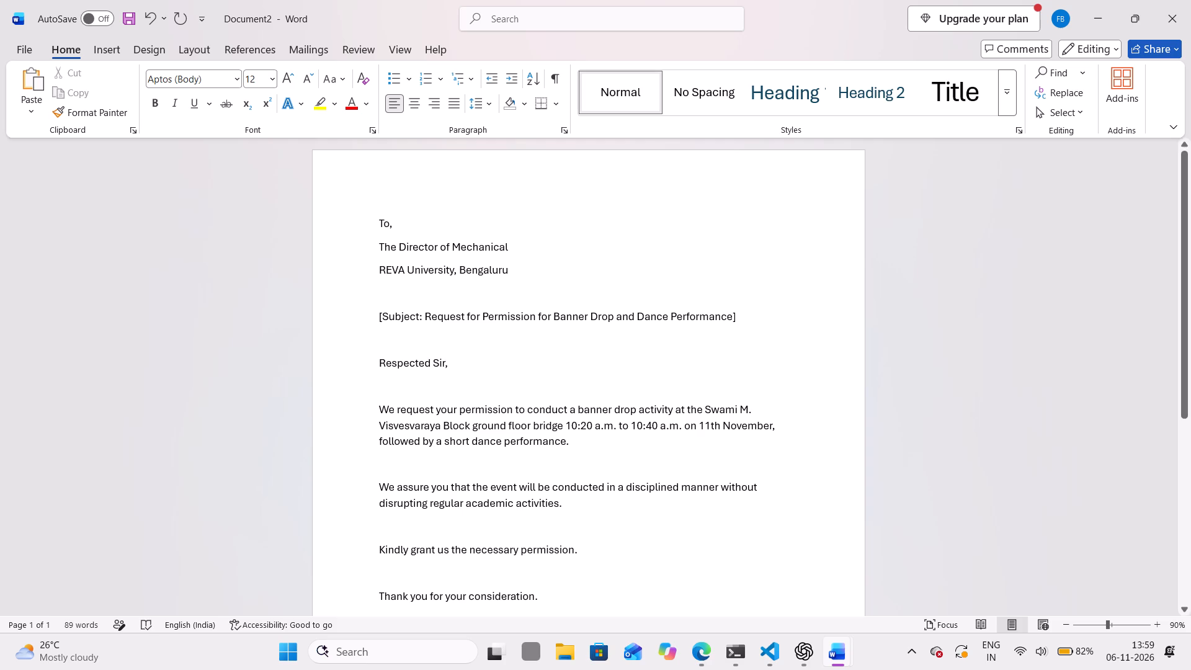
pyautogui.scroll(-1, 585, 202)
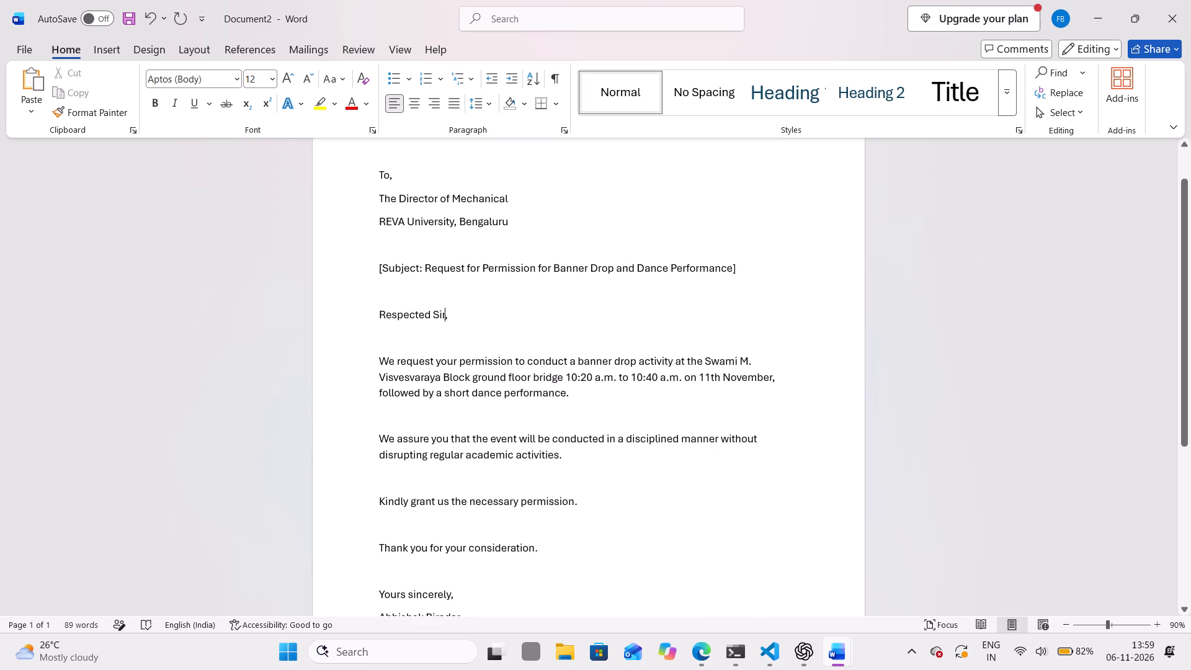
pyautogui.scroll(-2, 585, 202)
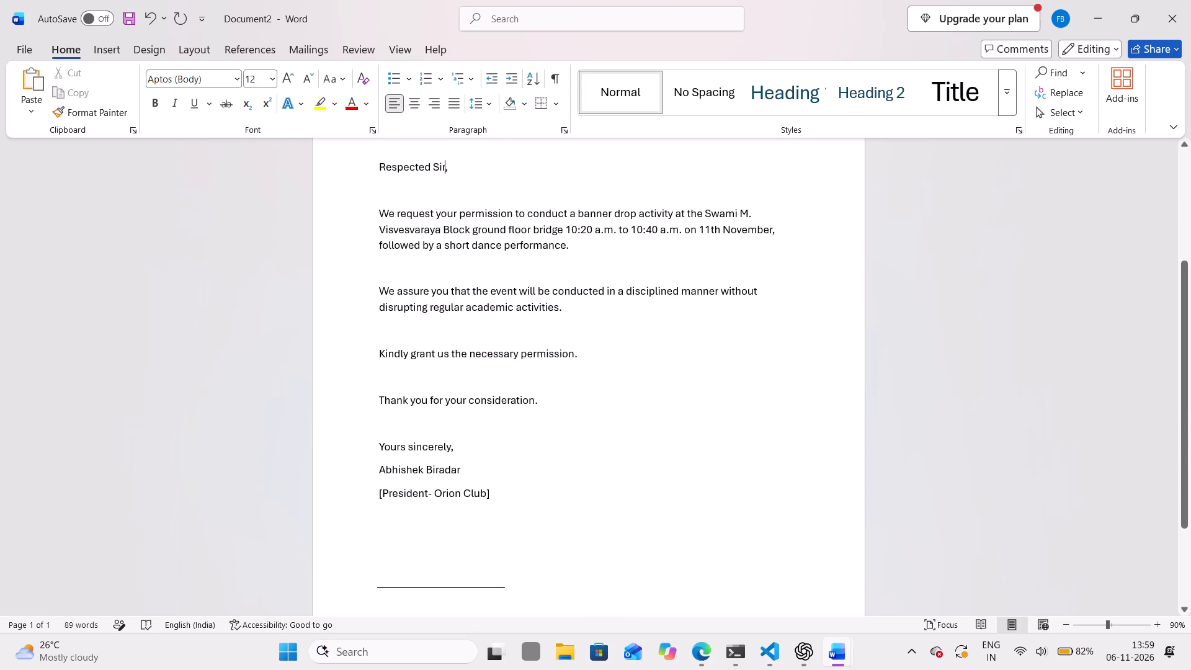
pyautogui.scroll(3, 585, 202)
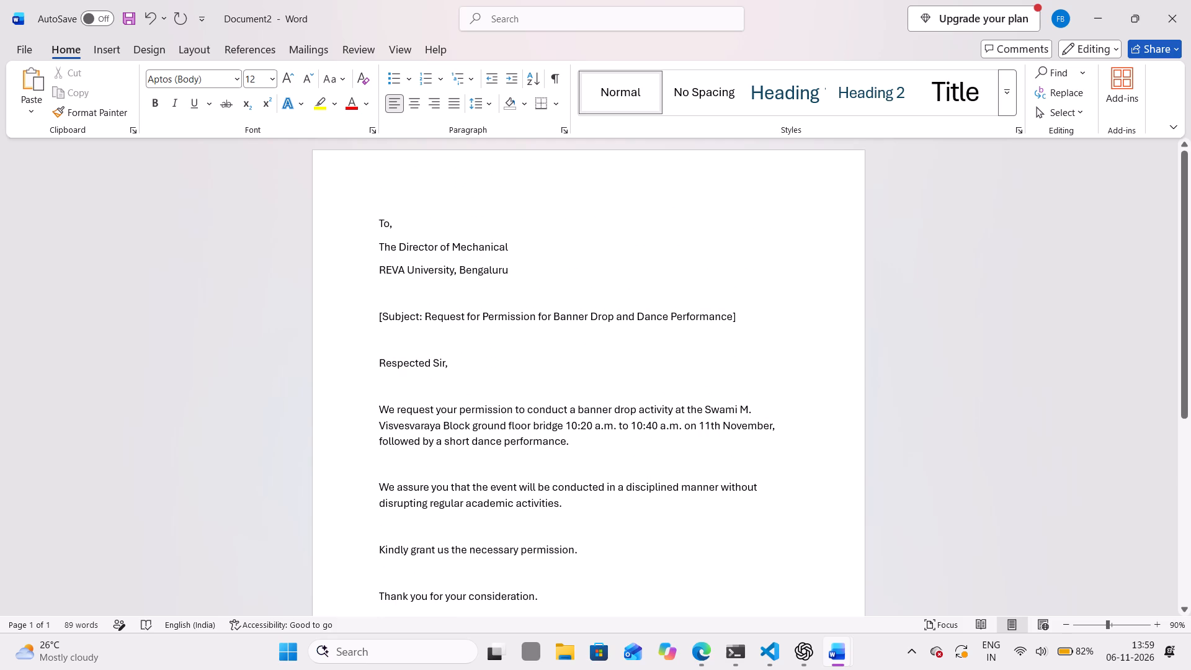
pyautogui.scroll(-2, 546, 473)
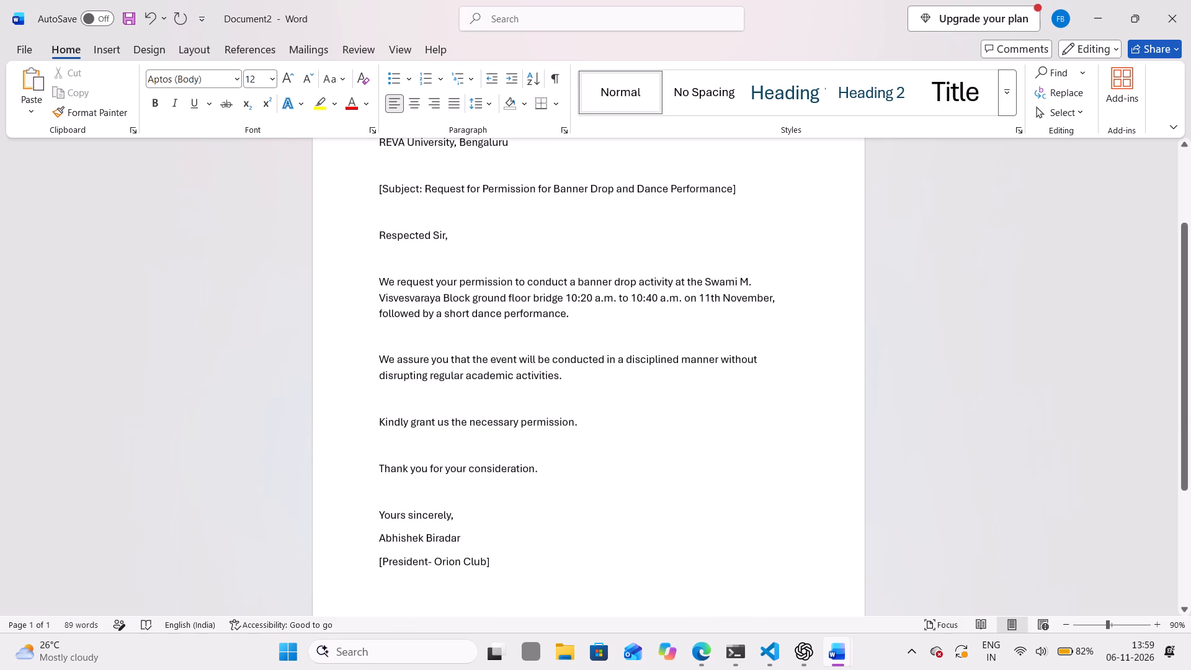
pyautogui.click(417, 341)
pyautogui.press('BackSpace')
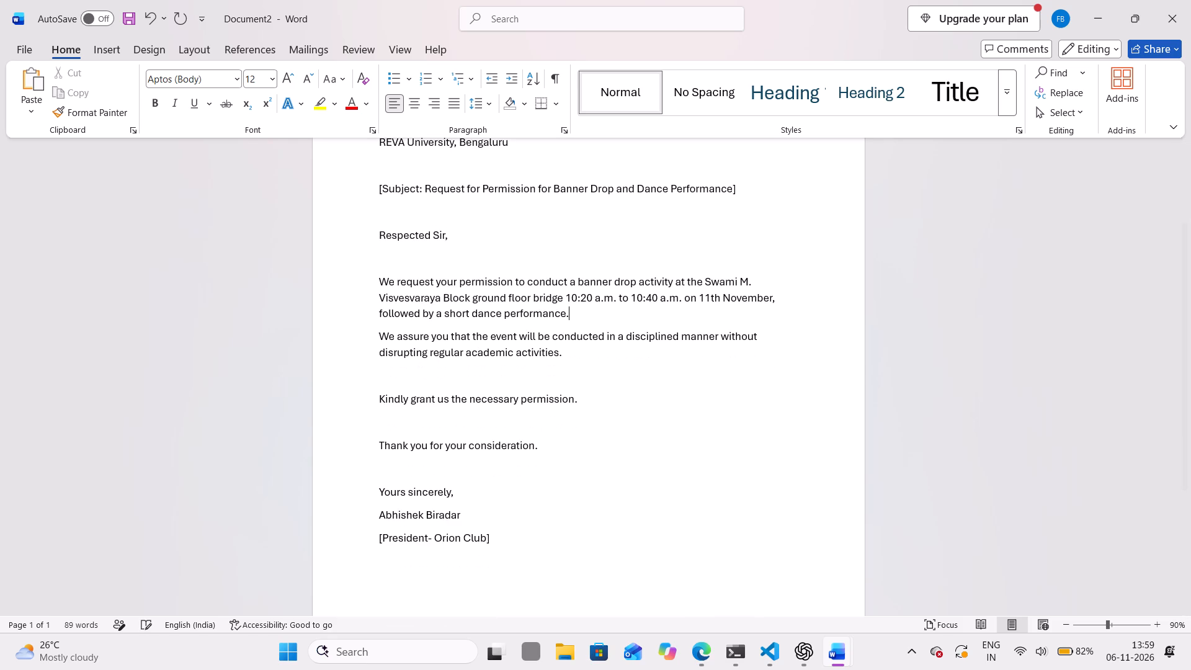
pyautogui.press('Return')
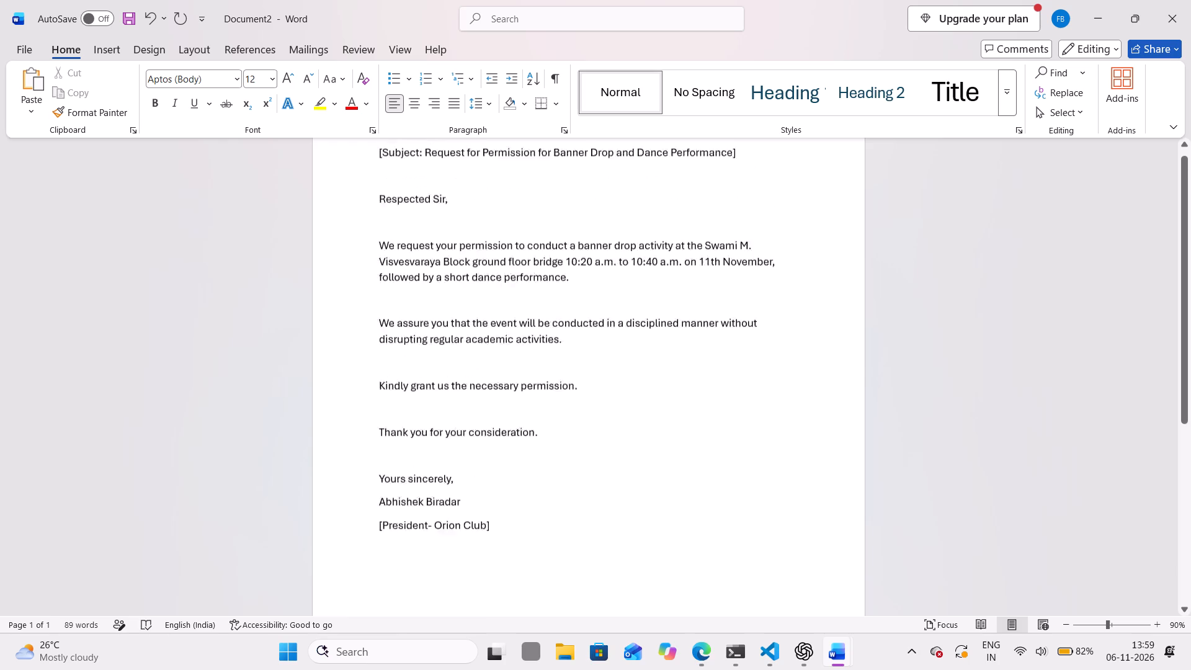
# Check the Mechanical letter's text and layout from the addressee lines down to the signature block.
pyautogui.scroll(1, 417, 341)
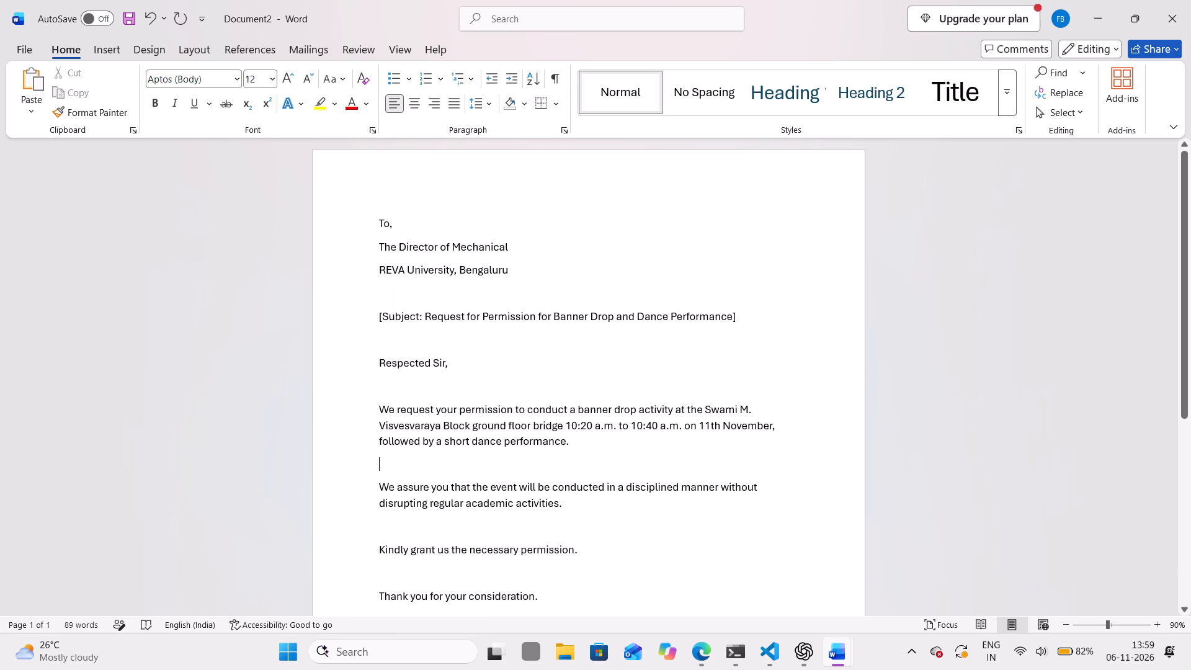
pyautogui.scroll(-2, 417, 341)
pyautogui.scroll(1, 417, 341)
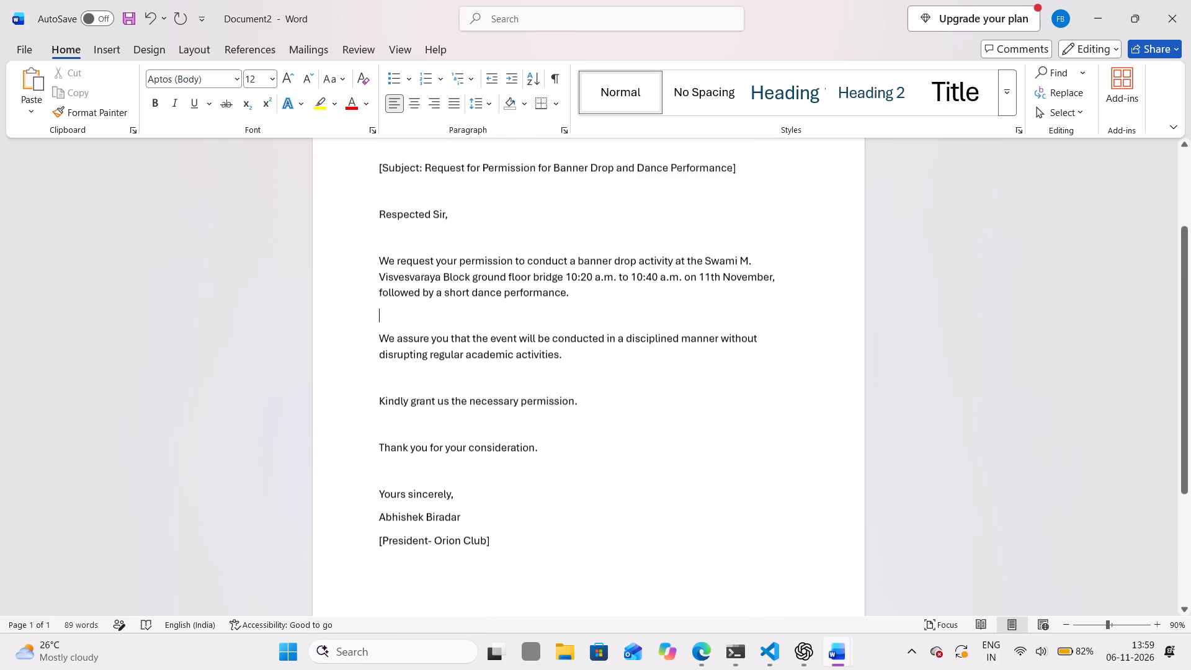
pyautogui.scroll(2, 417, 341)
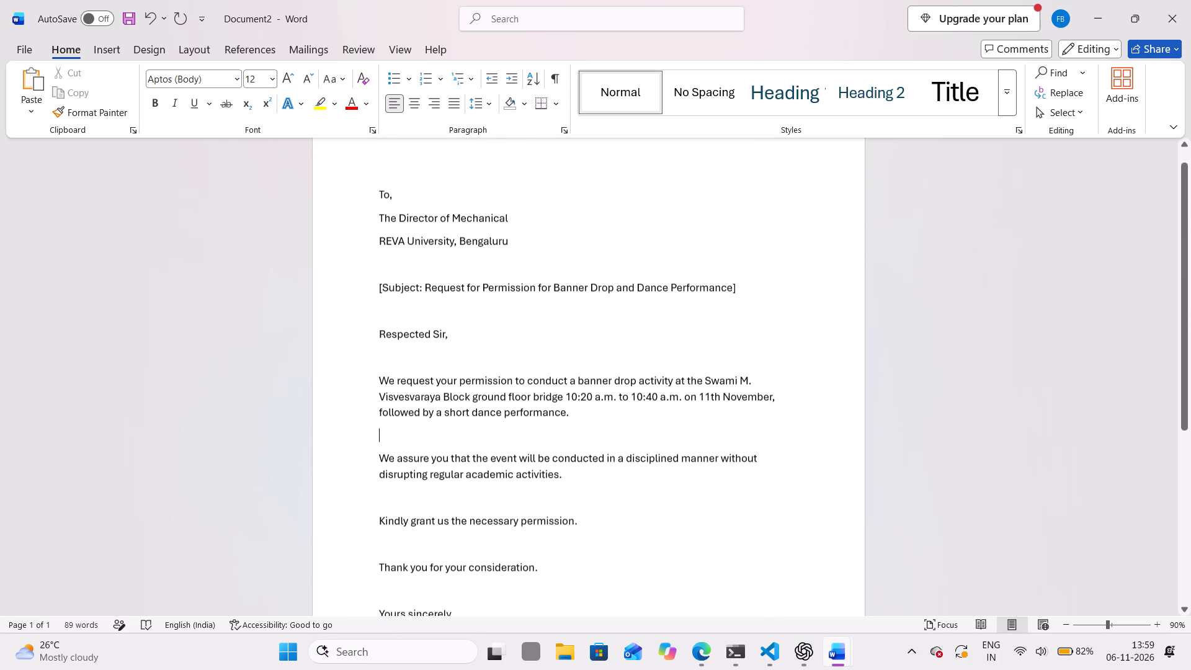
pyautogui.scroll(1, 417, 341)
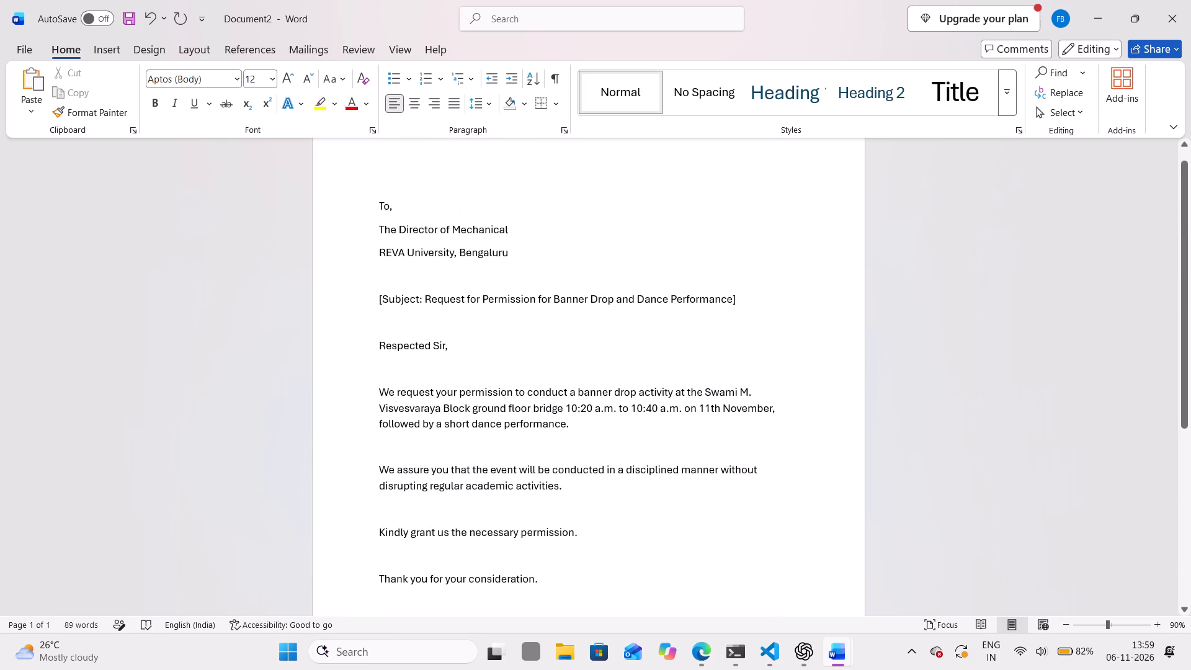
# Save the Mechanical letter as "Mechanical new" in the Downloads folder.
pyautogui.hotkey('ctrl', 's')
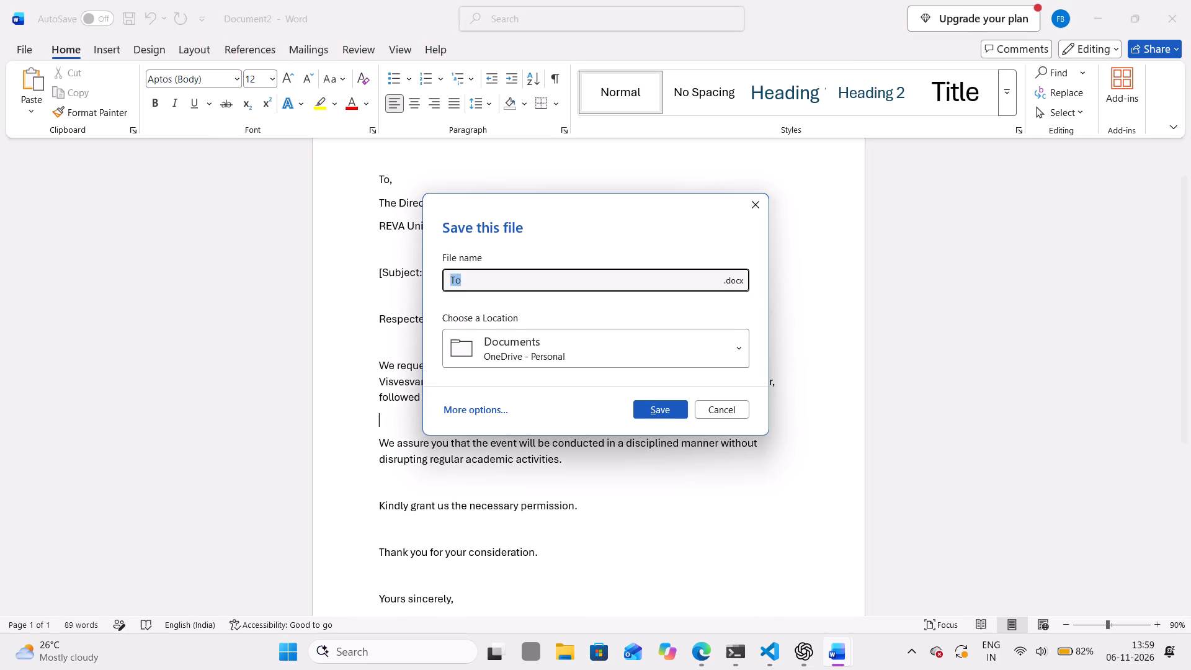
pyautogui.click(501, 274)
pyautogui.press('BackSpace')
pyautogui.press('BackSpace')
pyautogui.press('BackSpace')
pyautogui.press('BackSpace')
pyautogui.press('BackSpace')
pyautogui.press('BackSpace')
pyautogui.write('Mechanical')
pyautogui.press('space')
pyautogui.write('new')
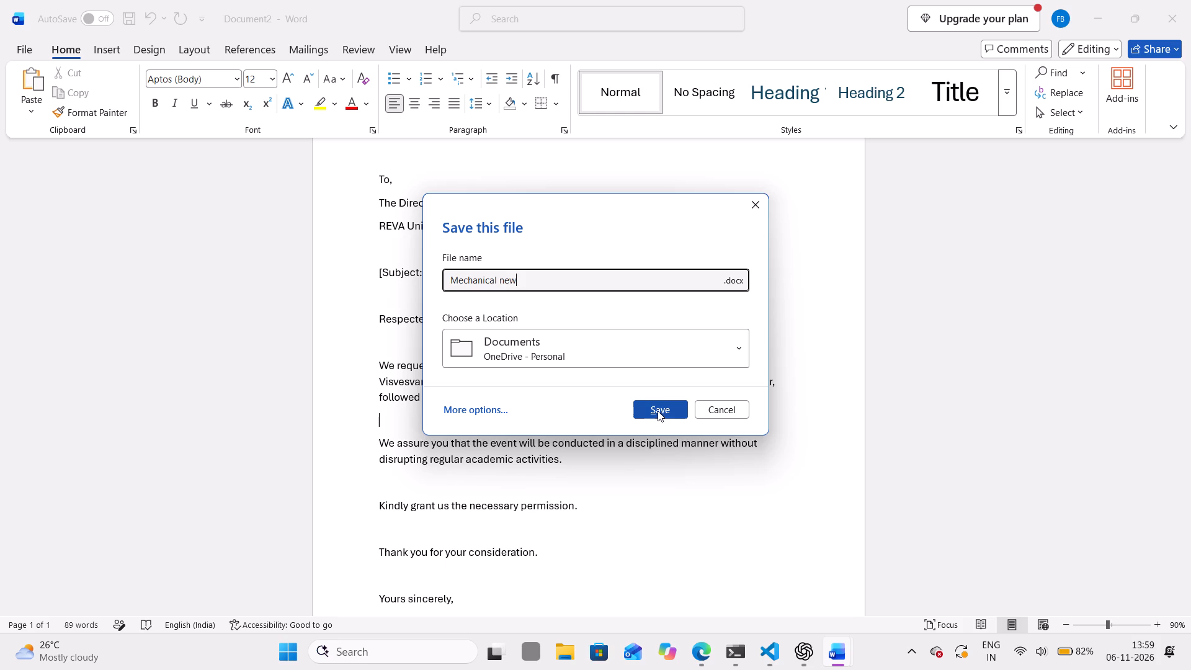
pyautogui.click(615, 328)
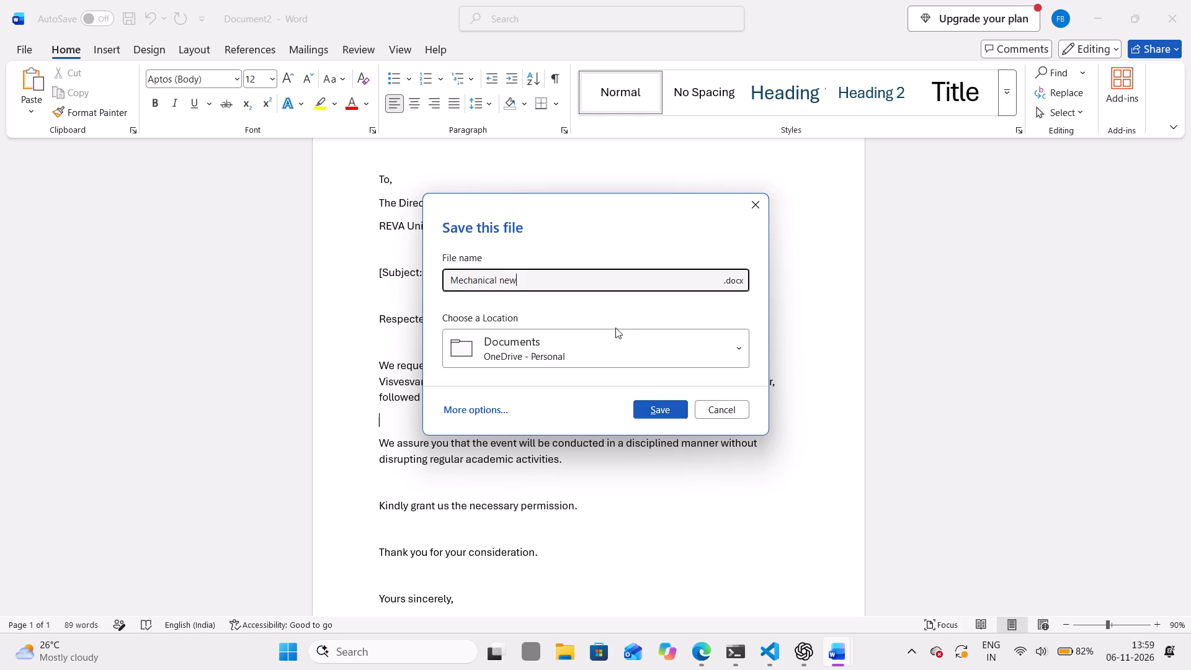
pyautogui.click(614, 334)
pyautogui.click(586, 181)
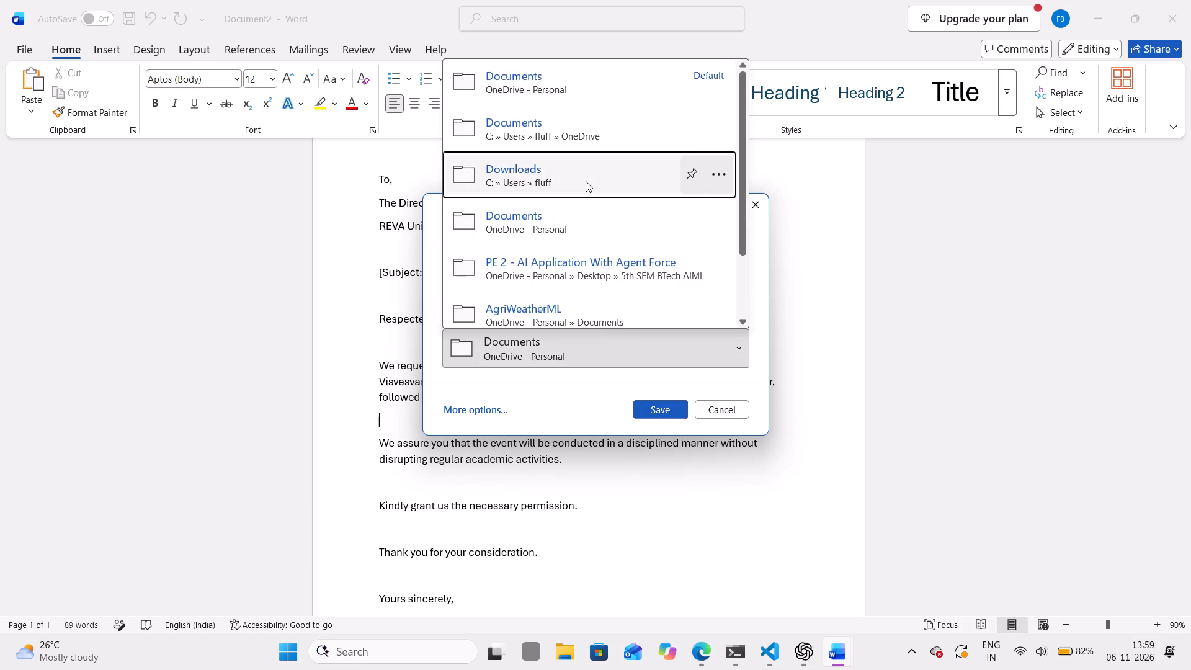
pyautogui.click(648, 414)
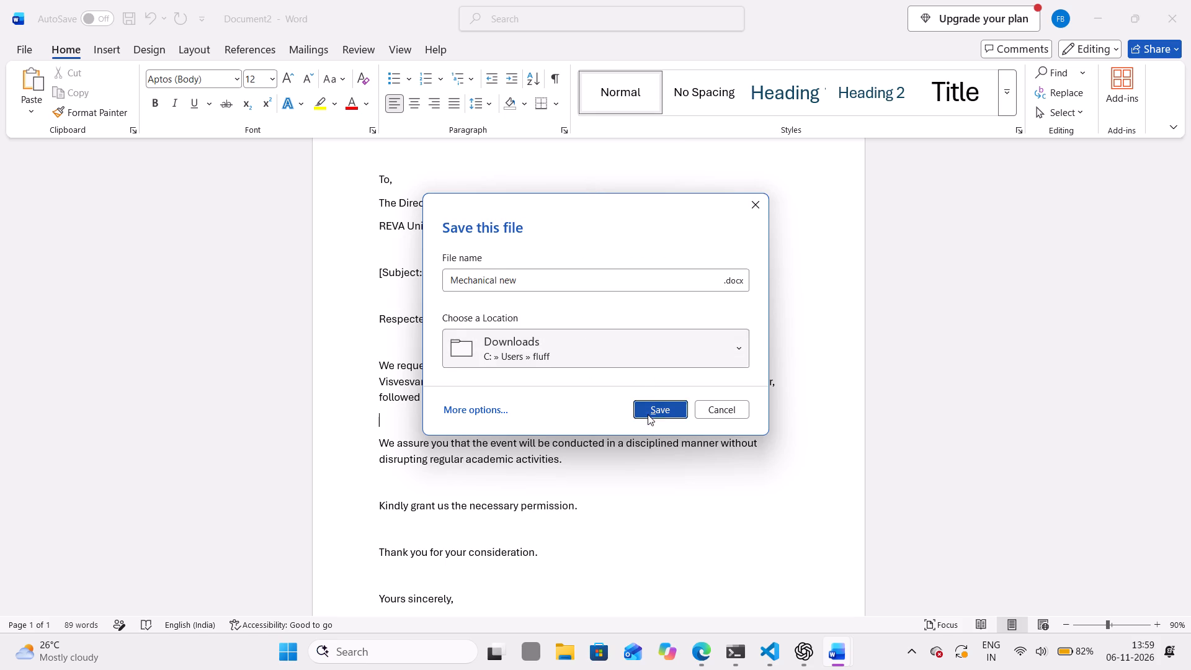
# Copy the entire Mechanical letter into a new blank document.
pyautogui.scroll(1, 549, 354)
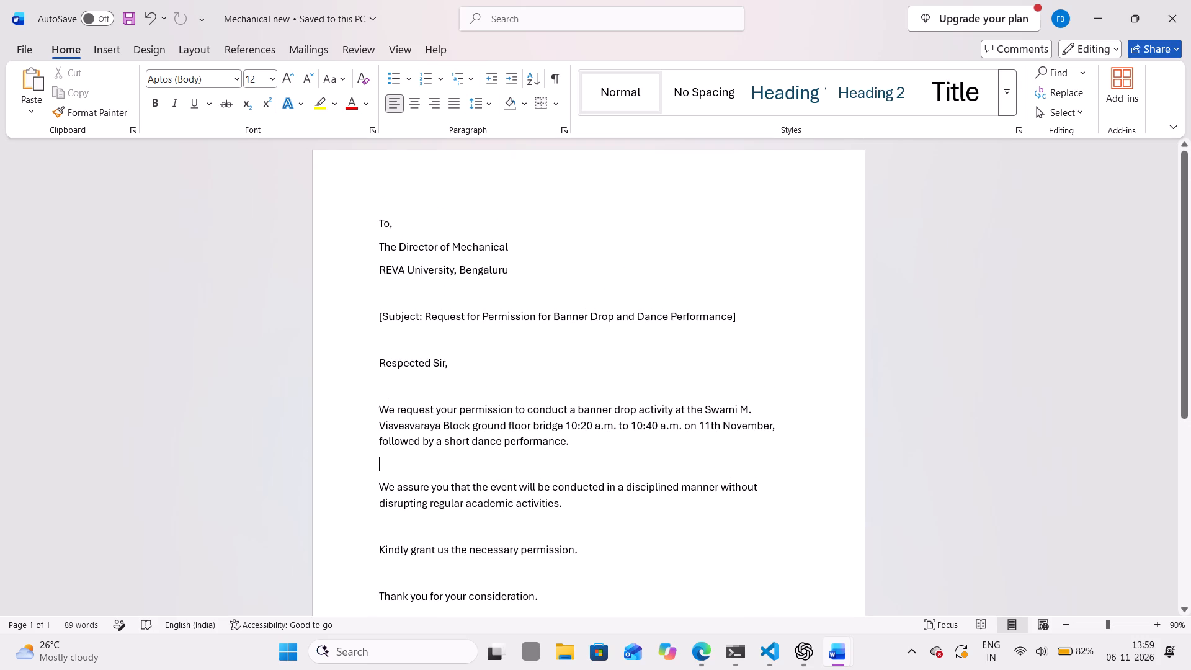
pyautogui.scroll(-1, 549, 354)
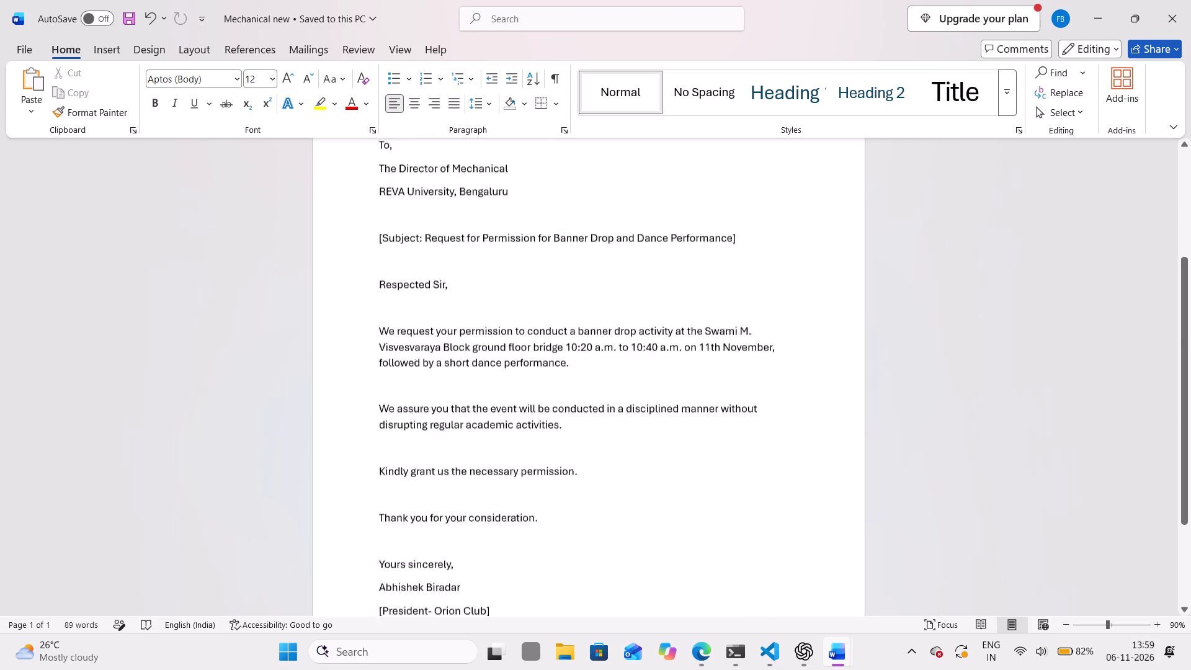
pyautogui.scroll(-1, 549, 354)
pyautogui.scroll(4, 549, 354)
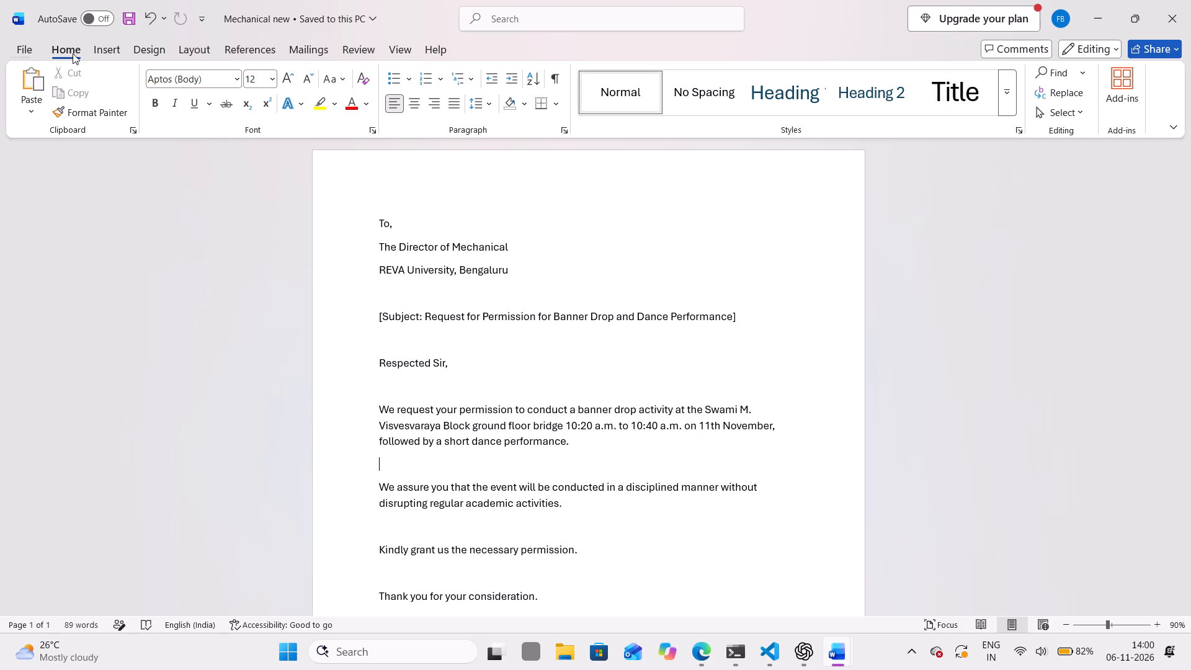
pyautogui.click(384, 217)
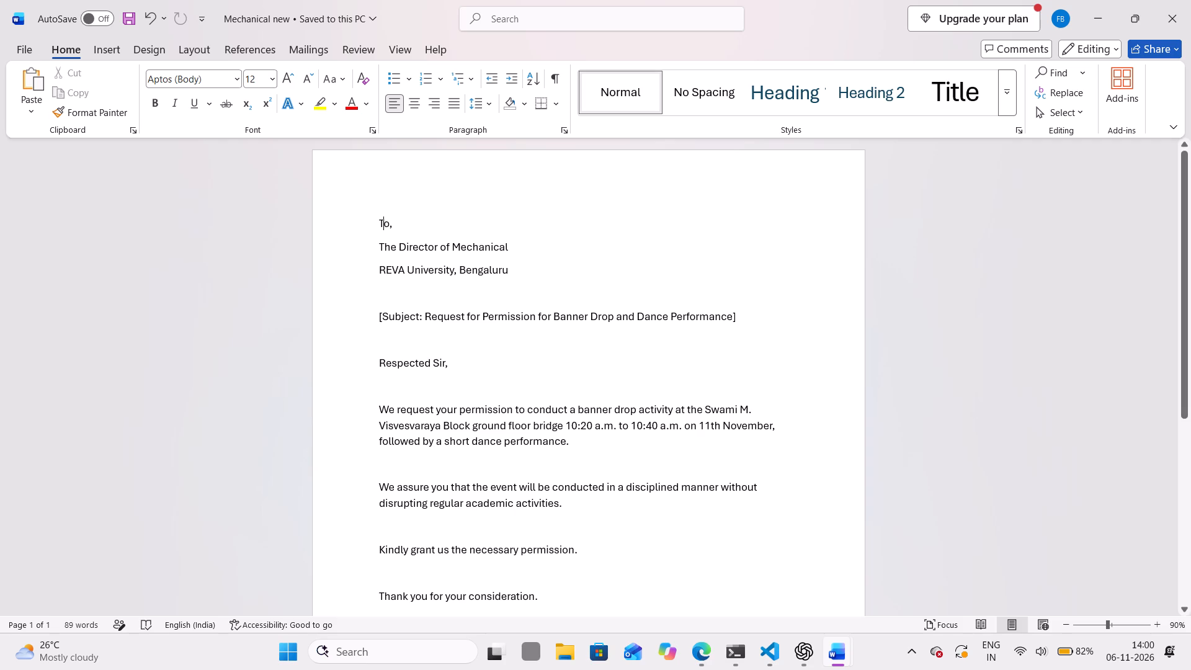
pyautogui.hotkey('ctrl', 'a')
pyautogui.hotkey('ctrl', 'c')
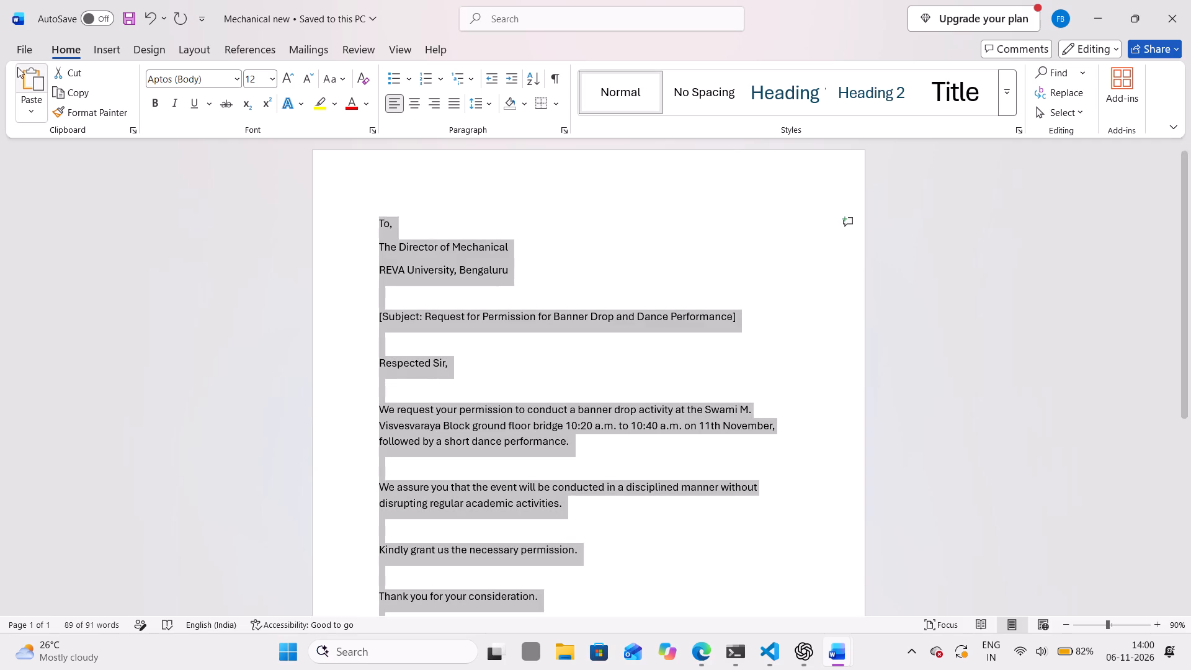
pyautogui.click(19, 52)
pyautogui.click(249, 184)
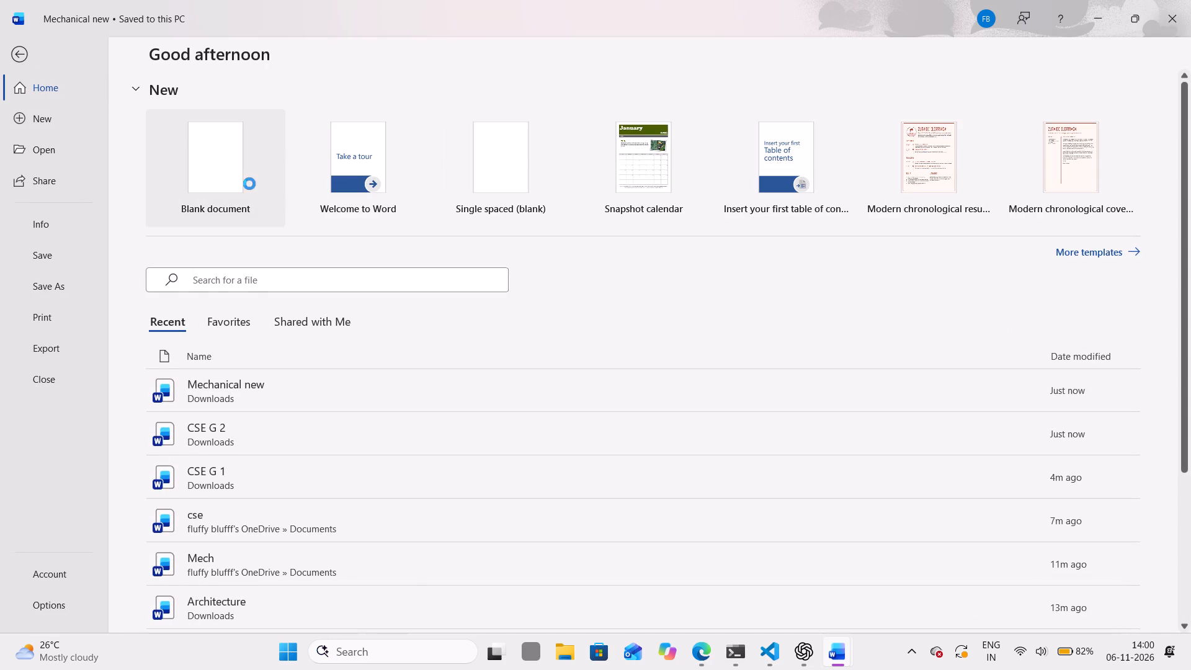
pyautogui.hotkey('ctrl', 'v')
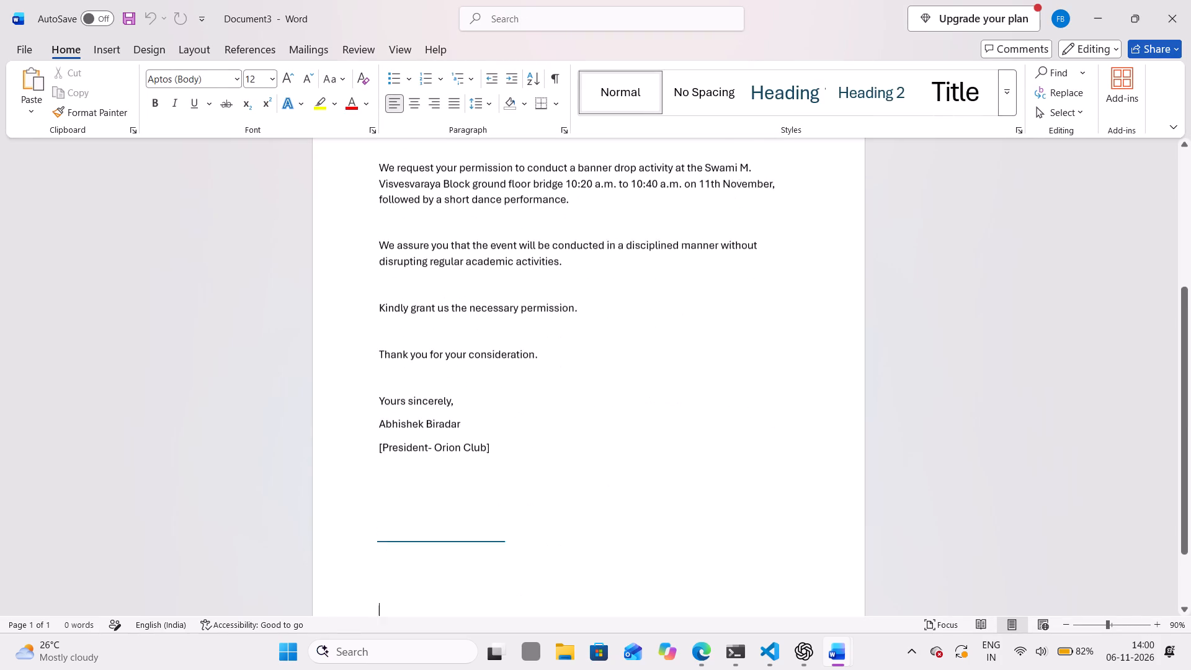
# Change the addressee line of the new copy to "The Director of Architecture".
pyautogui.scroll(3, 425, 334)
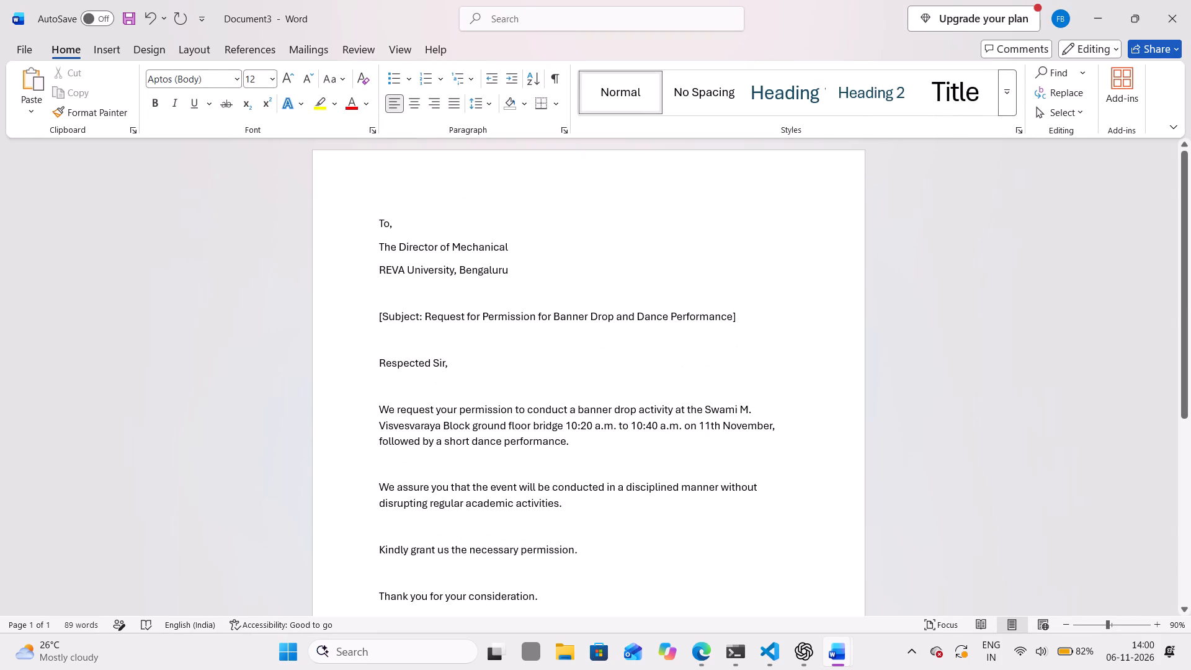
pyautogui.click(513, 242)
pyautogui.press('BackSpace')
pyautogui.press('BackSpace')
pyautogui.press('BackSpace')
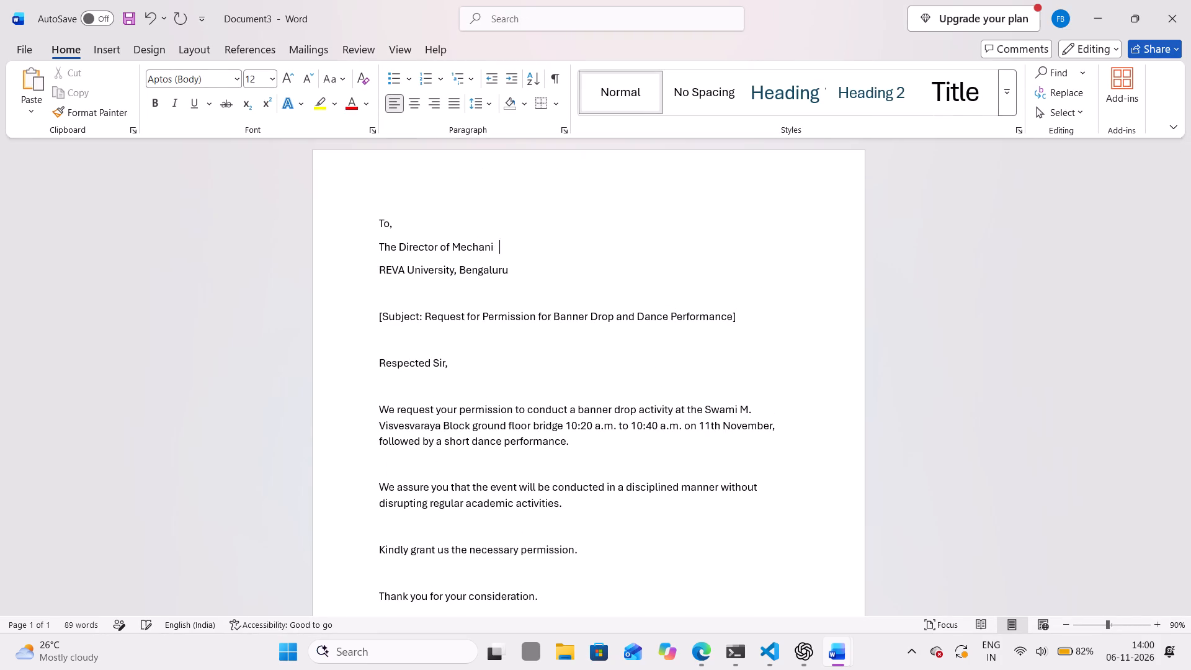
pyautogui.press('BackSpace')
pyautogui.press('BackSpace')
pyautogui.press('BackSpace')
pyautogui.press('BackSpace')
pyautogui.press('BackSpace')
pyautogui.press('BackSpace')
pyautogui.press('BackSpace')
pyautogui.write('Architecture')
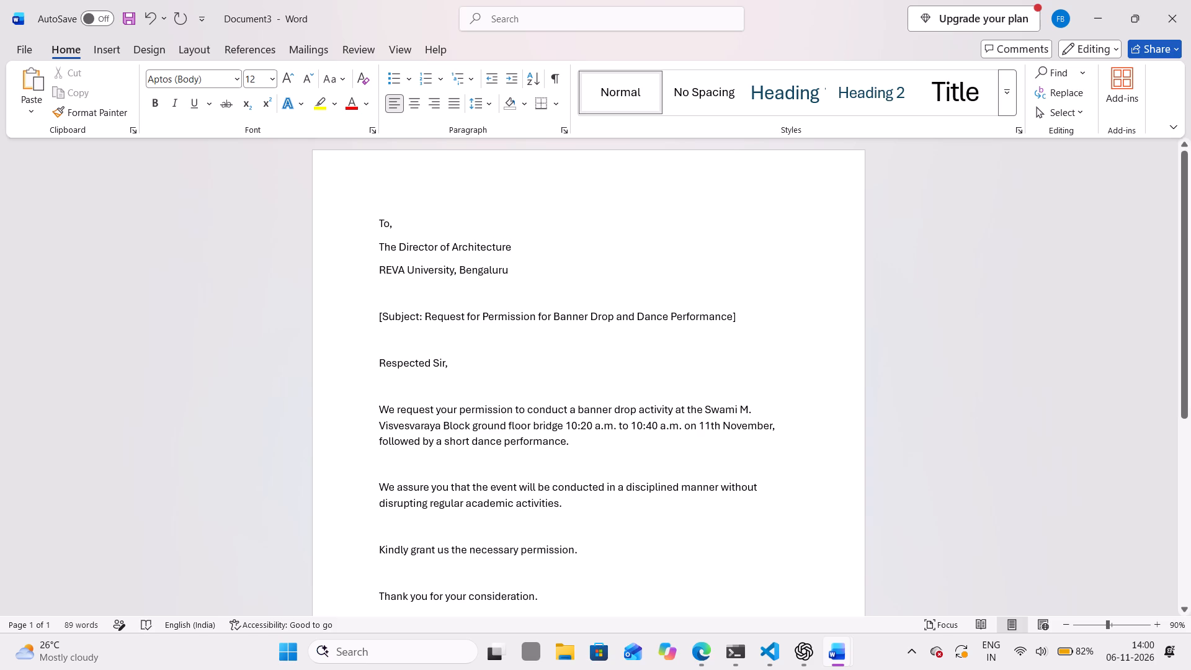
# Change the Architecture letter's salutation to "Respected Madam,".
pyautogui.click(447, 366)
pyautogui.press('Left')
pyautogui.press('BackSpace')
pyautogui.press('BackSpace')
pyautogui.press('BackSpace')
pyautogui.write('Ma')
pyautogui.write('dam')
# Save the Architecture letter as "Architecture new" in the Downloads folder.
pyautogui.scroll(-1, 448, 359)
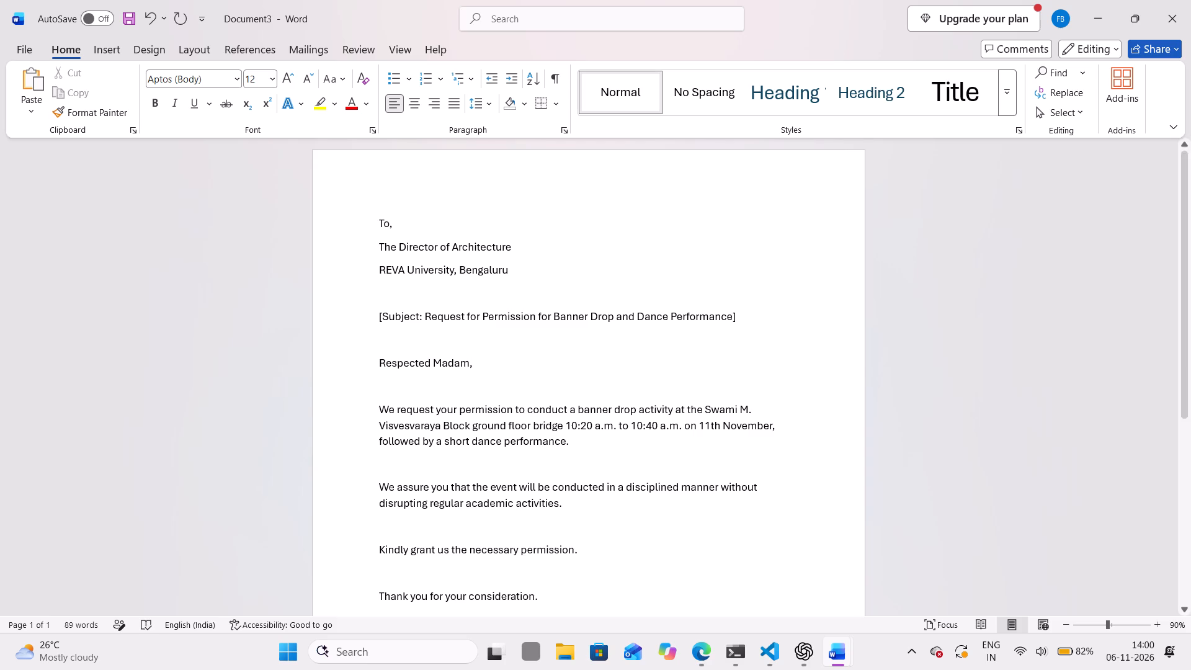
pyautogui.scroll(-2, 455, 337)
pyautogui.scroll(4, 455, 337)
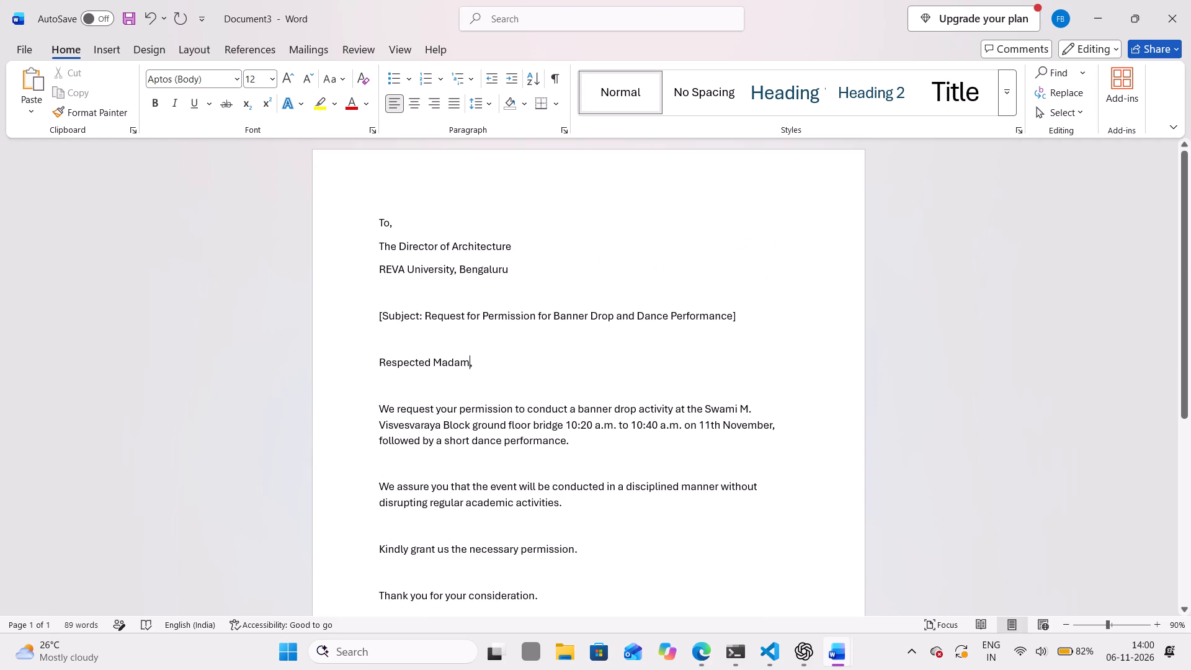
pyautogui.hotkey('ctrl', 's')
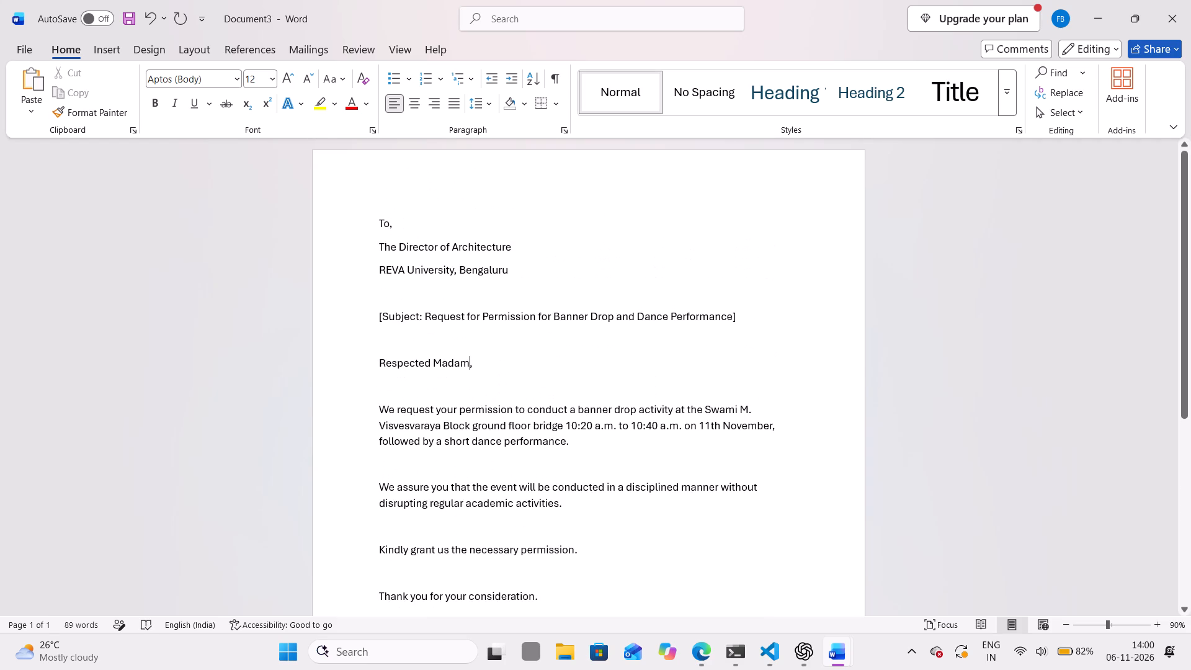
pyautogui.click(548, 280)
pyautogui.press('BackSpace')
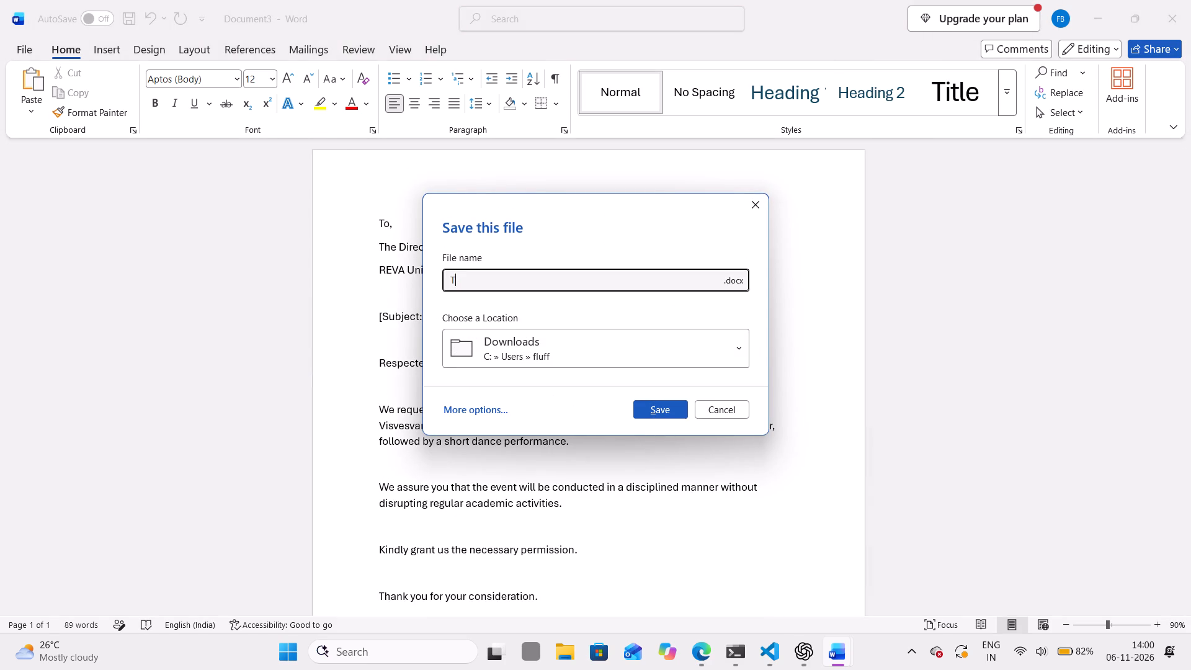
pyautogui.press('BackSpace')
pyautogui.press('BackSpace')
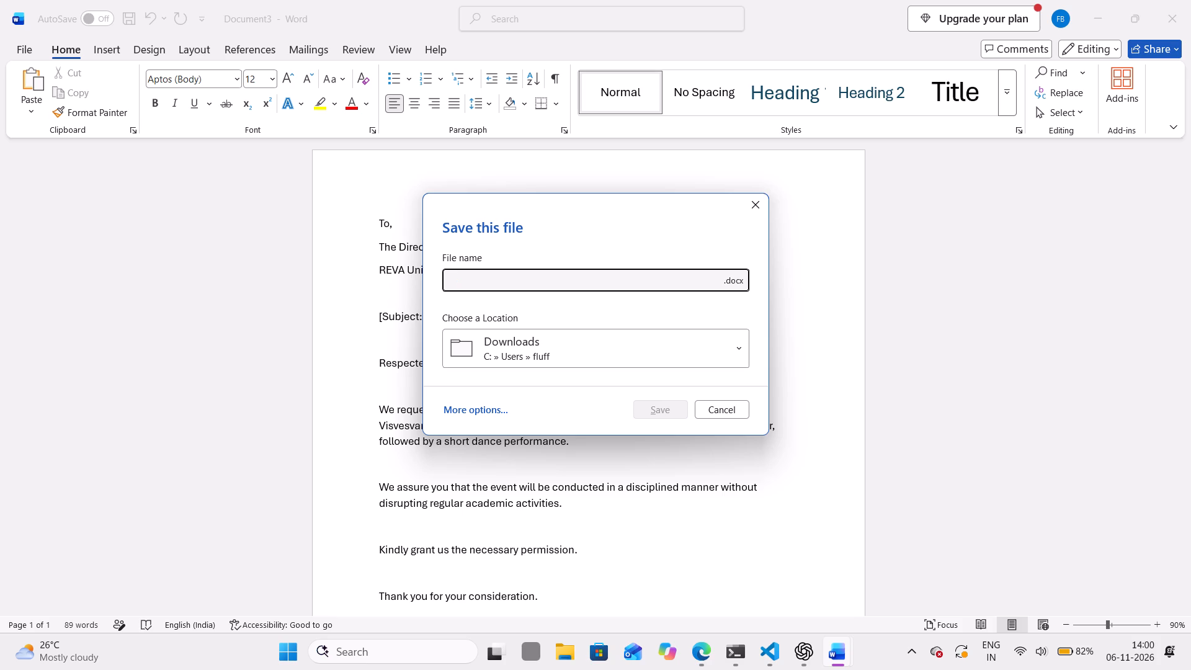
pyautogui.write('Architecture new')
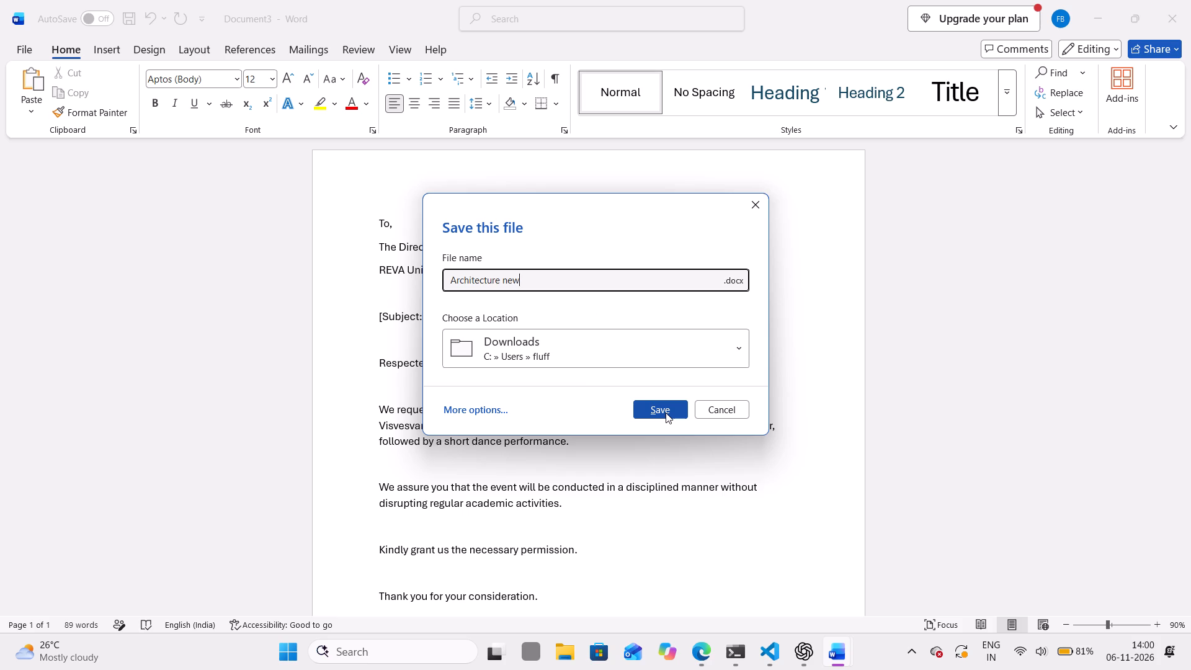
pyautogui.click(650, 349)
pyautogui.click(621, 176)
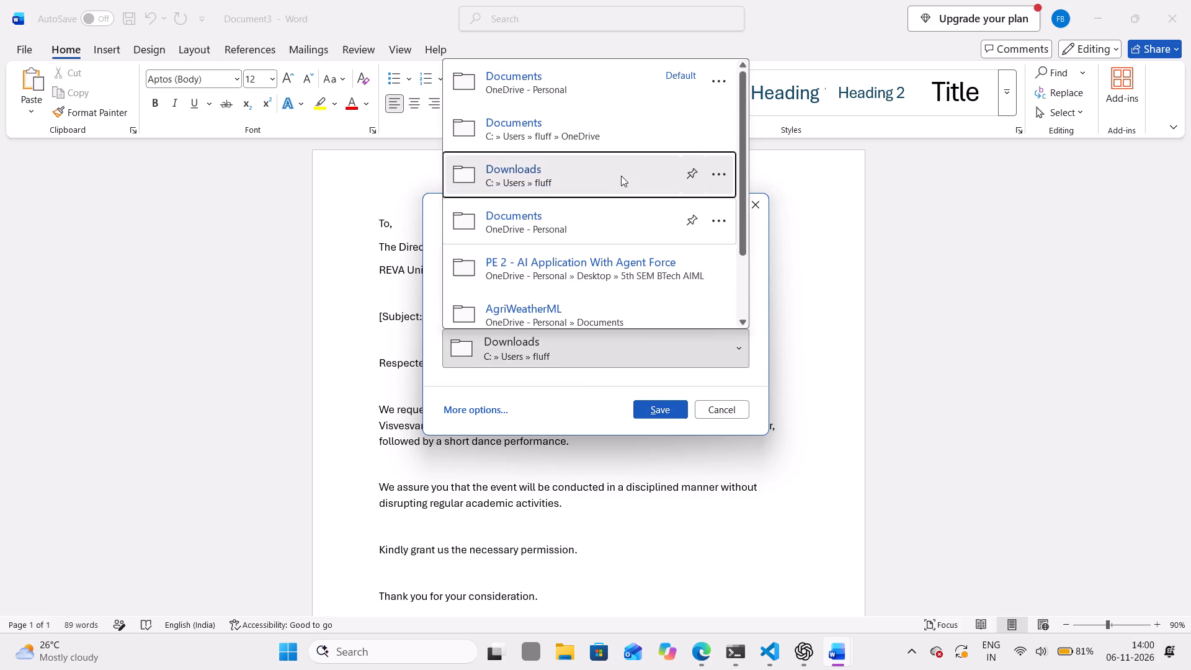
pyautogui.click(649, 405)
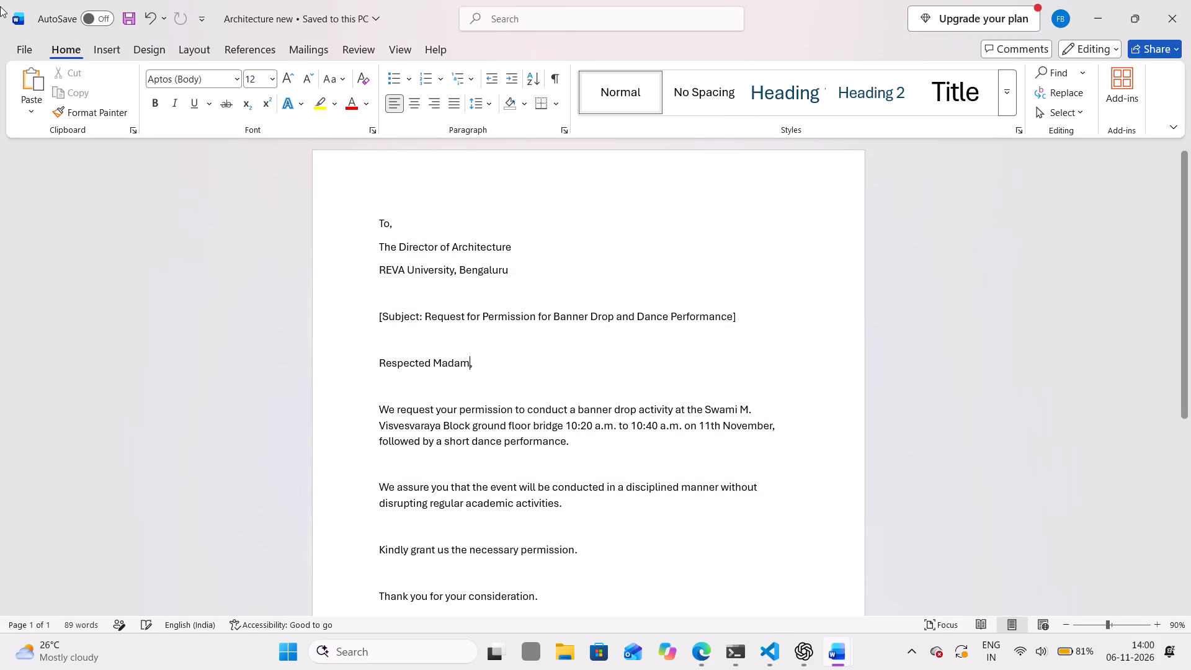
# Create a new blank document and paste the copied Mechanical letter into it.
pyautogui.click(22, 46)
pyautogui.click(197, 151)
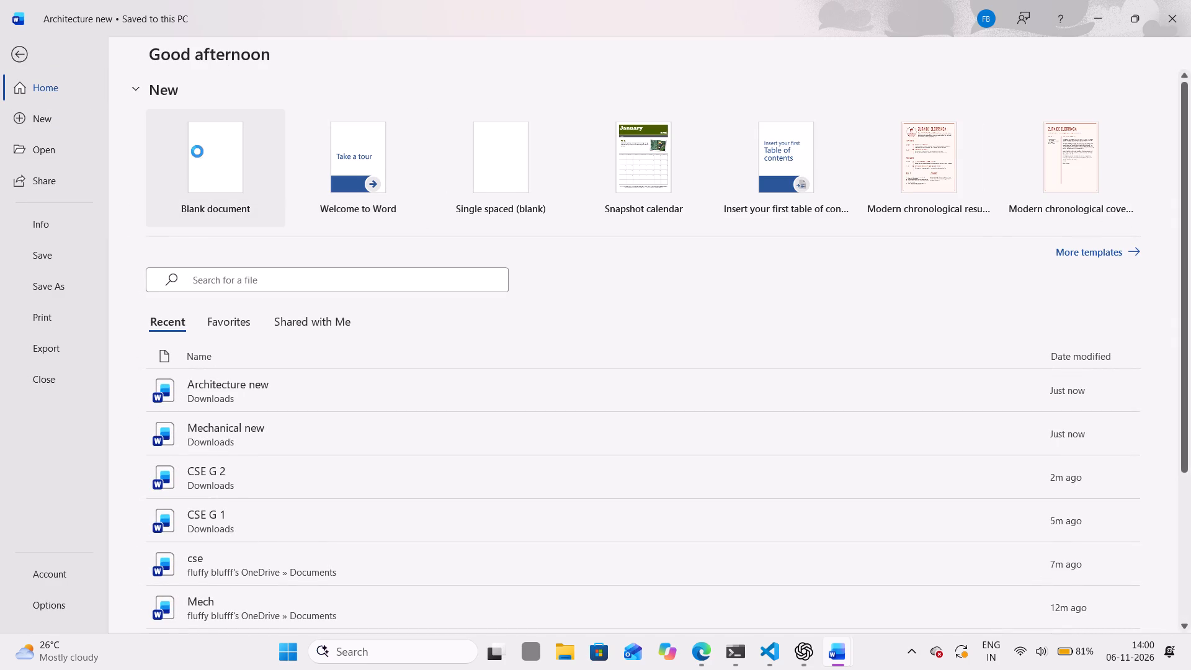
pyautogui.hotkey('ctrl', 'v')
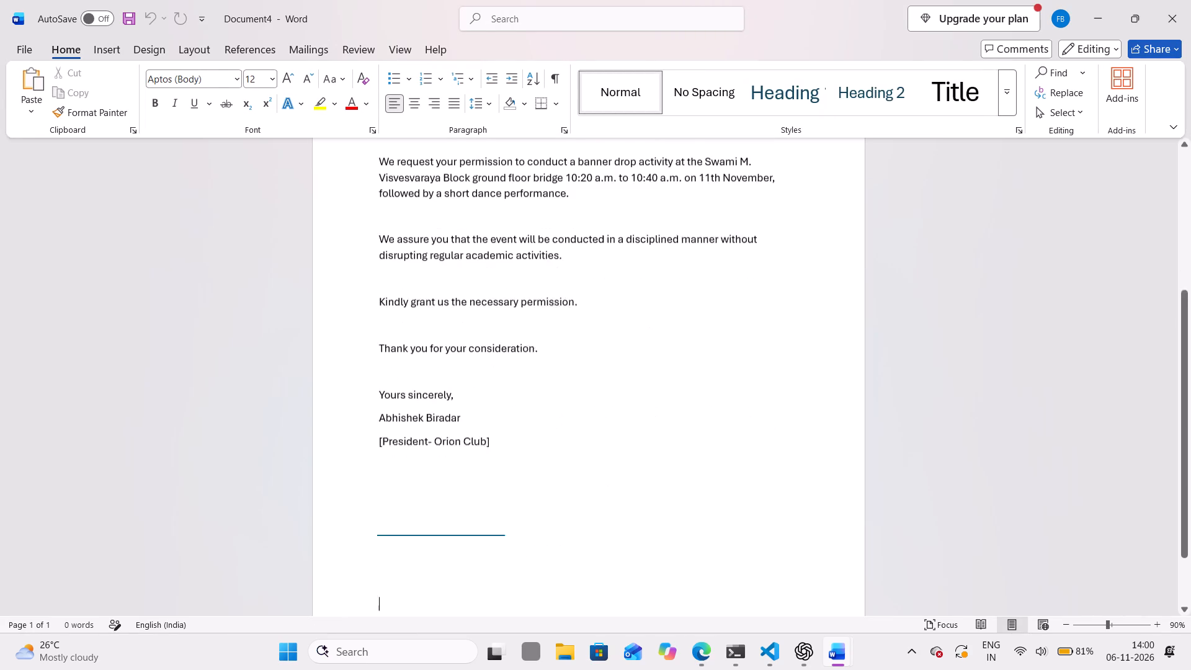
# Change the addressee line of the new copy to "The Director of Civil".
pyautogui.scroll(5, 411, 241)
pyautogui.click(508, 242)
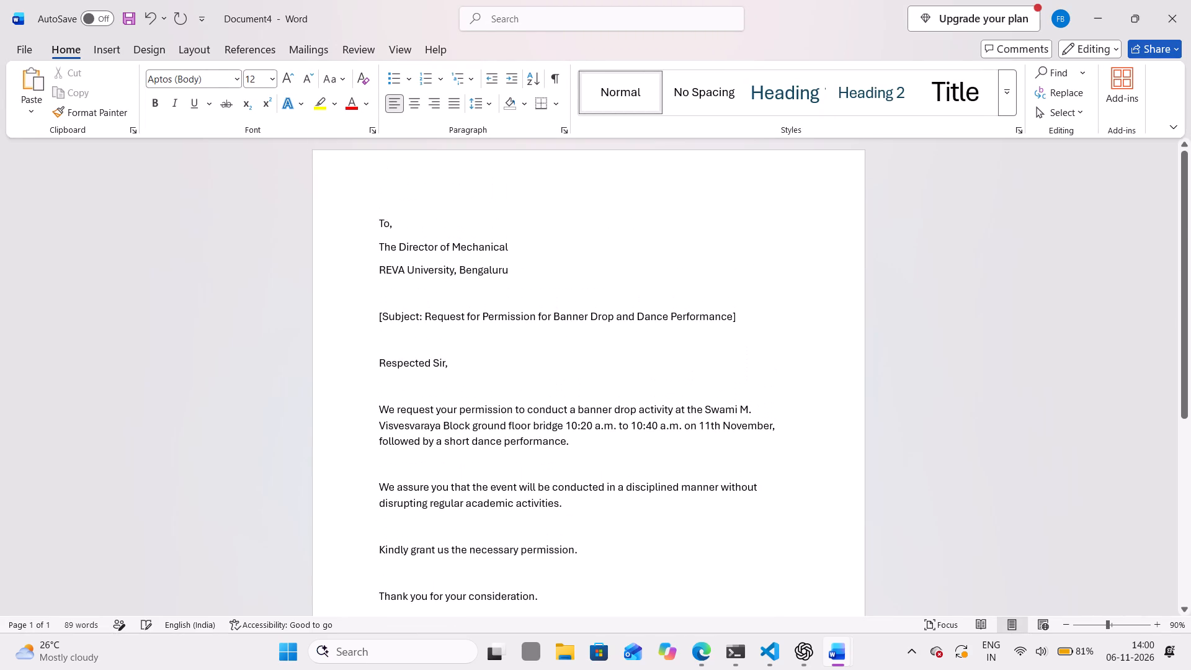
pyautogui.press('BackSpace')
pyautogui.press('BackSpace')
pyautogui.press('BackSpace')
pyautogui.press('BackSpace')
pyautogui.press('BackSpace')
pyautogui.press('BackSpace')
pyautogui.press('BackSpace')
pyautogui.press('BackSpace')
pyautogui.press('BackSpace')
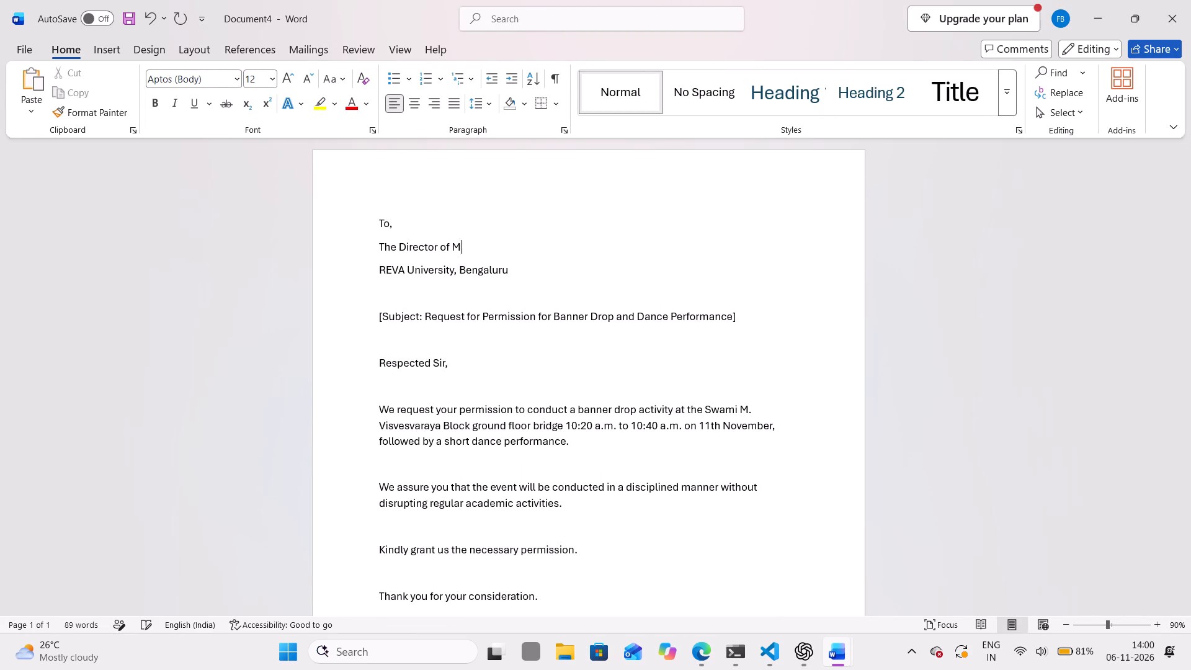
pyautogui.press('BackSpace')
pyautogui.write('Civil')
# Change the Civil letter's salutation to "Respected Madam,".
pyautogui.click(444, 370)
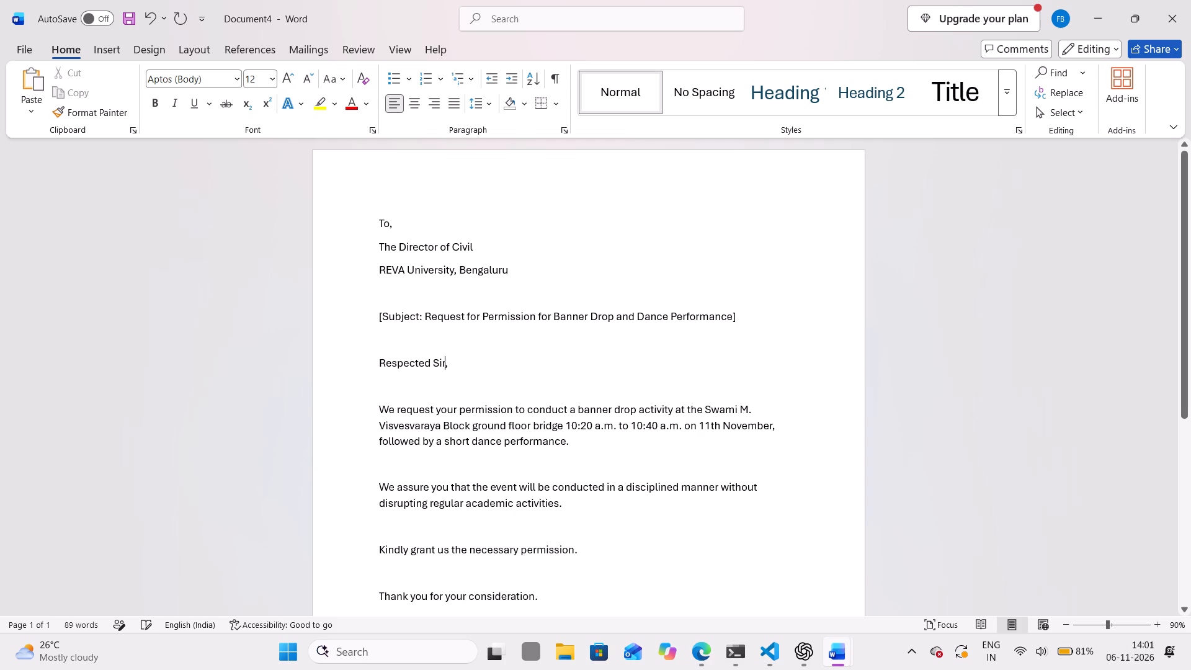
pyautogui.press('BackSpace')
pyautogui.press('BackSpace')
pyautogui.press('BackSpace')
pyautogui.write('Madam')
# Extend the Civil letter's addressee line to "The Director of Civil Engineering".
pyautogui.click(478, 248)
pyautogui.press('space')
pyautogui.write('W')
pyautogui.press('BackSpace')
pyautogui.write('Engineering')
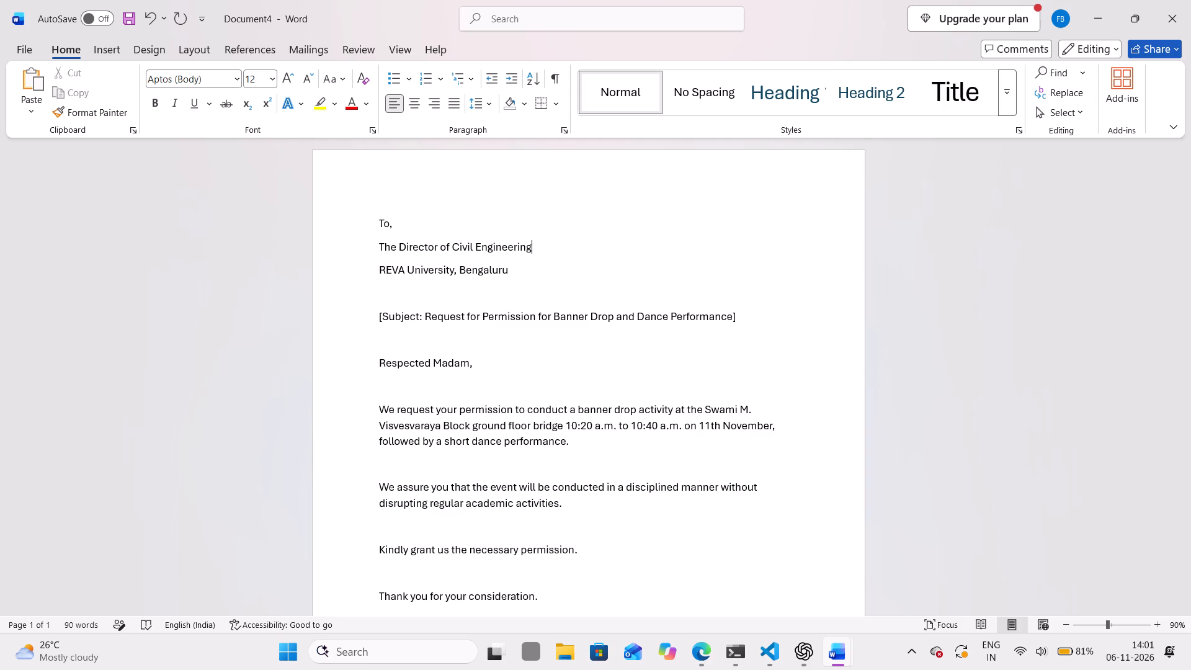
# Save the Civil Engineering letter as "Civil new" in the Downloads folder.
pyautogui.scroll(-2, 478, 248)
pyautogui.scroll(1, 478, 248)
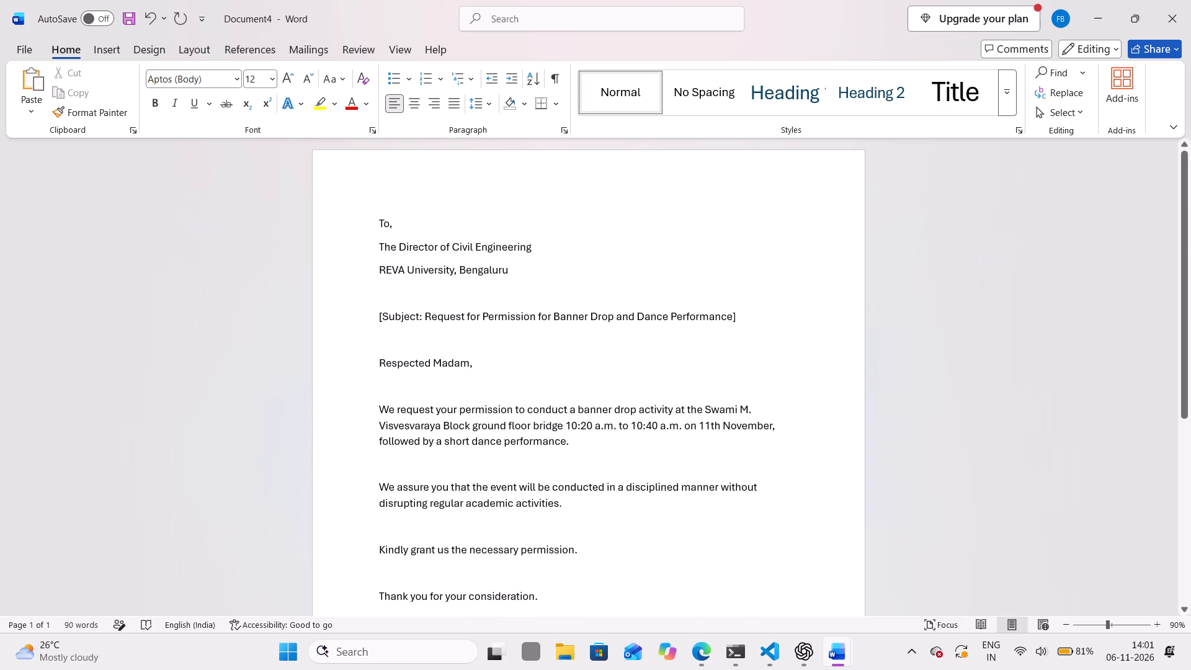
pyautogui.scroll(-1, 479, 228)
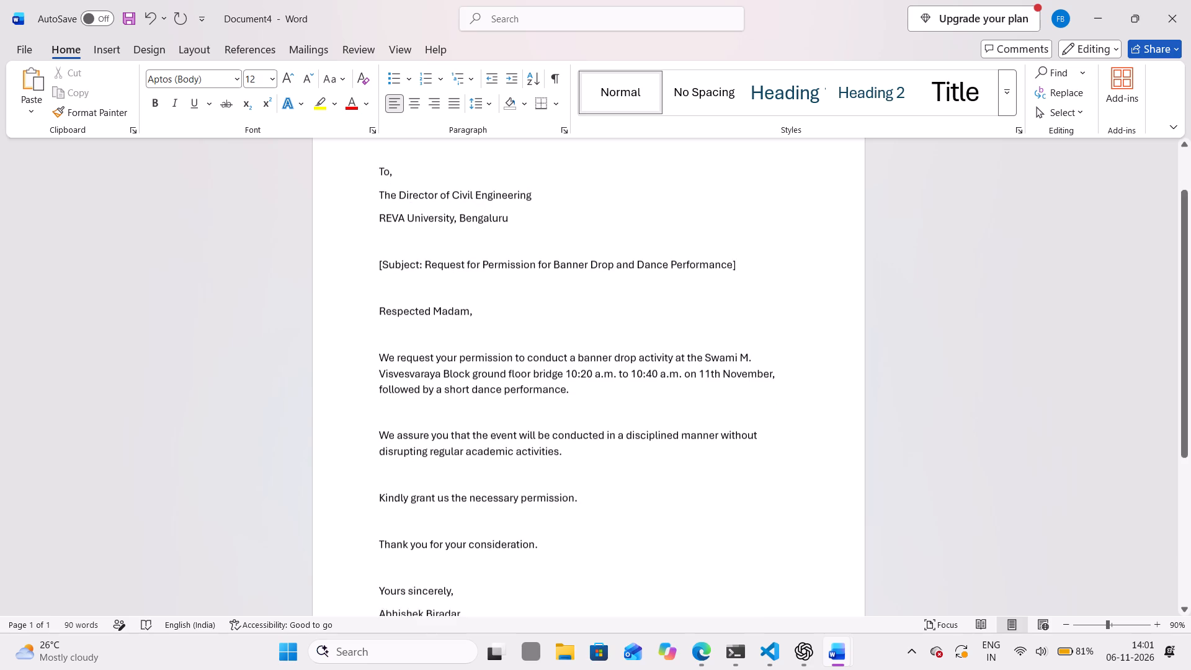
pyautogui.scroll(-2, 479, 228)
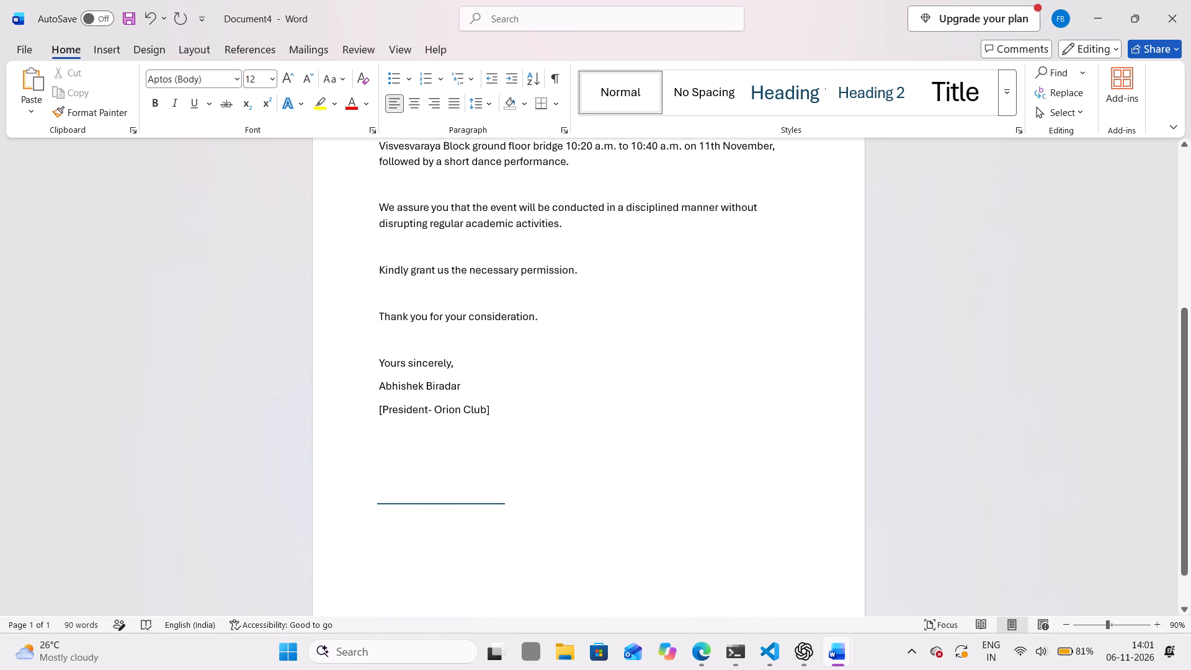
pyautogui.hotkey('ctrl', 's')
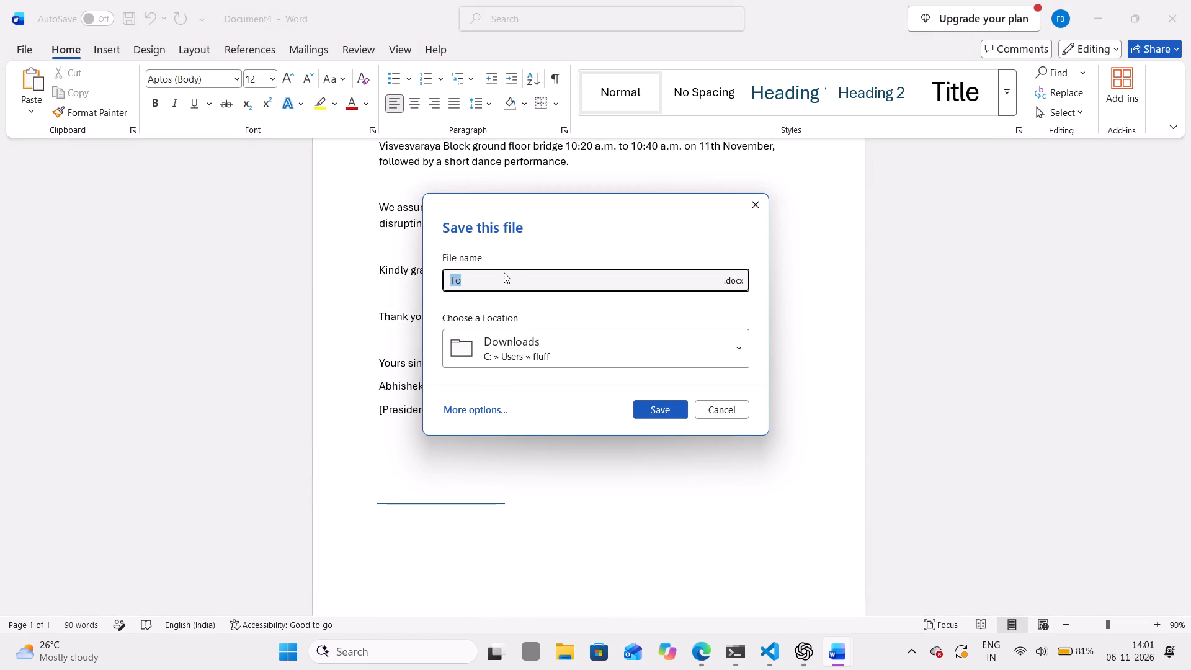
pyautogui.click(500, 331)
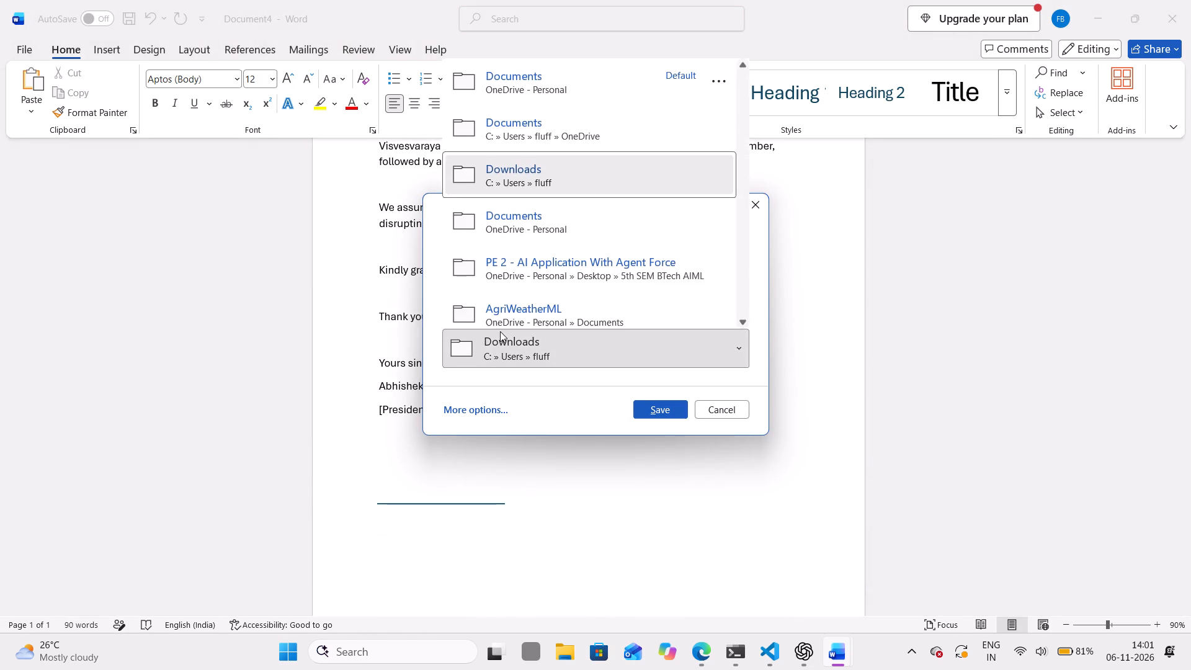
pyautogui.click(519, 176)
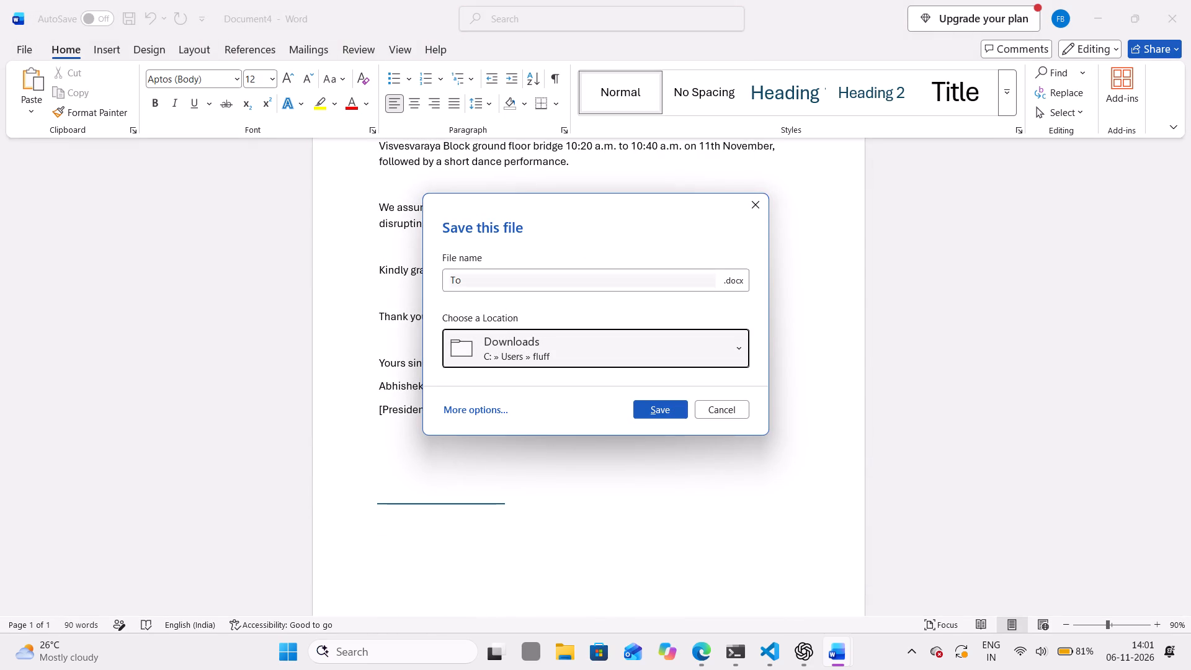
pyautogui.click(499, 280)
pyautogui.press('BackSpace')
pyautogui.write('Cil')
pyautogui.press('BackSpace')
pyautogui.write('vil new')
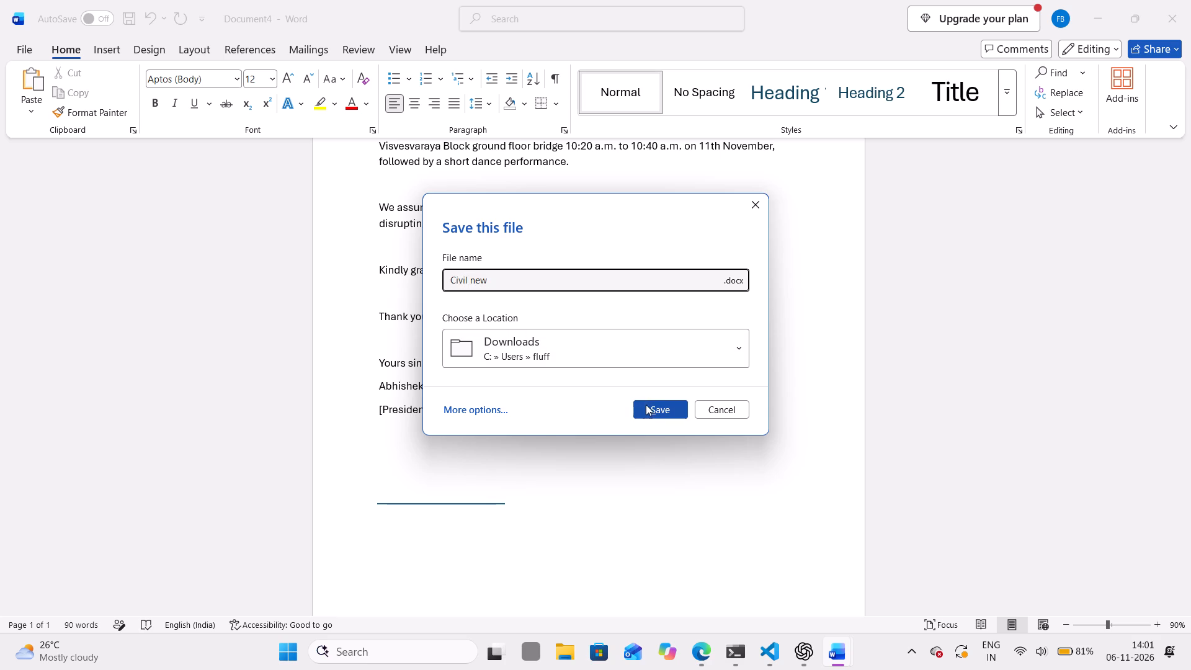
pyautogui.click(646, 404)
# Close all the open letter documents.
pyautogui.scroll(6, 646, 404)
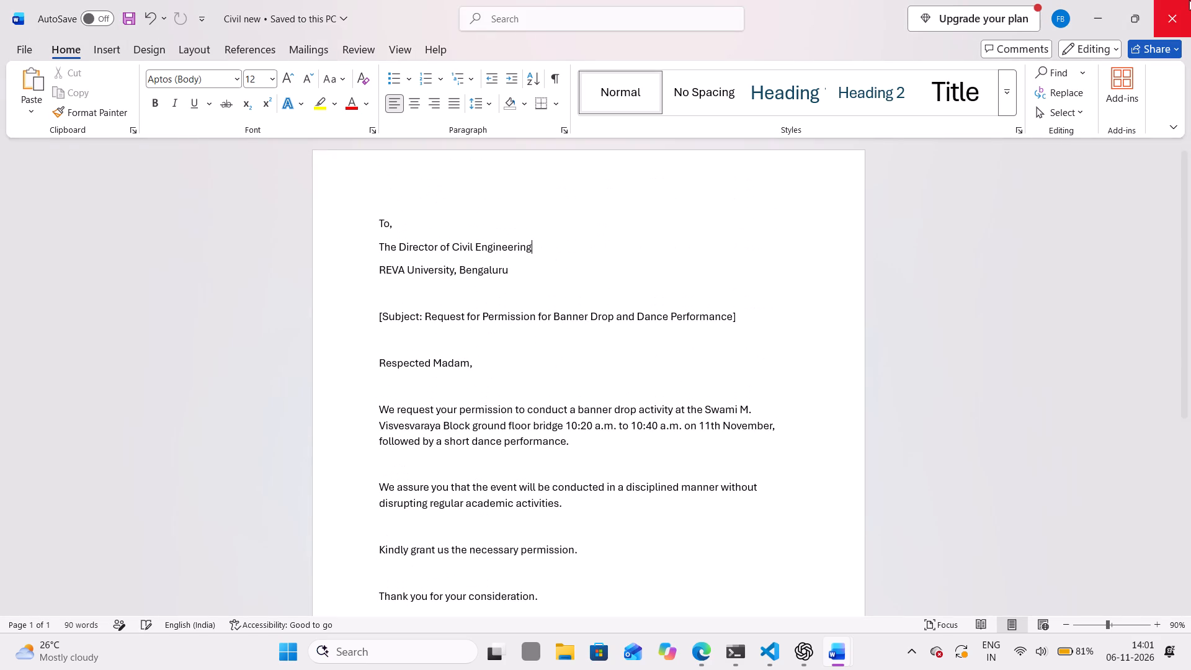
pyautogui.click(1189, 0)
pyautogui.click(1190, 0)
pyautogui.click(1190, 0)
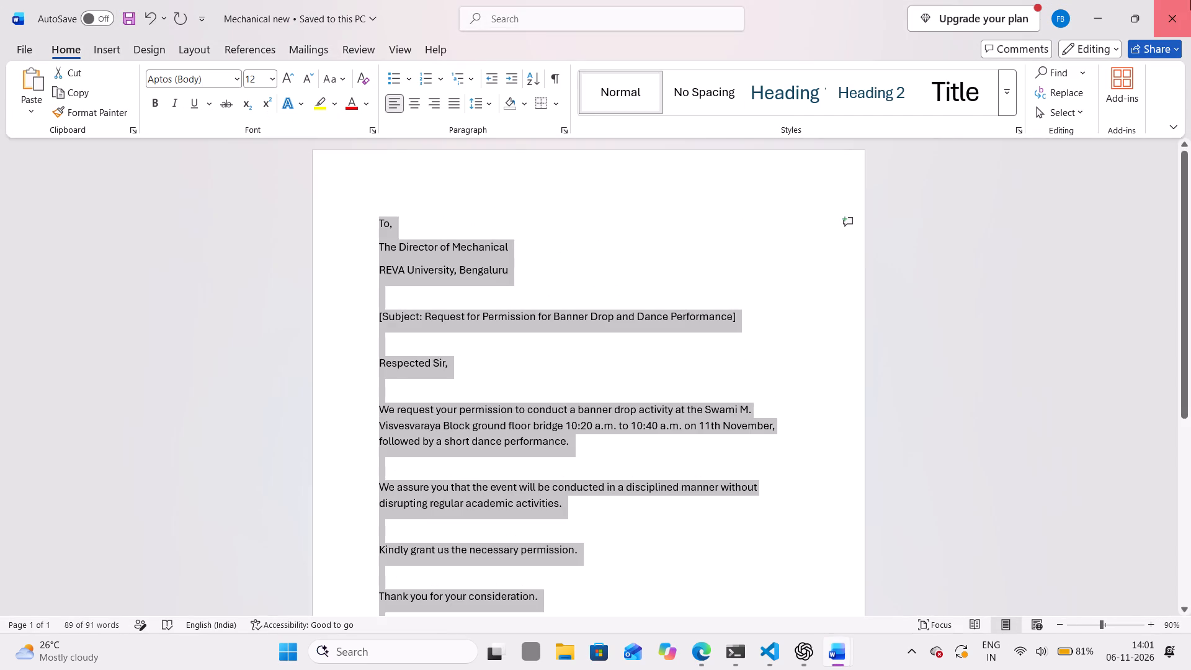
pyautogui.click(1190, 0)
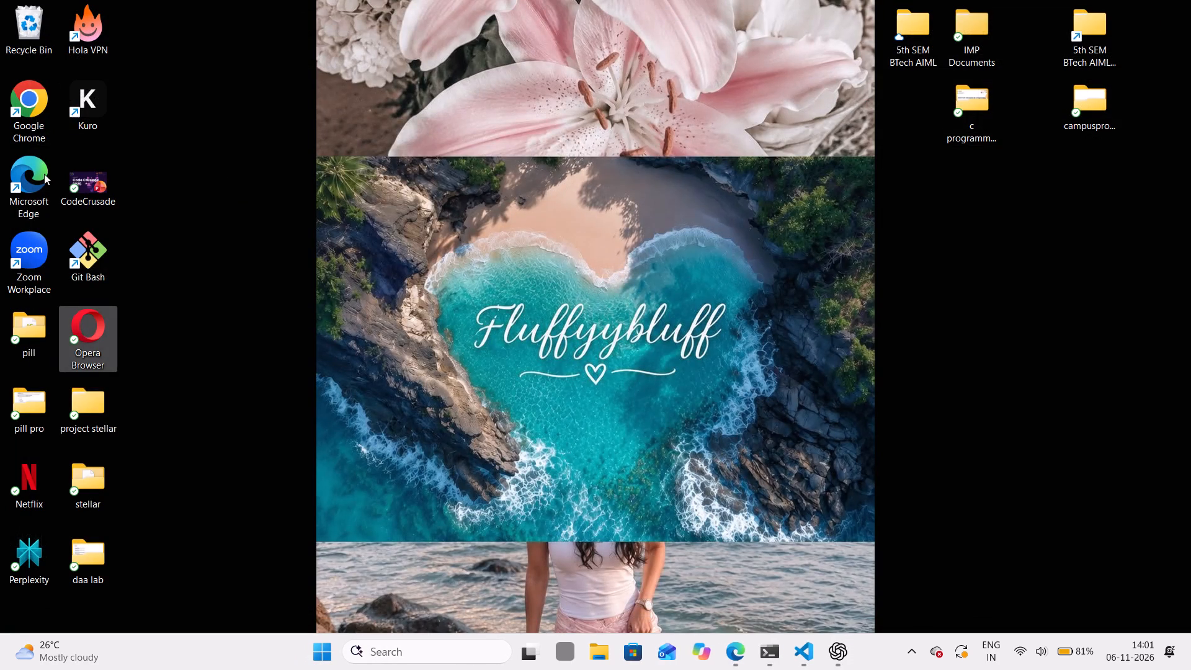
# Switch to File Explorer and open the "Mechanical new" letter from the Downloads folder.
pyautogui.click(585, 656)
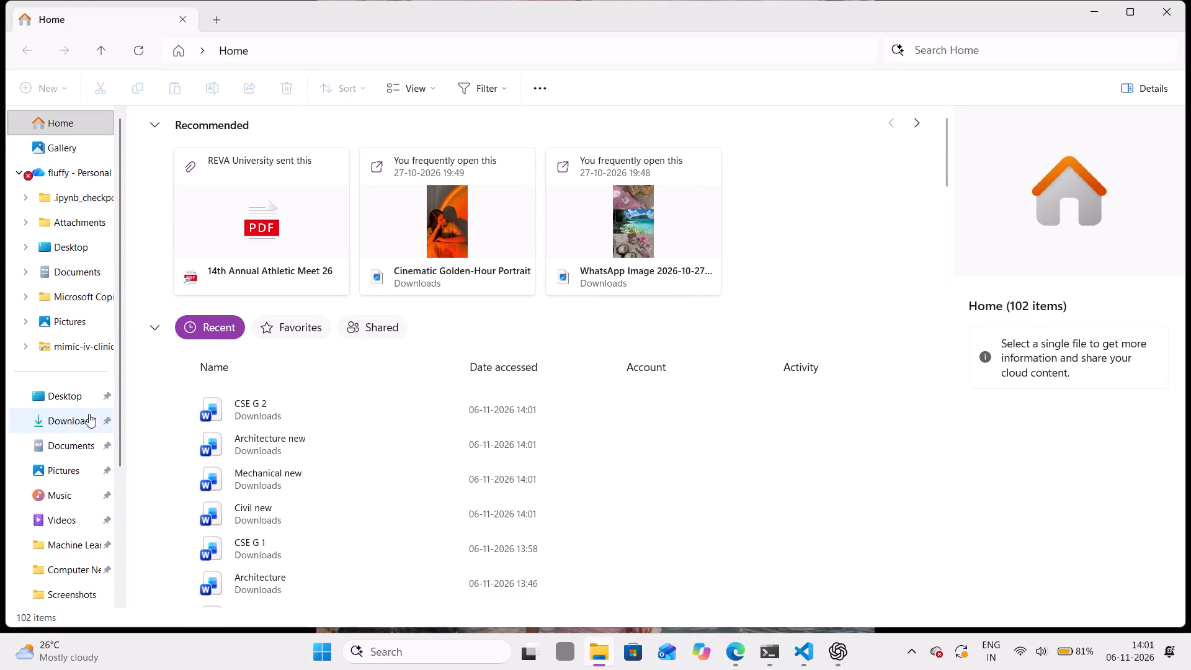
pyautogui.click(80, 416)
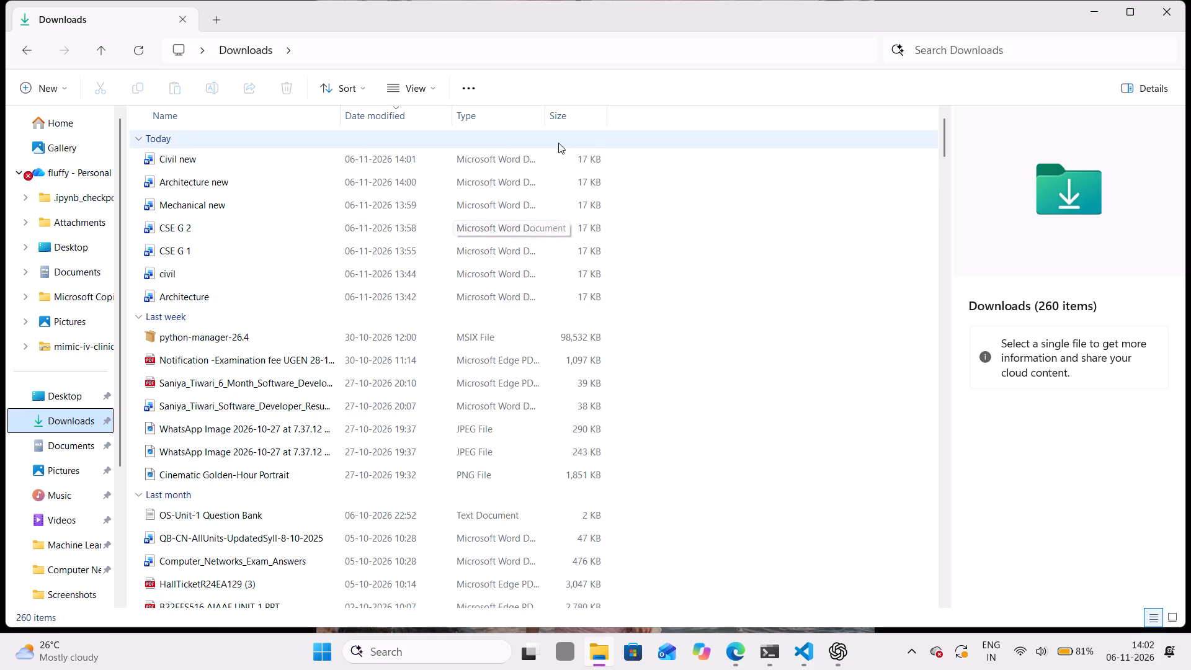
pyautogui.doubleClick(510, 199)
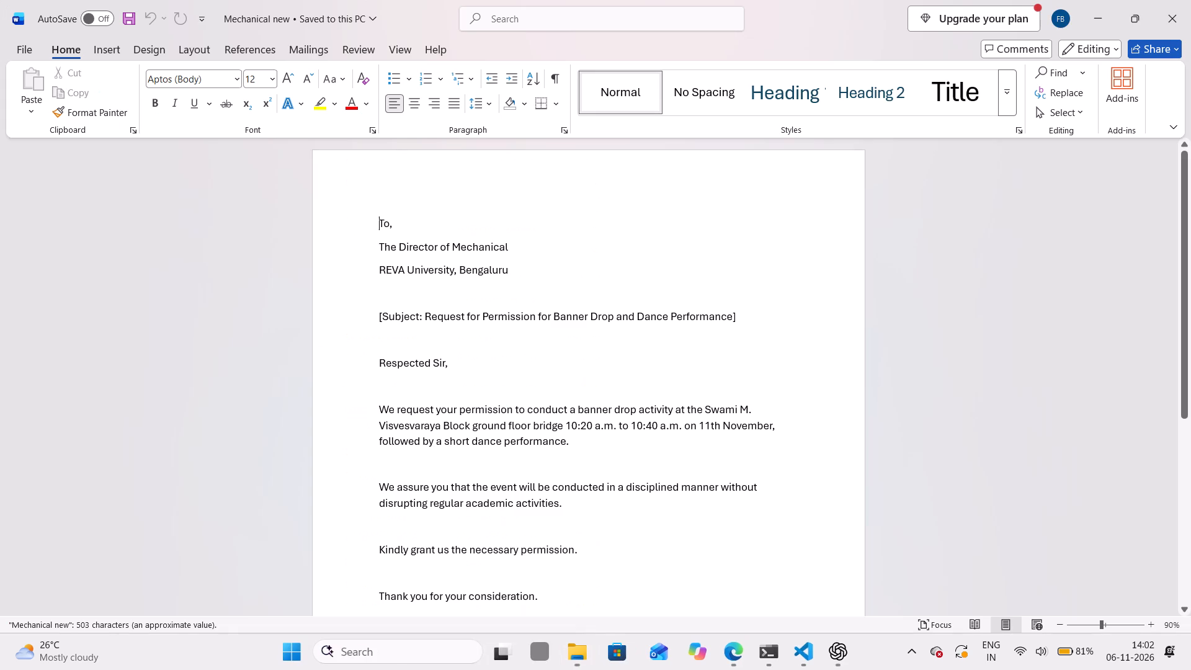
# Extend the addressee line to "The Director of Mechanical Engineering", then save and close the letter.
pyautogui.click(522, 246)
pyautogui.press('space')
pyautogui.write('Engineering')
pyautogui.press('space')
pyautogui.press('BackSpace')
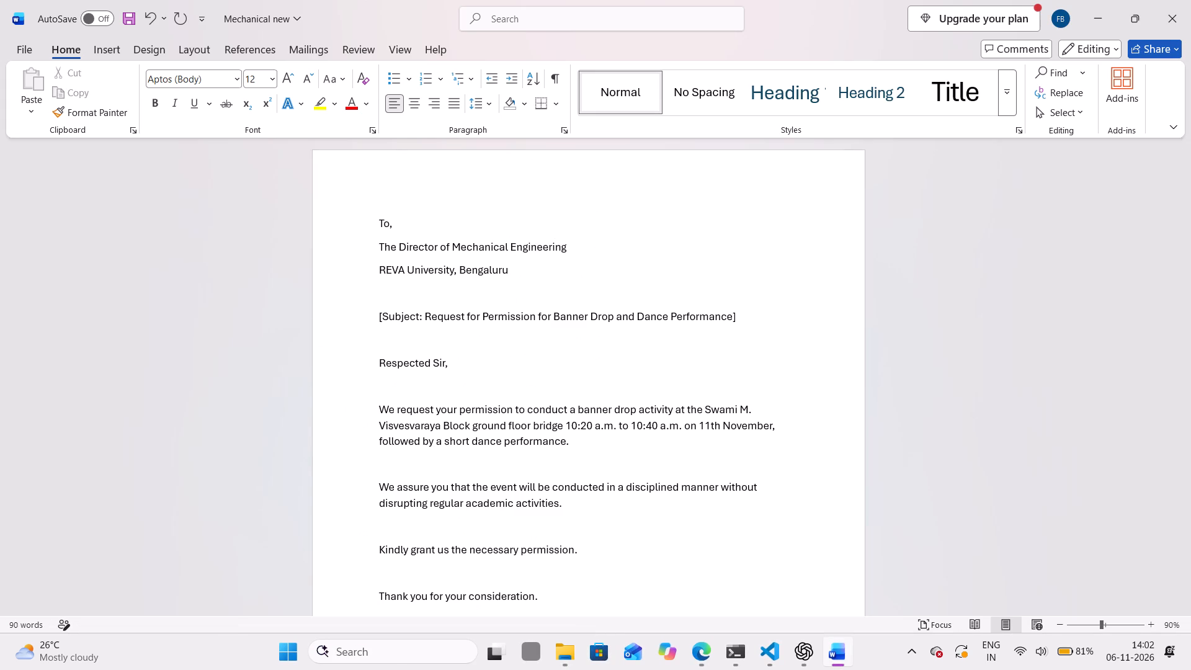
pyautogui.hotkey('ctrl', 's')
pyautogui.scroll(-1, 522, 246)
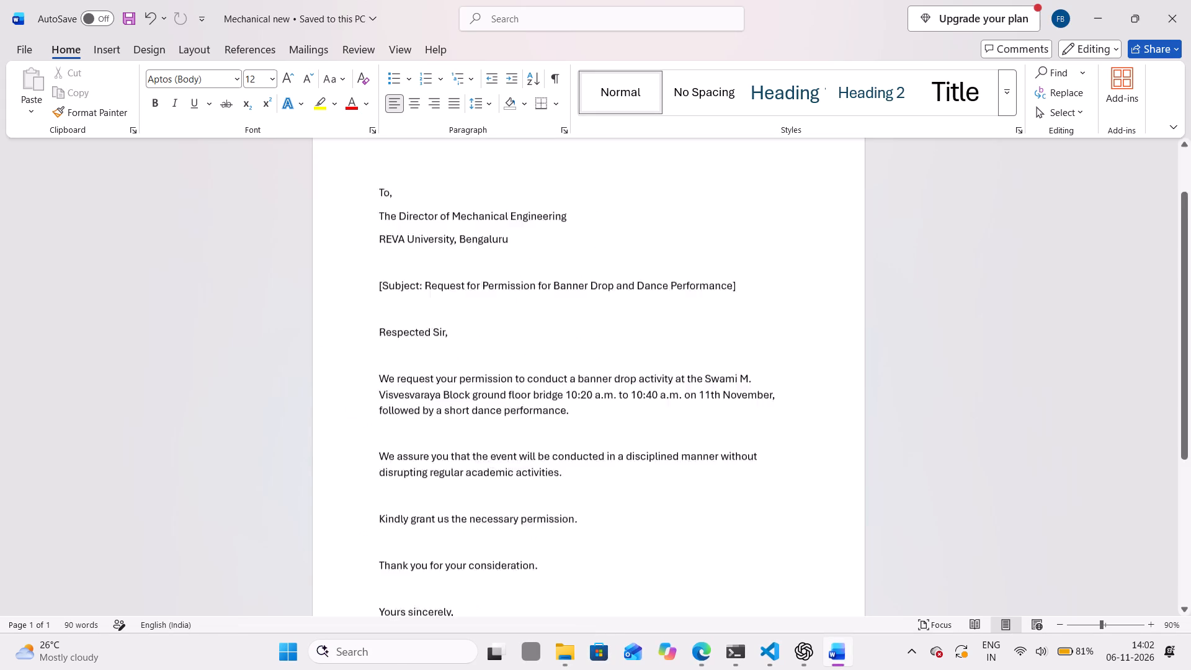
pyautogui.scroll(-2, 522, 246)
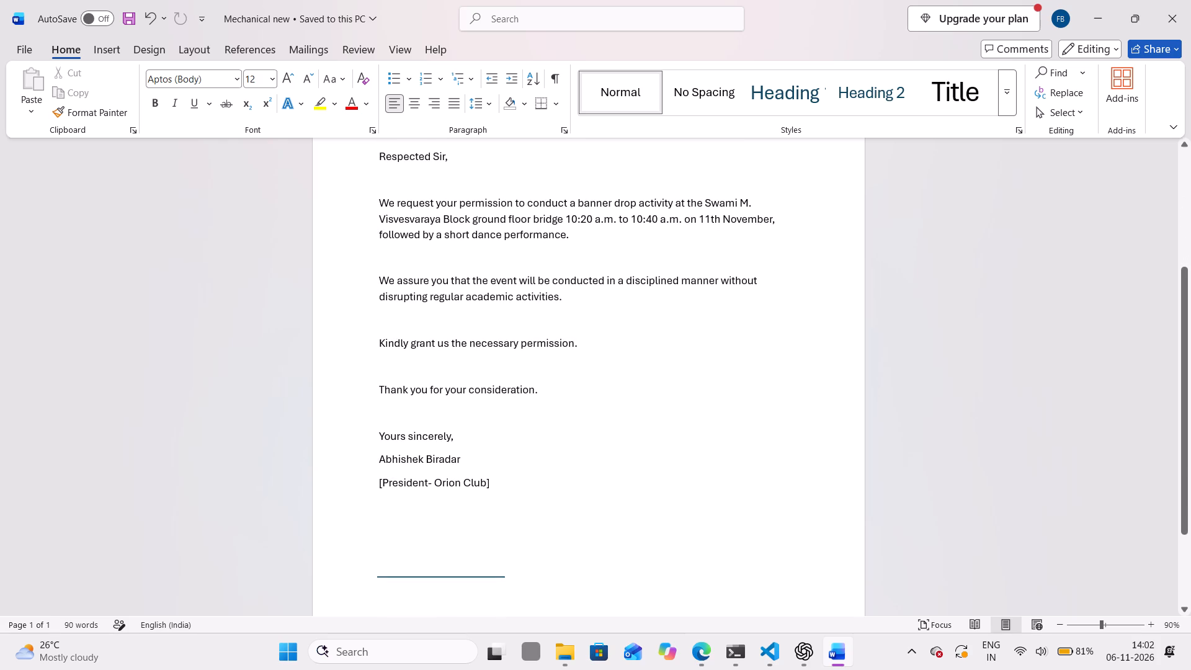
pyautogui.scroll(2, 522, 246)
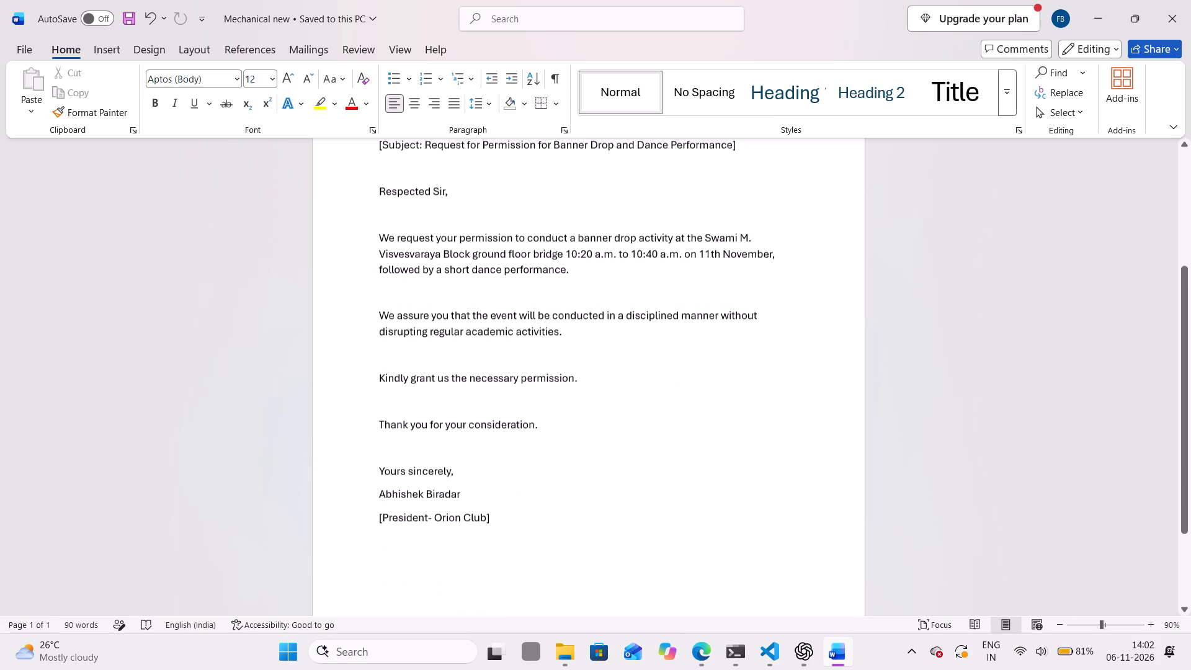
pyautogui.scroll(1, 522, 246)
pyautogui.click(1186, 0)
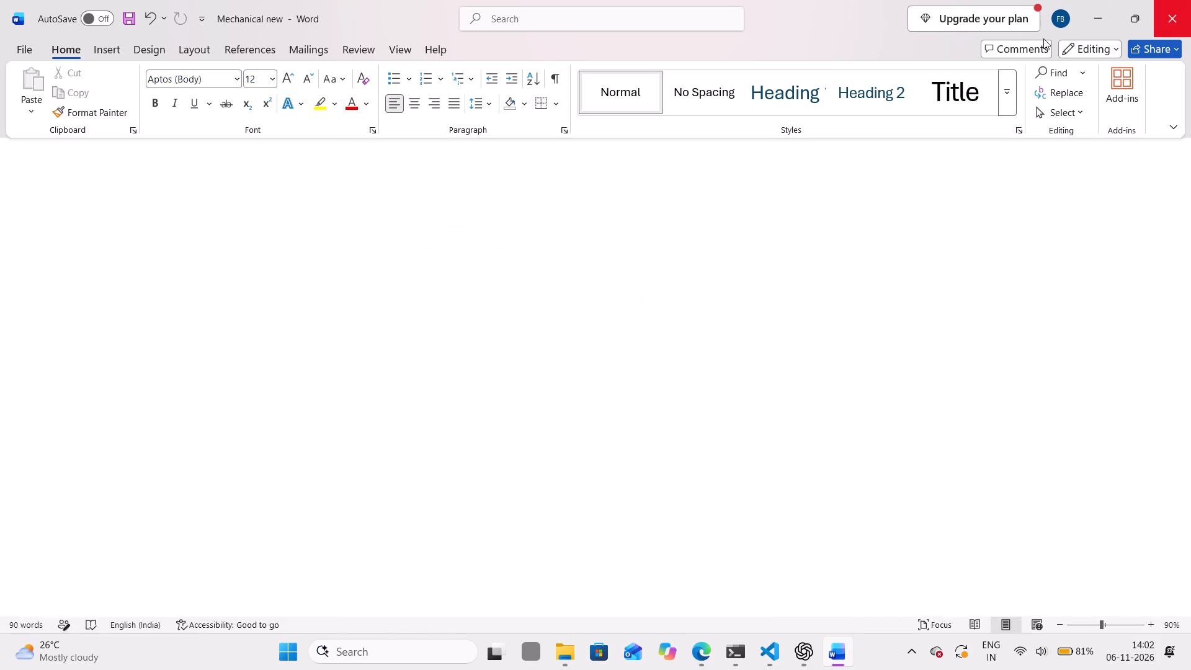
# Open the "CSE G 2" letter to check its addressee and salutation, then close it.
pyautogui.doubleClick(366, 225)
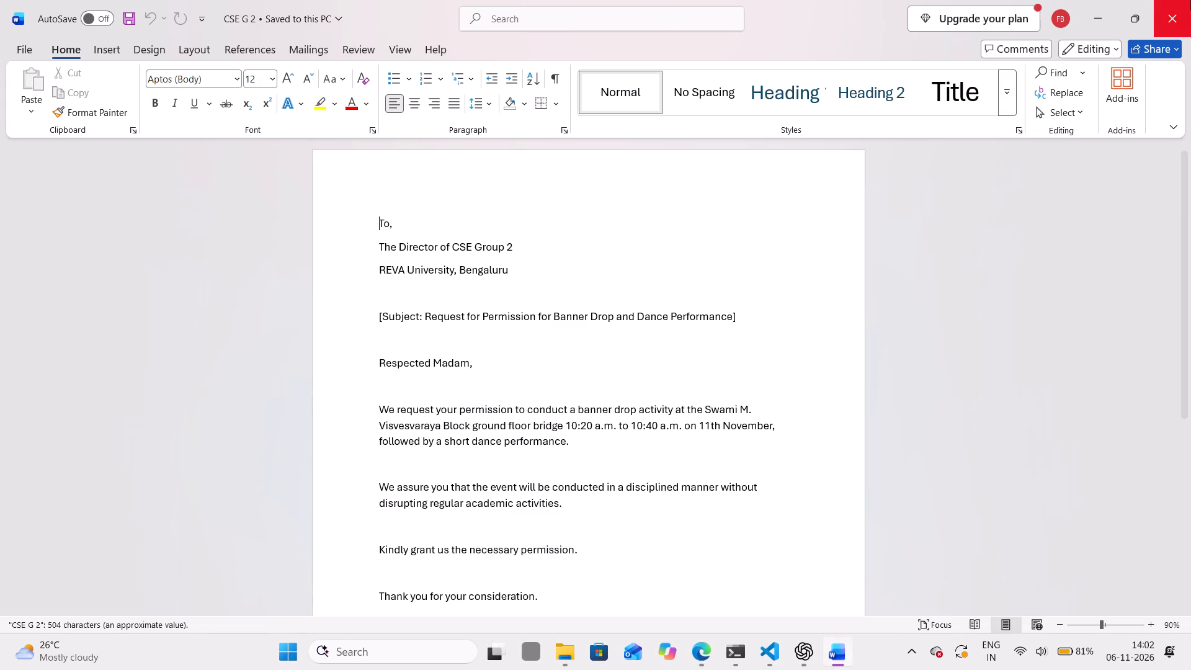
pyautogui.click(1189, 0)
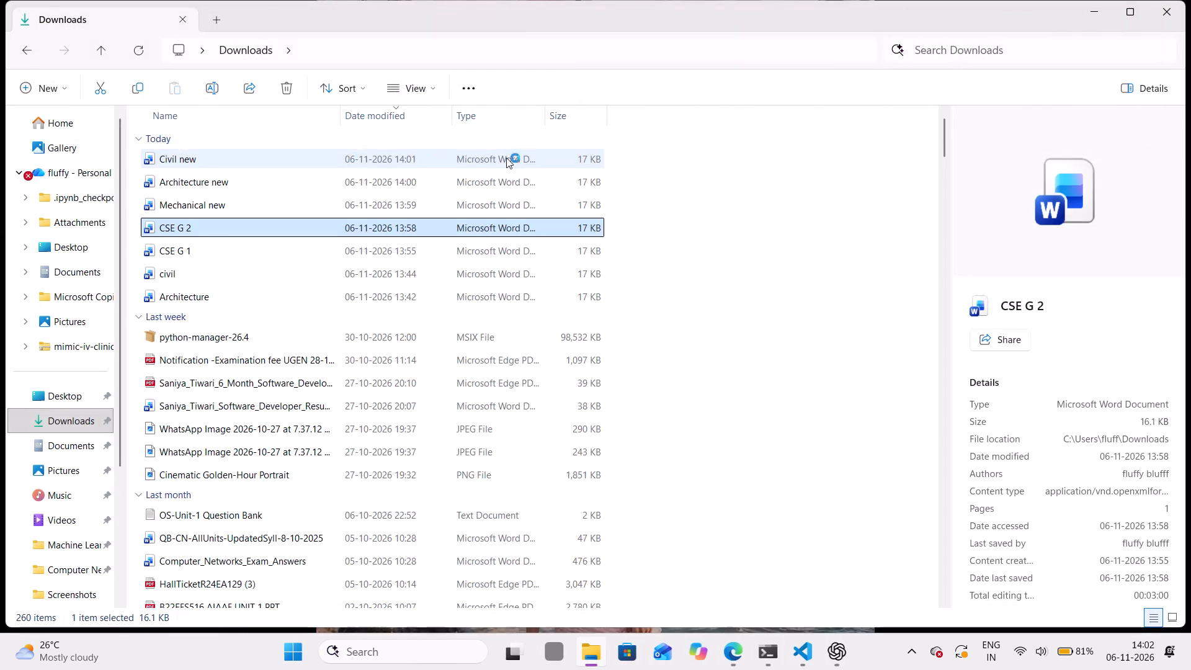
# Copy the "Civil new", "Architecture new", "Mechanical new", "CSE G 2" and "CSE G 1" files from the Downloads folder.
pyautogui.click(643, 174)
pyautogui.moveTo(627, 150); pyautogui.dragTo(563, 163)
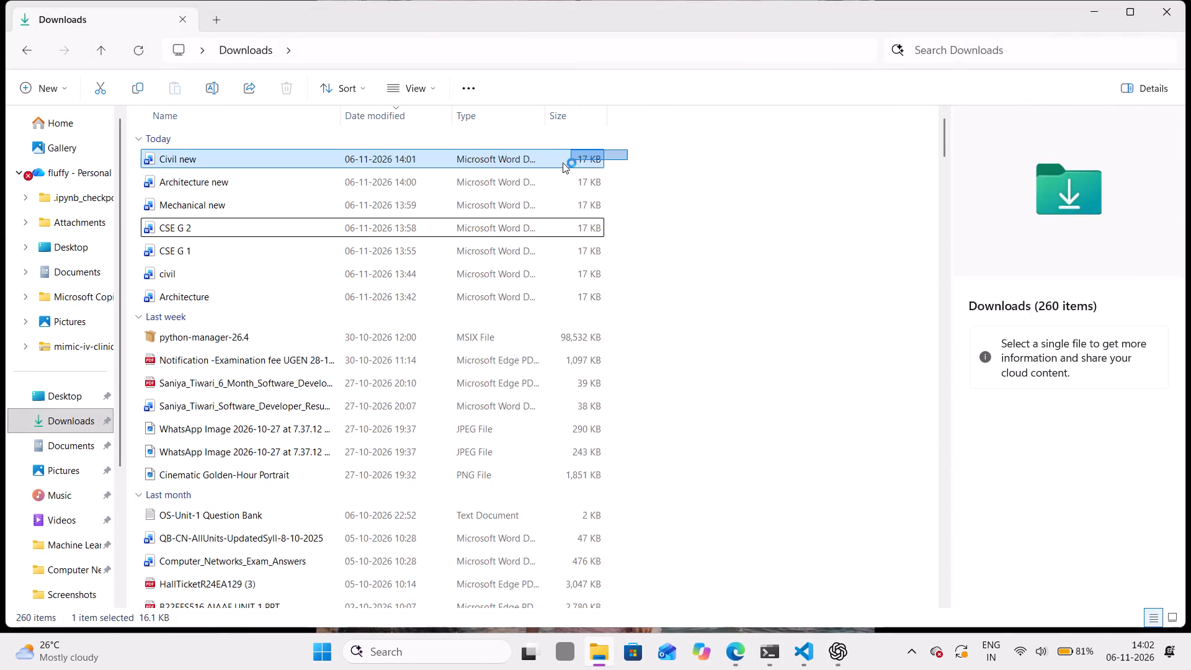
pyautogui.moveTo(563, 163); pyautogui.dragTo(507, 249)
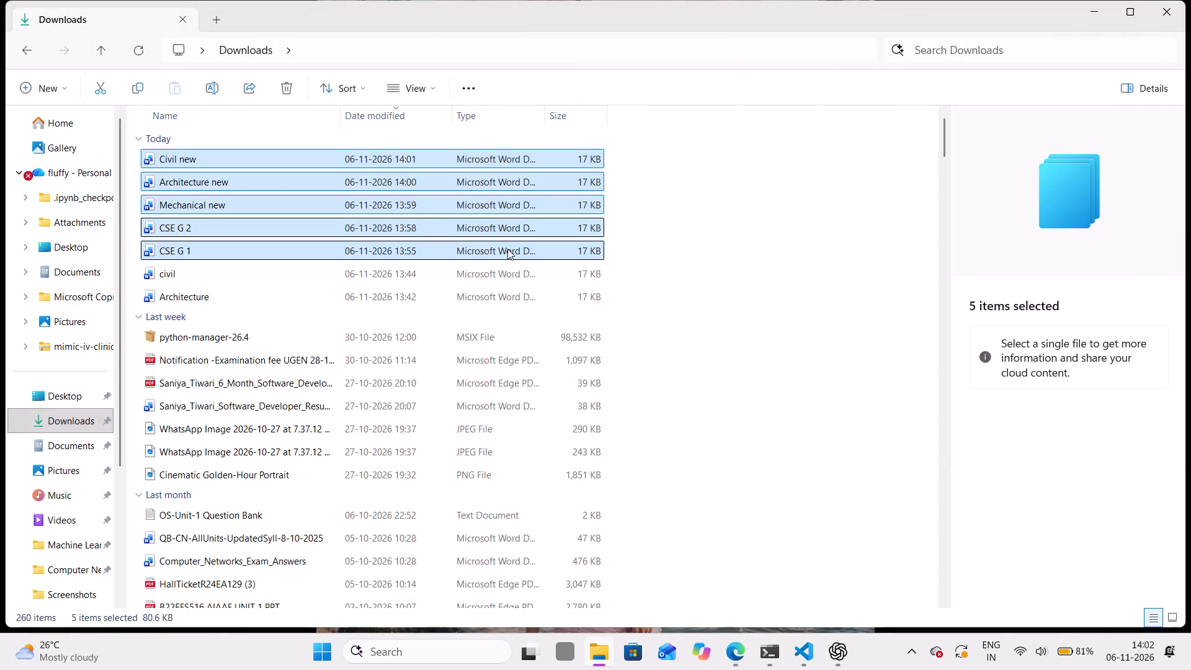
pyautogui.hotkey('ctrl', 'c')
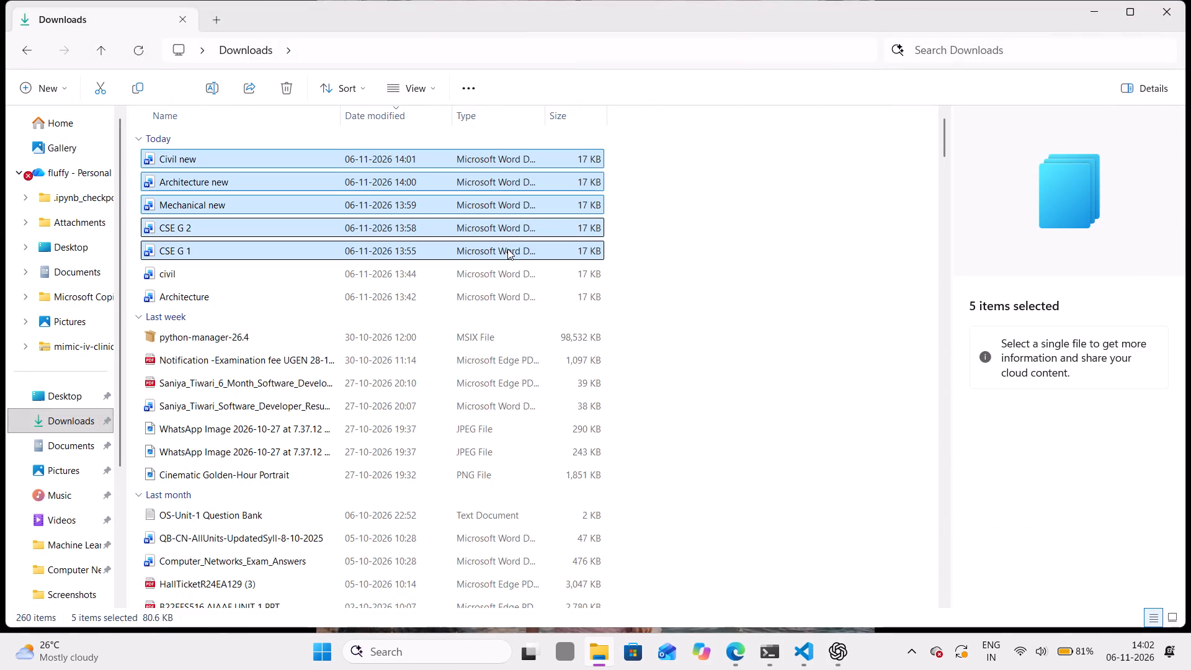
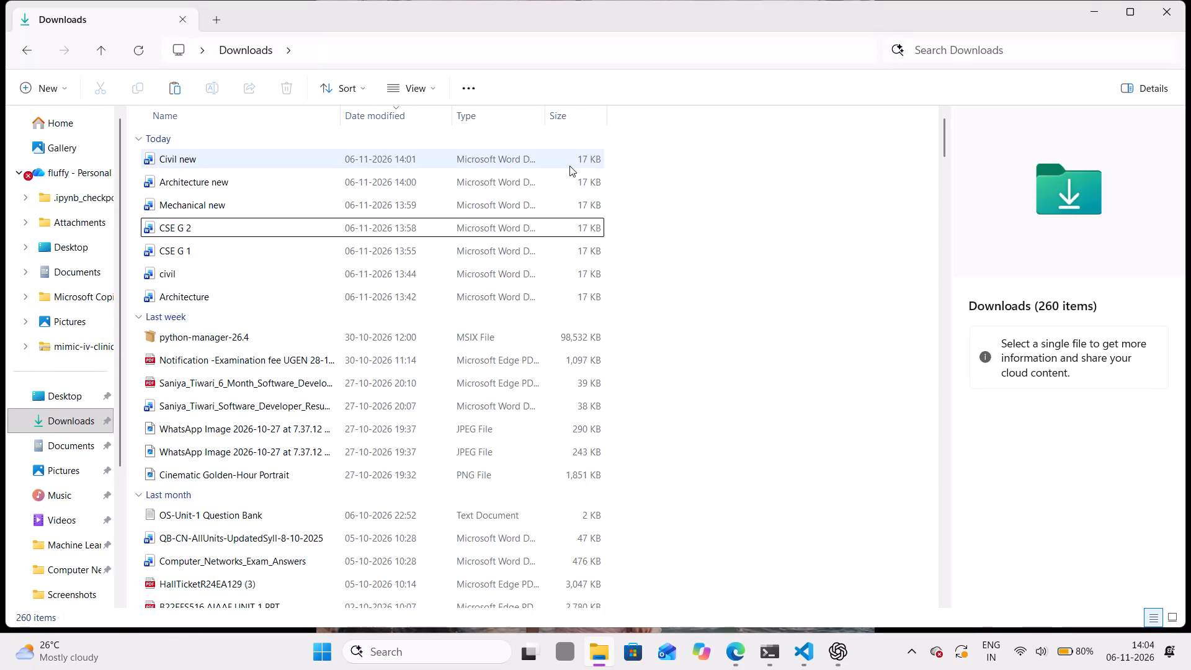
# Open the "Civil new" letter, correct the block name in the first body paragraph to "Sir M. Visvesvaraya Block", then save and close it.
pyautogui.keyDown('ctrl'); pyautogui.doubleClick(569, 164); pyautogui.keyUp('ctrl')
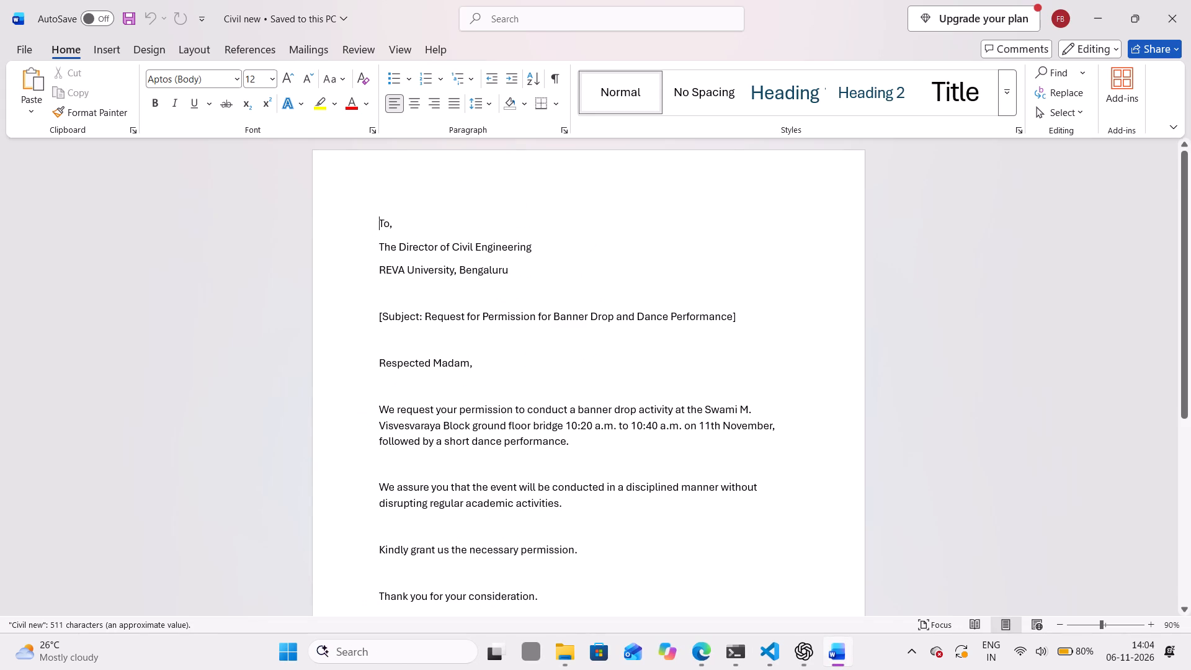
pyautogui.keyDown('ctrl'); pyautogui.click(737, 408); pyautogui.keyUp('ctrl')
pyautogui.press('BackSpace')
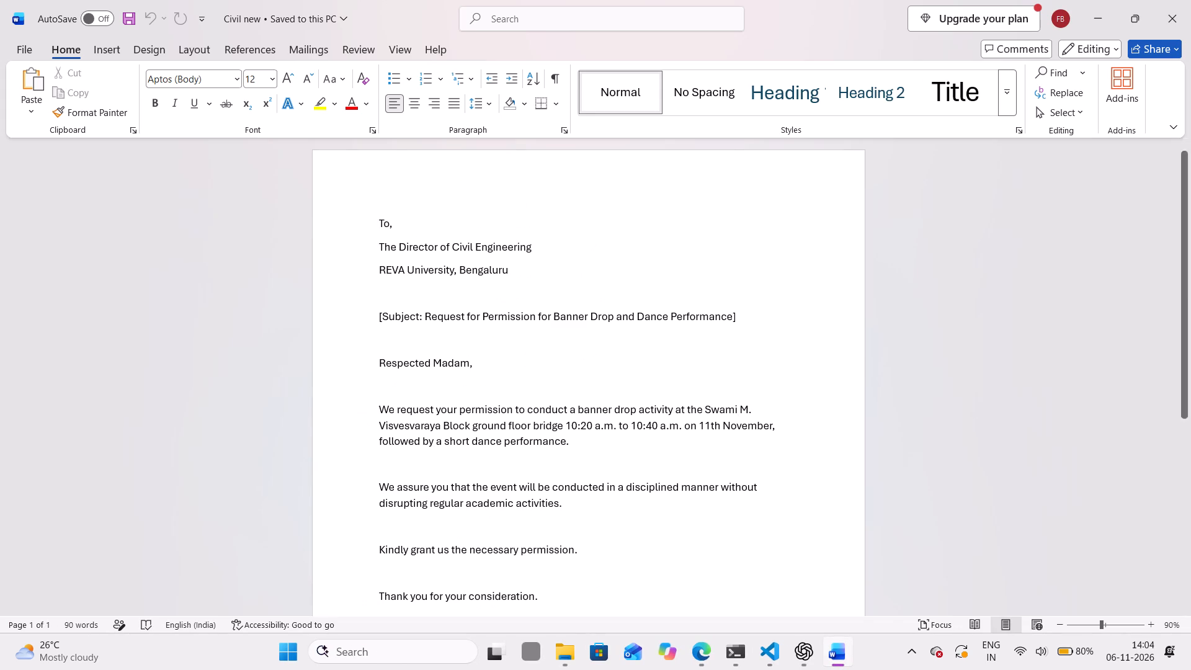
pyautogui.press('BackSpace')
pyautogui.press('BackSpace')
pyautogui.press('BackSpace')
pyautogui.write('ir')
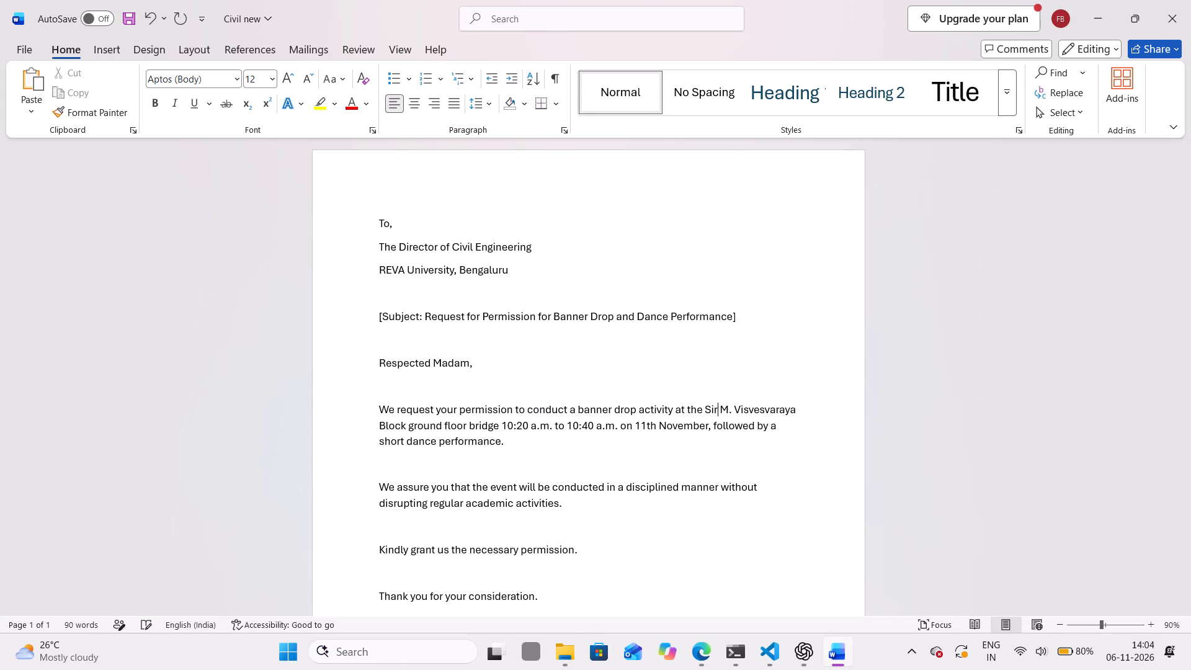
pyautogui.hotkey('ctrl', 's')
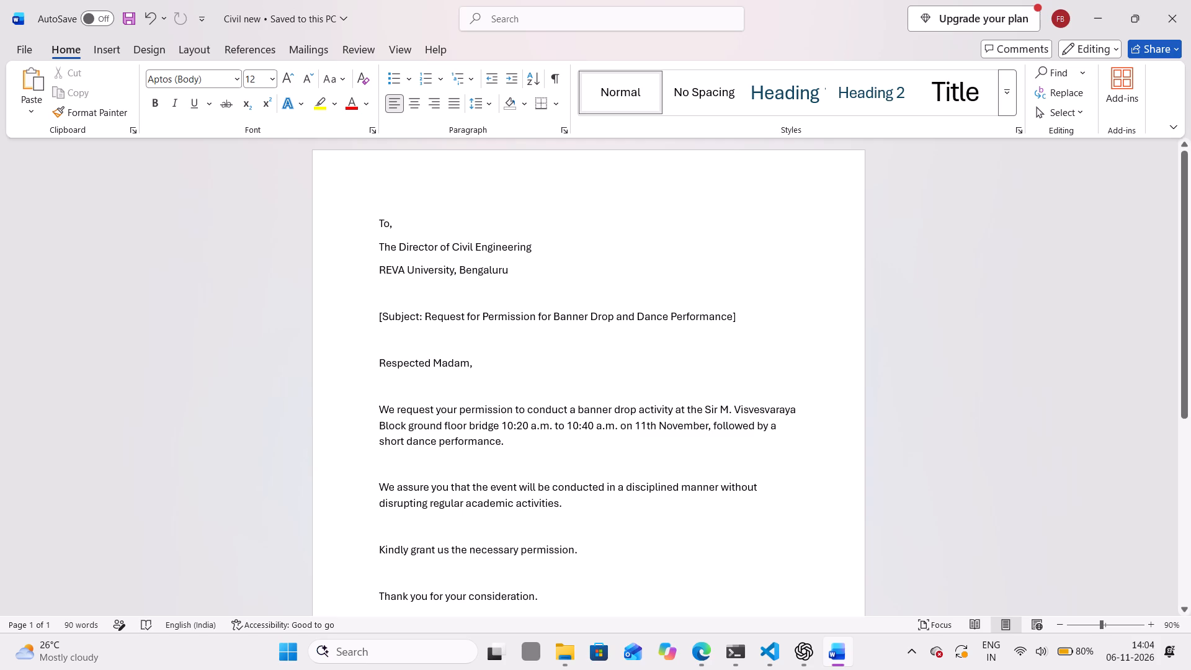
pyautogui.hotkey('ctrl', 's')
pyautogui.click(1189, 0)
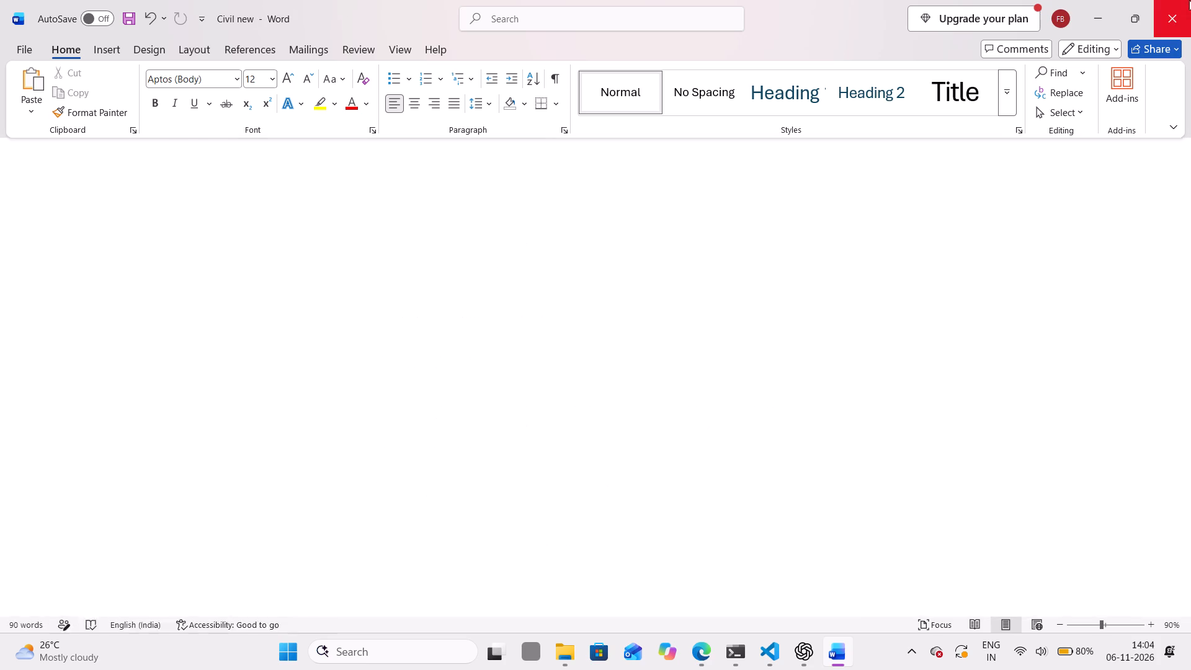
# Open the "Architecture new" letter, correct its block name to "Sir M. Visvesvaraya Block", then save and close it.
pyautogui.doubleClick(443, 177)
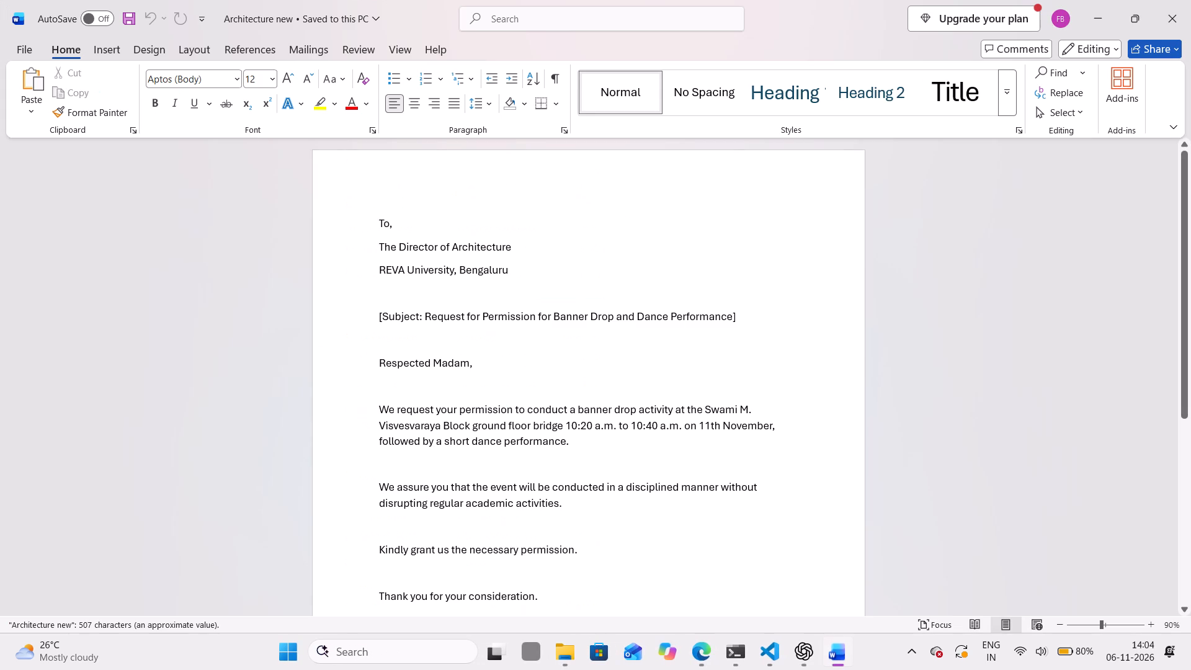
pyautogui.click(736, 413)
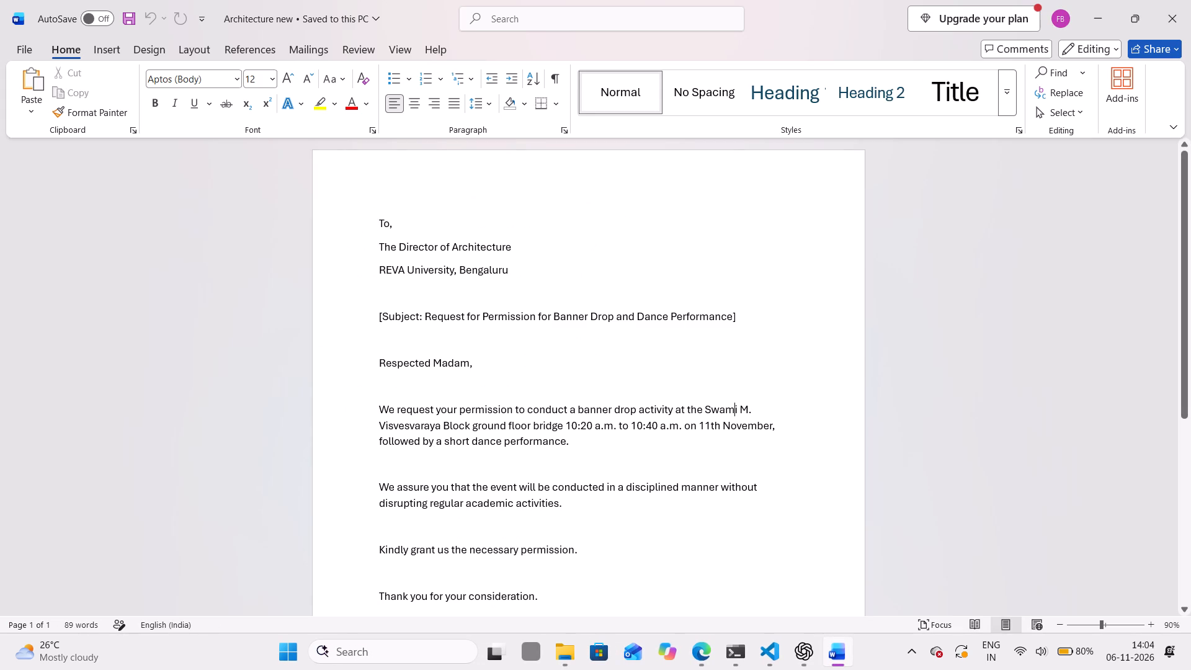
pyautogui.press('Right')
pyautogui.press('BackSpace')
pyautogui.press('BackSpace')
pyautogui.press('BackSpace')
pyautogui.press('BackSpace')
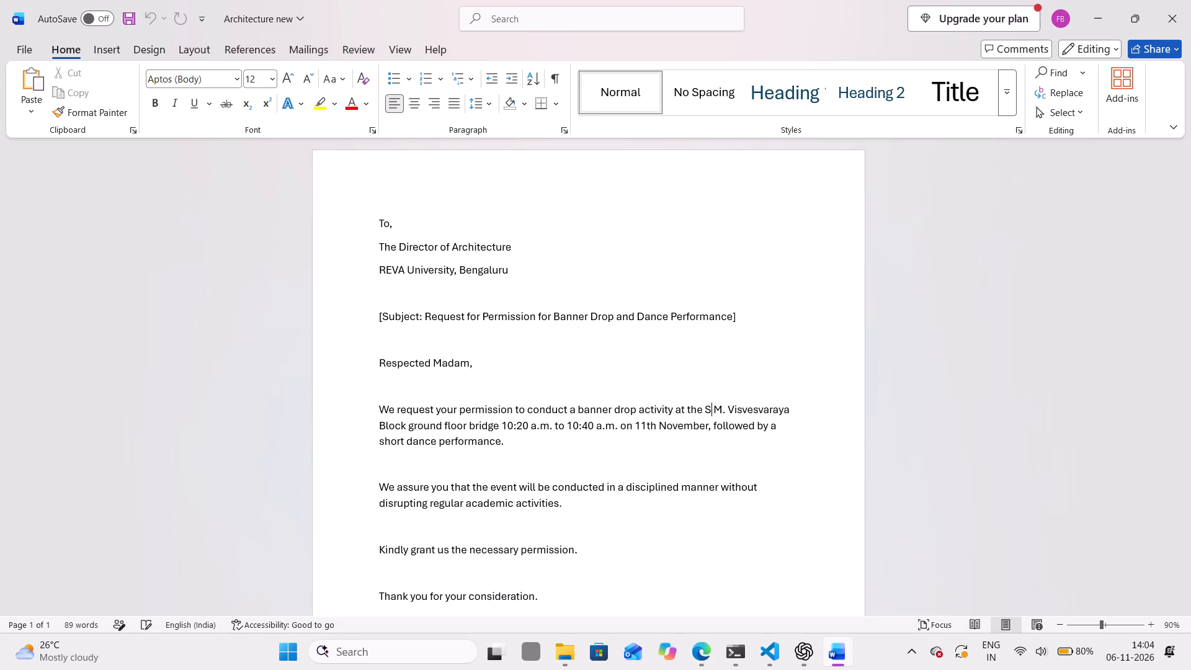
pyautogui.write('ir')
pyautogui.hotkey('ctrl', 's')
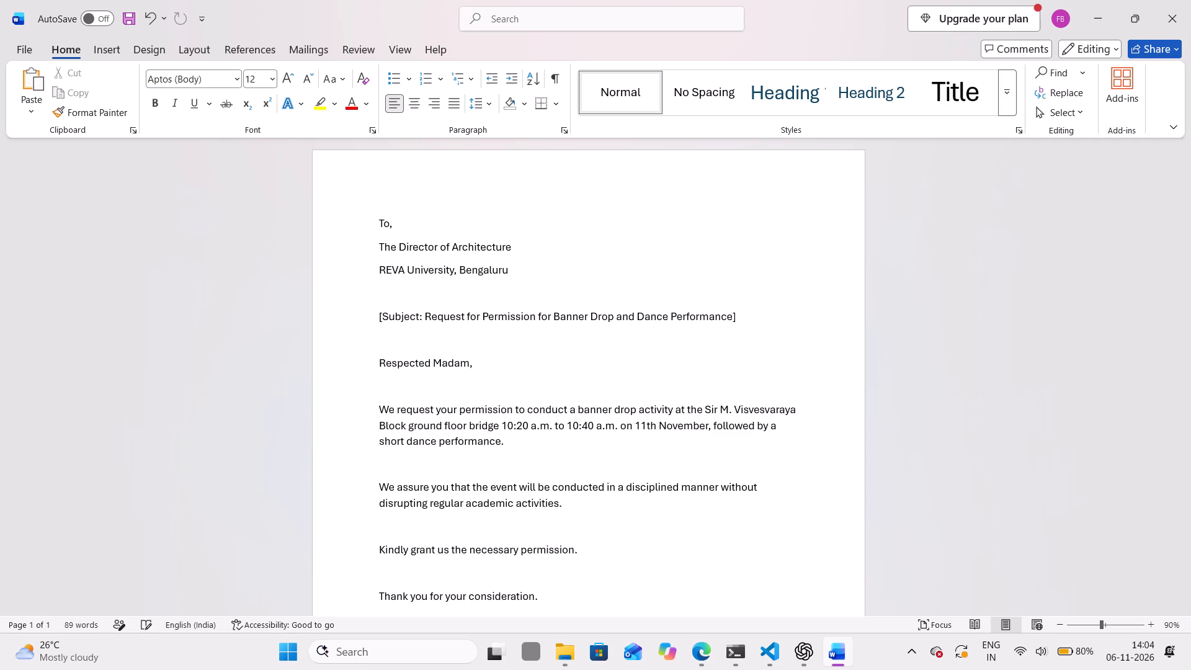
pyautogui.click(1190, 0)
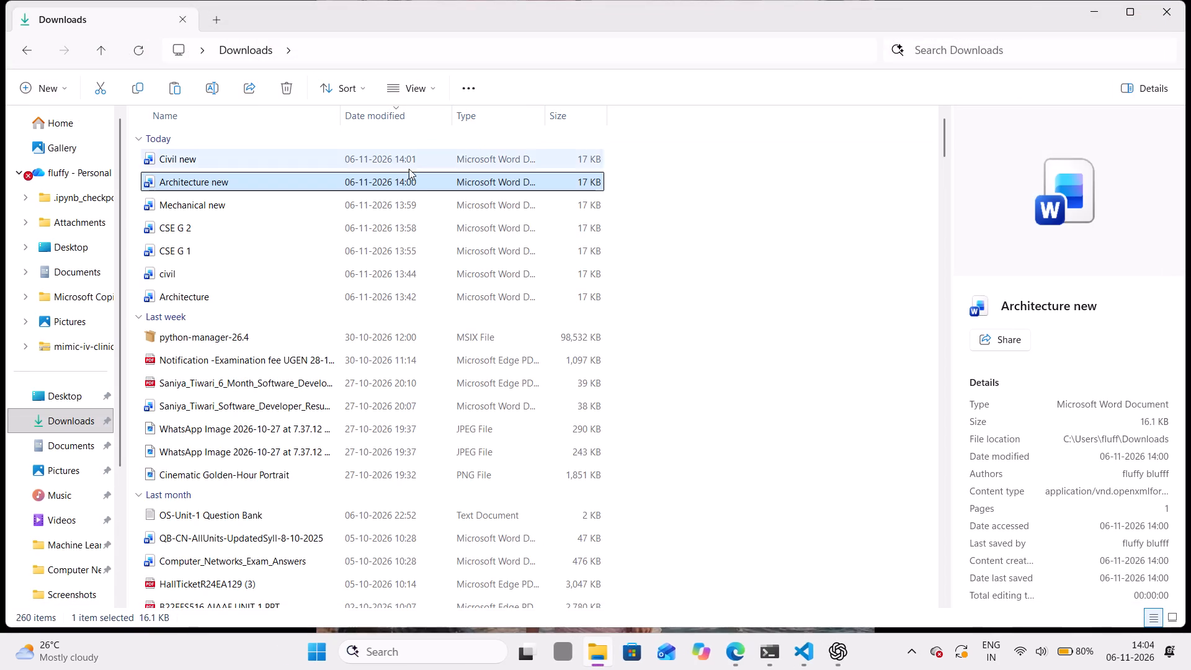
# Open the "Mechanical new" letter, correct its block name to "Sir M. Visvesvaraya Block", then save and close it.
pyautogui.doubleClick(409, 204)
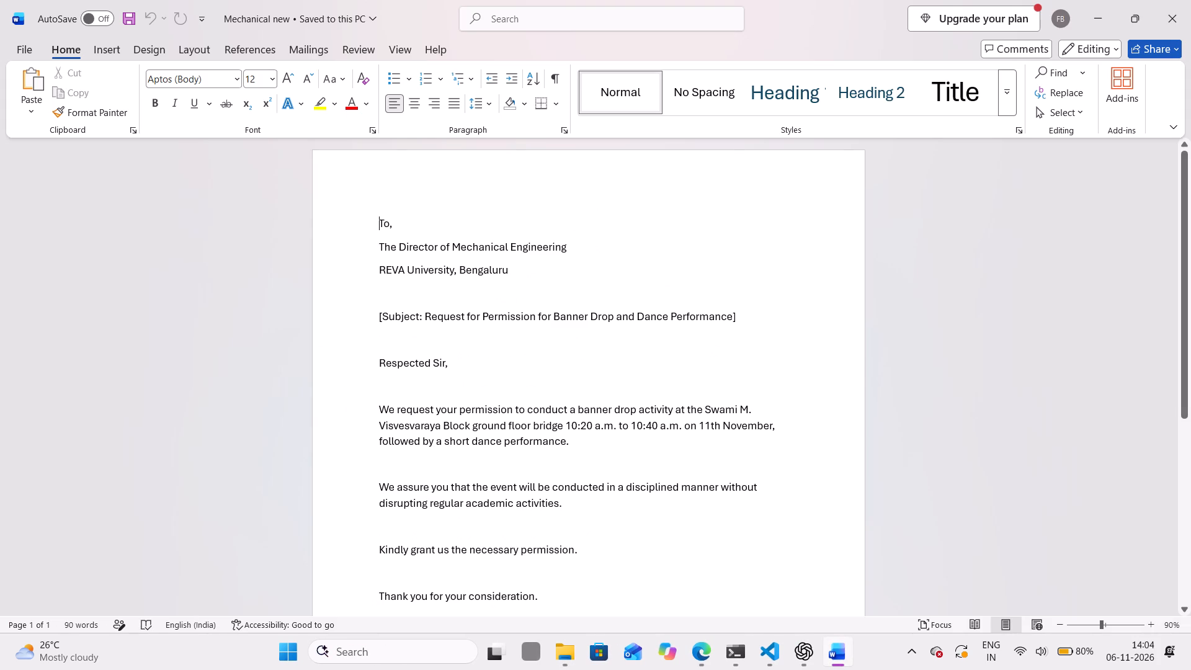
pyautogui.click(738, 409)
pyautogui.press('BackSpace')
pyautogui.press('BackSpace')
pyautogui.press('BackSpace')
pyautogui.press('BackSpace')
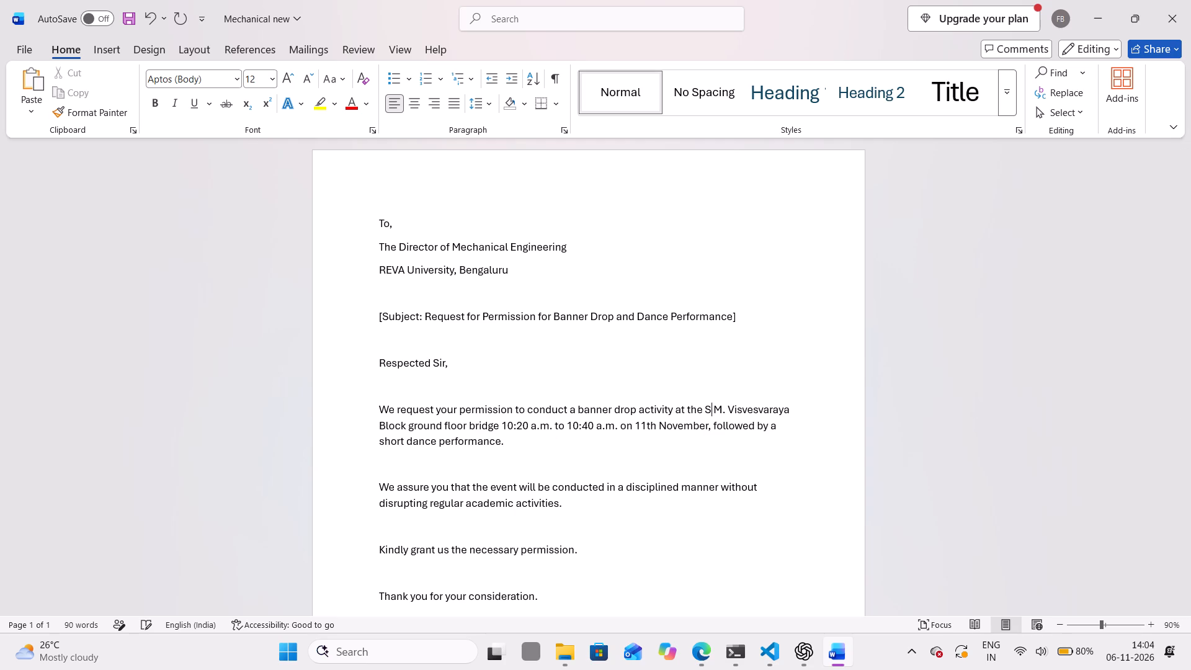
pyautogui.press('i')
pyautogui.press('BackSpace')
pyautogui.write('ir')
pyautogui.hotkey('ctrl', 's')
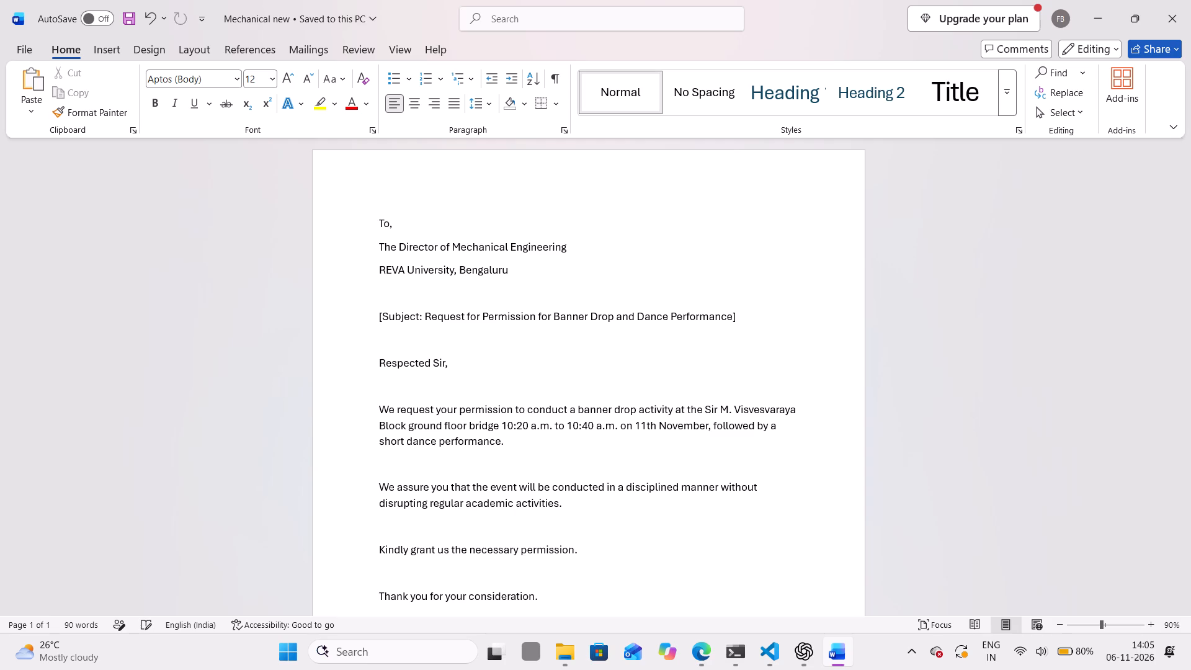
pyautogui.click(1190, 0)
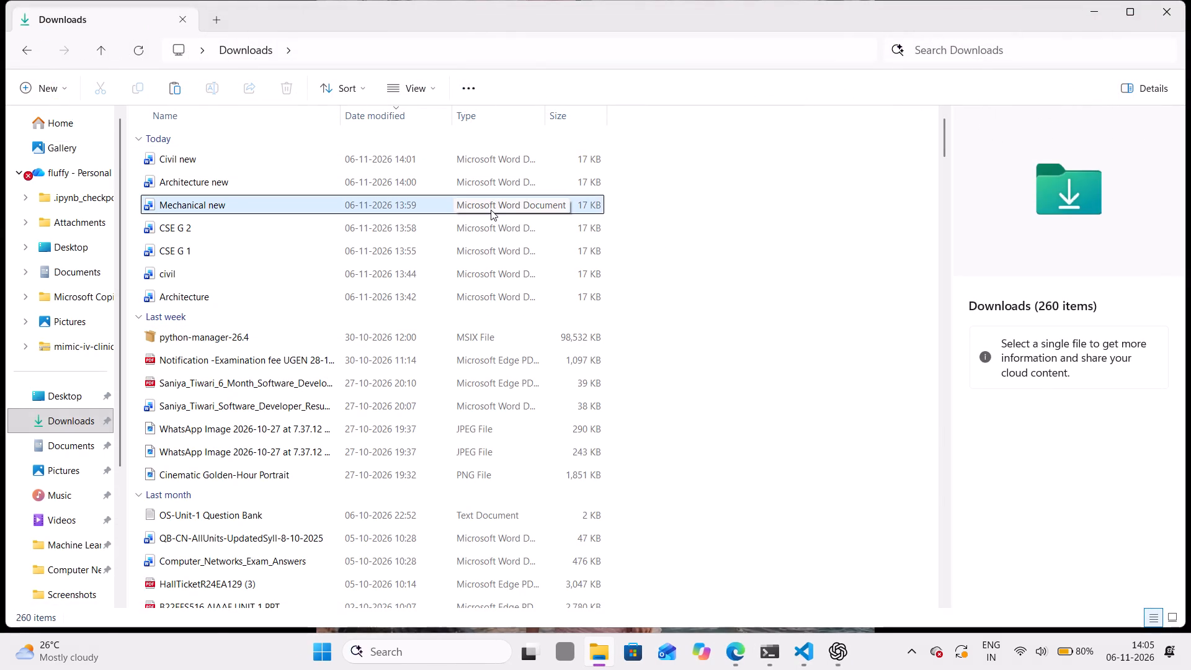
# Open the "CSE G 2" letter, correct its block name to "Sir M. Visvesvaraya Block", then save and close it.
pyautogui.doubleClick(491, 225)
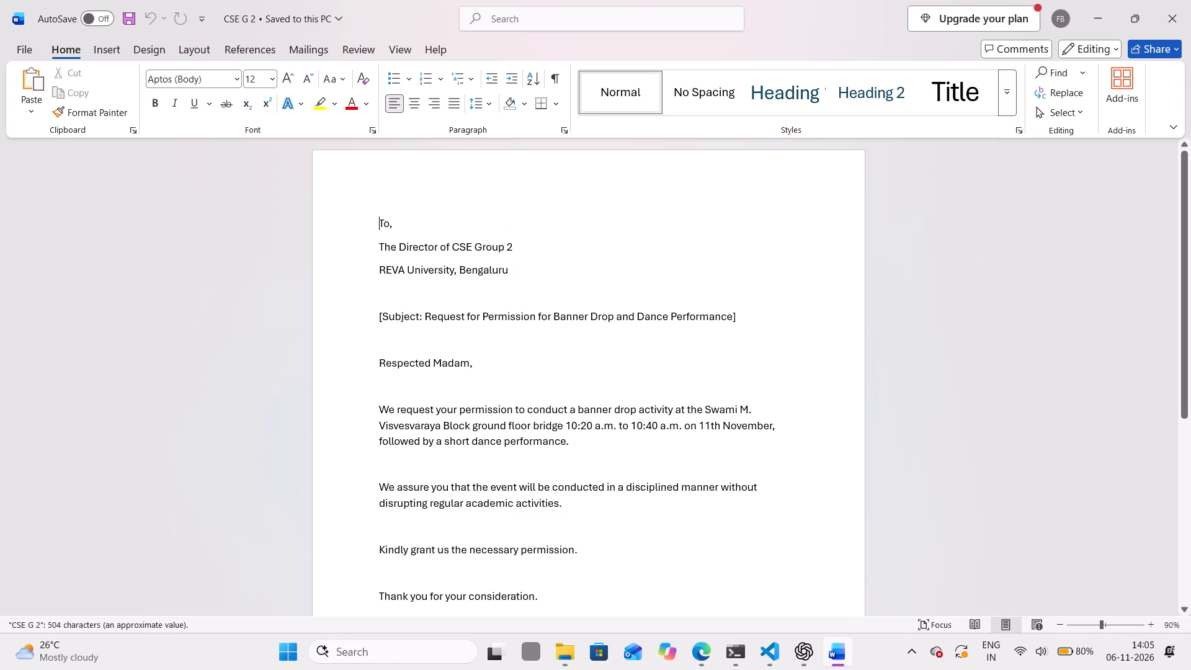
pyautogui.click(737, 408)
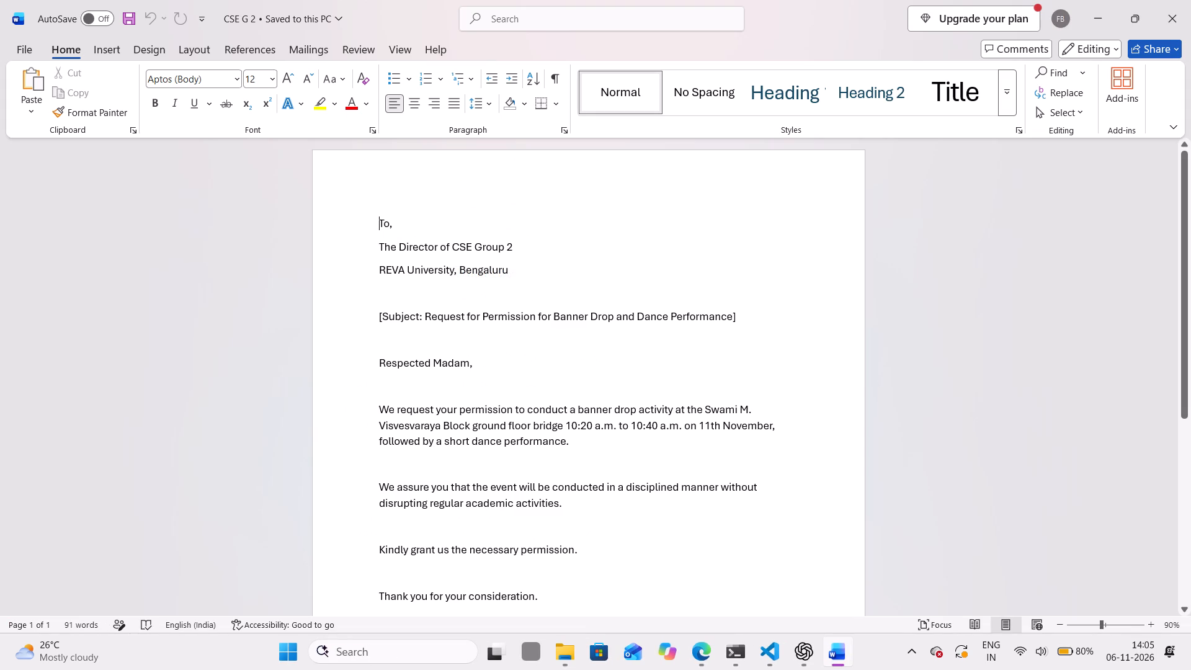
pyautogui.press('\\')
pyautogui.press('BackSpace')
pyautogui.press('BackSpace')
pyautogui.press('BackSpace')
pyautogui.press('BackSpace')
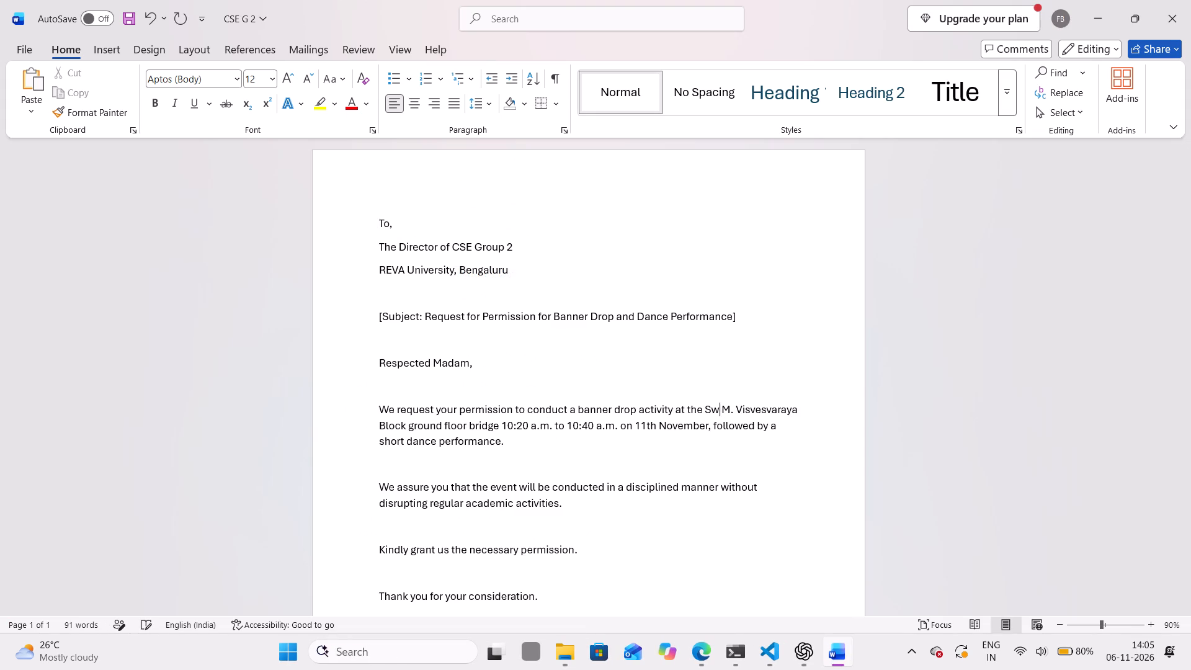
pyautogui.press('BackSpace')
pyautogui.write('ir')
pyautogui.hotkey('ctrl', 's')
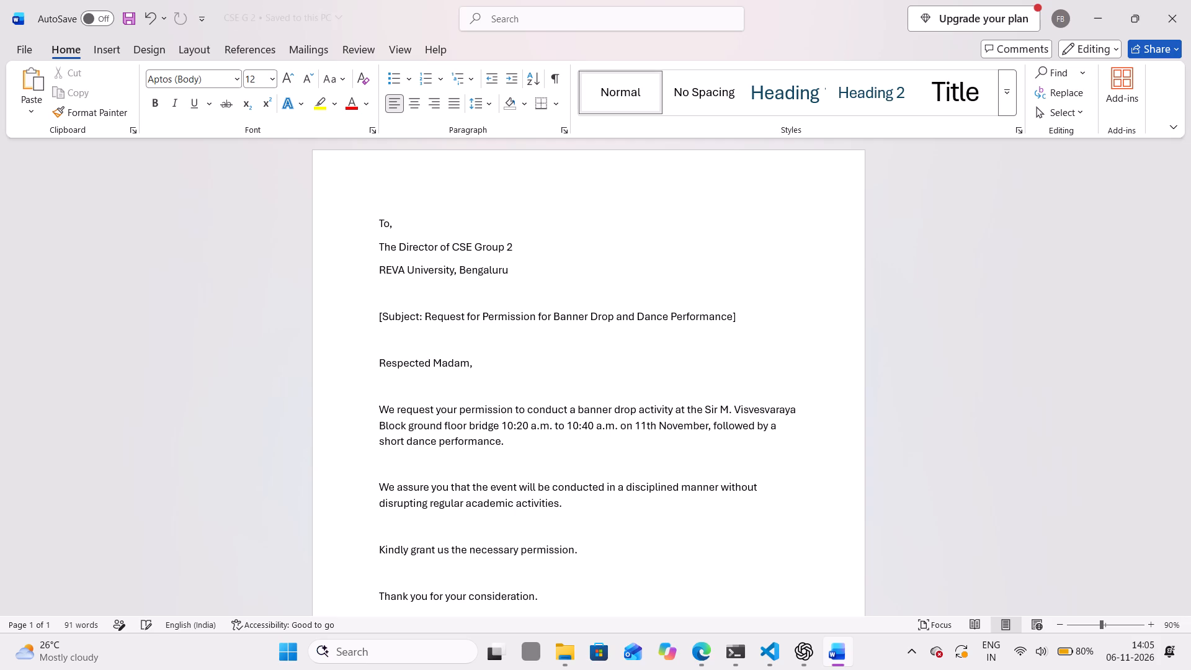
pyautogui.click(1190, 0)
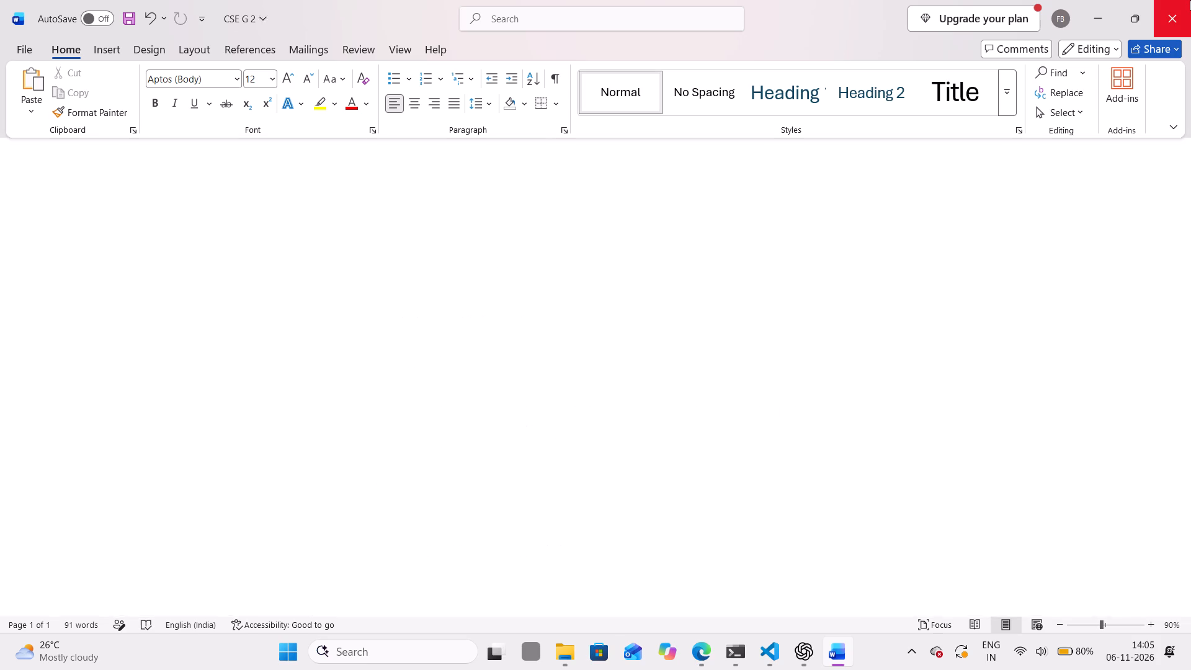
# Open the "CSE G 1" letter, correct its block name to "Sir M. Visvesvaraya Block", and save it.
pyautogui.doubleClick(432, 242)
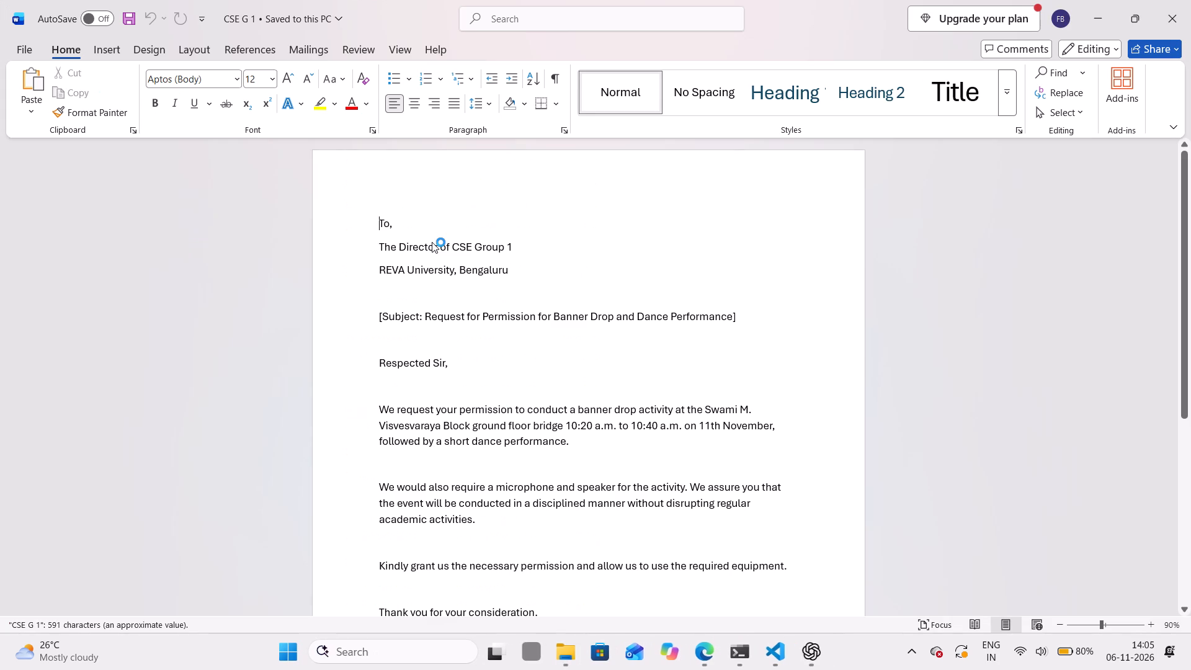
pyautogui.click(736, 408)
pyautogui.press('BackSpace')
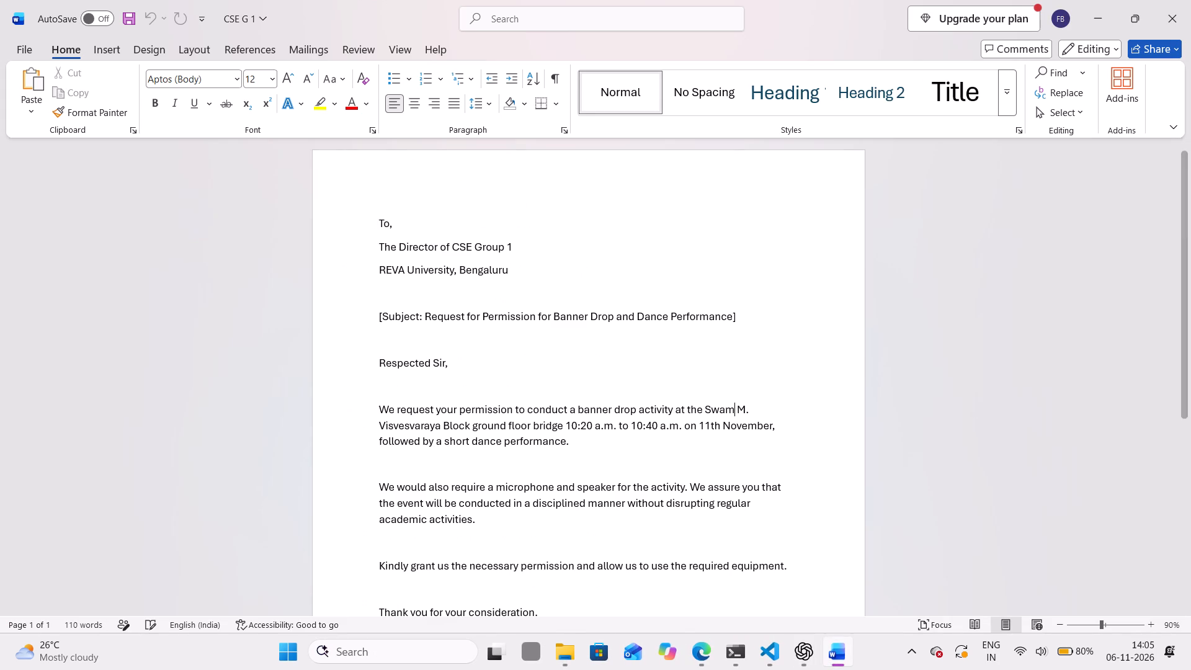
pyautogui.press('BackSpace')
pyautogui.press('BackSpace')
pyautogui.press('BackSpace')
pyautogui.write('ir')
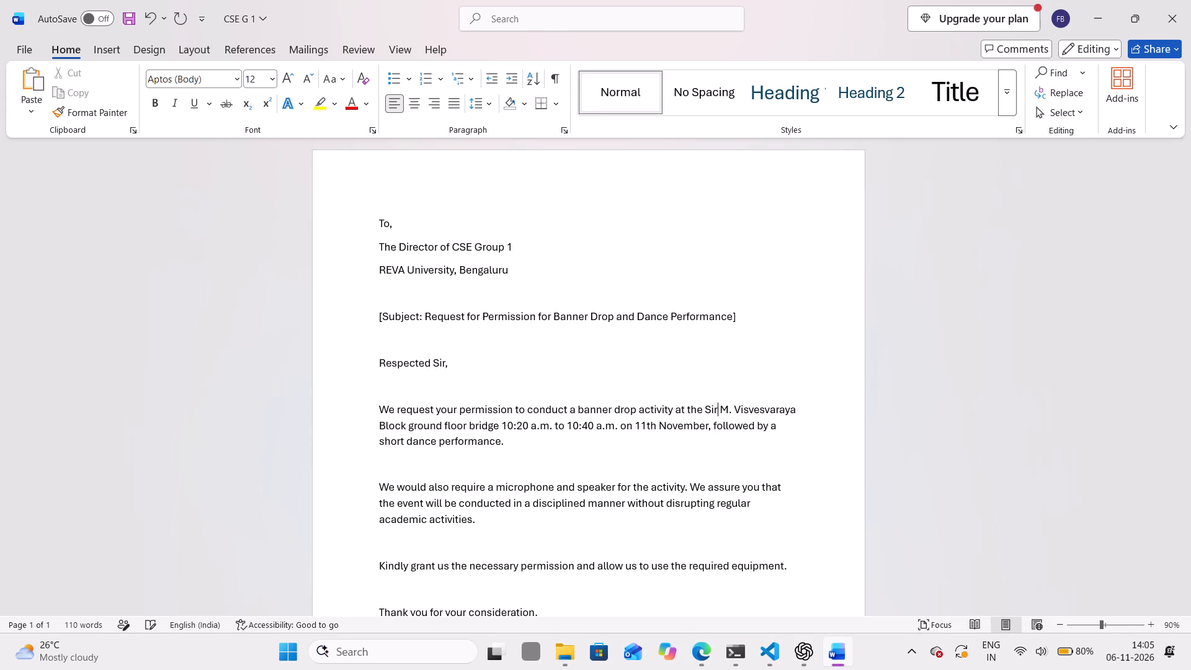
pyautogui.hotkey('ctrl', 's')
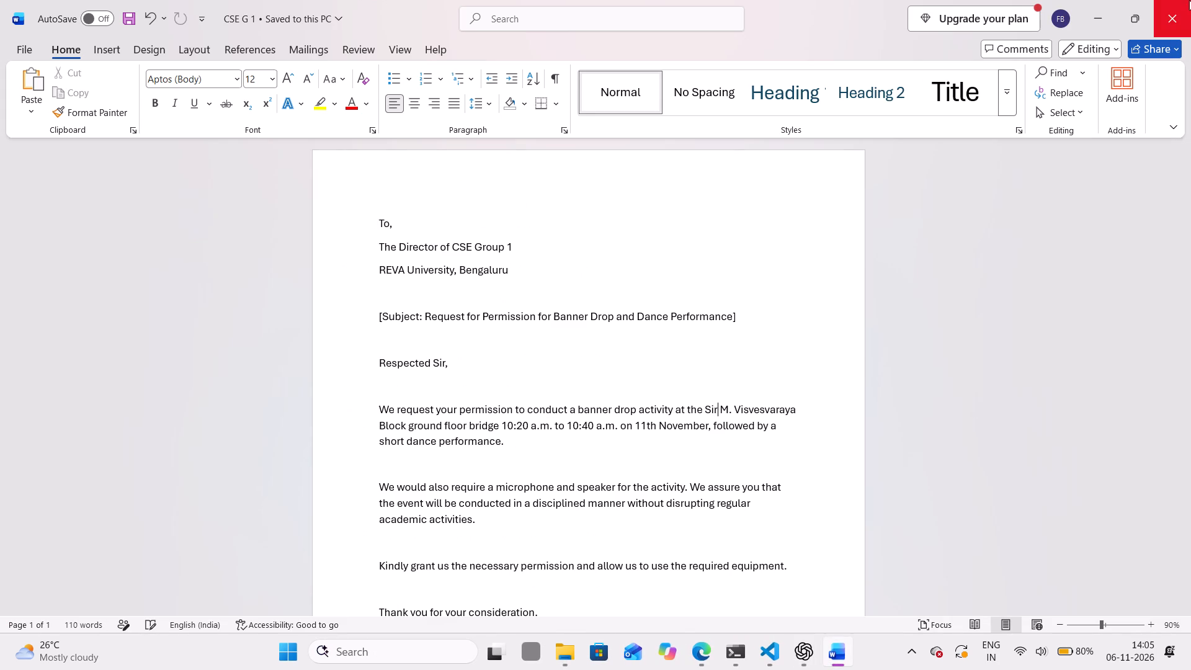
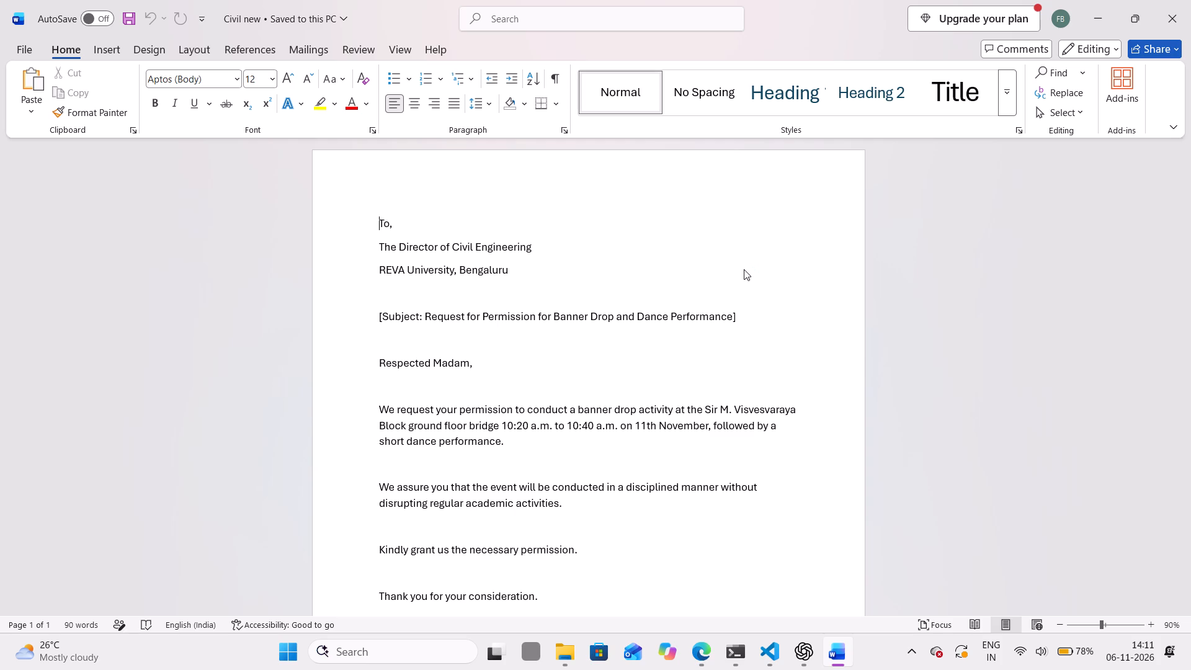
# Close the "Civil new" letter and return to the Downloads folder.
pyautogui.click(1188, 0)
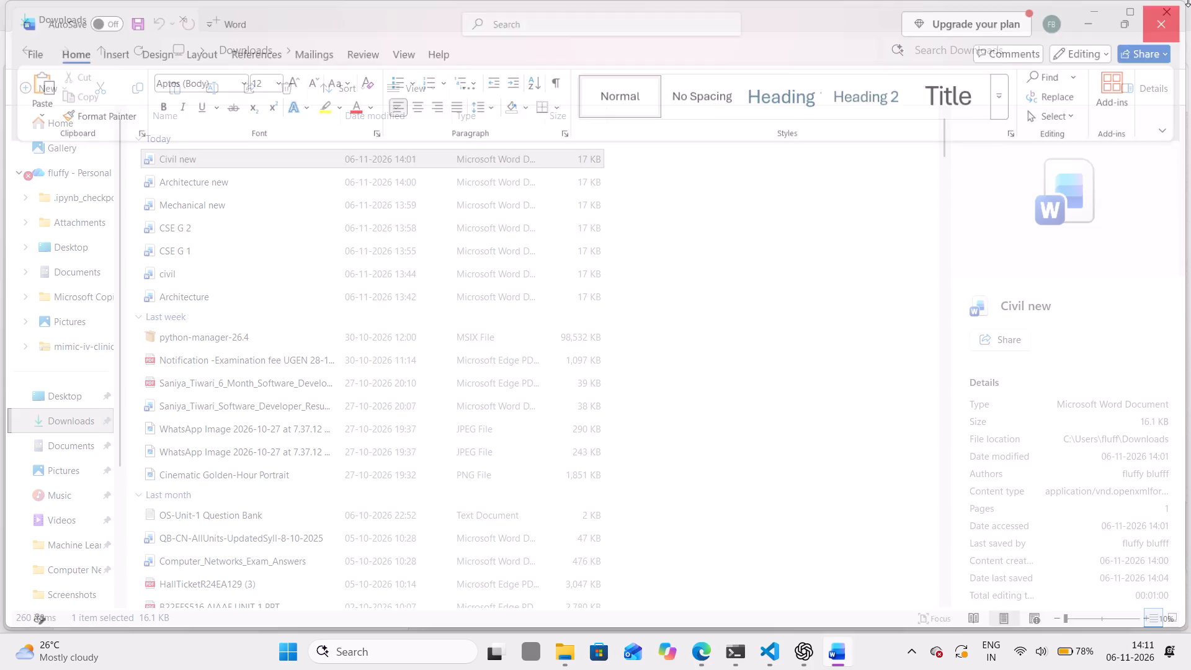